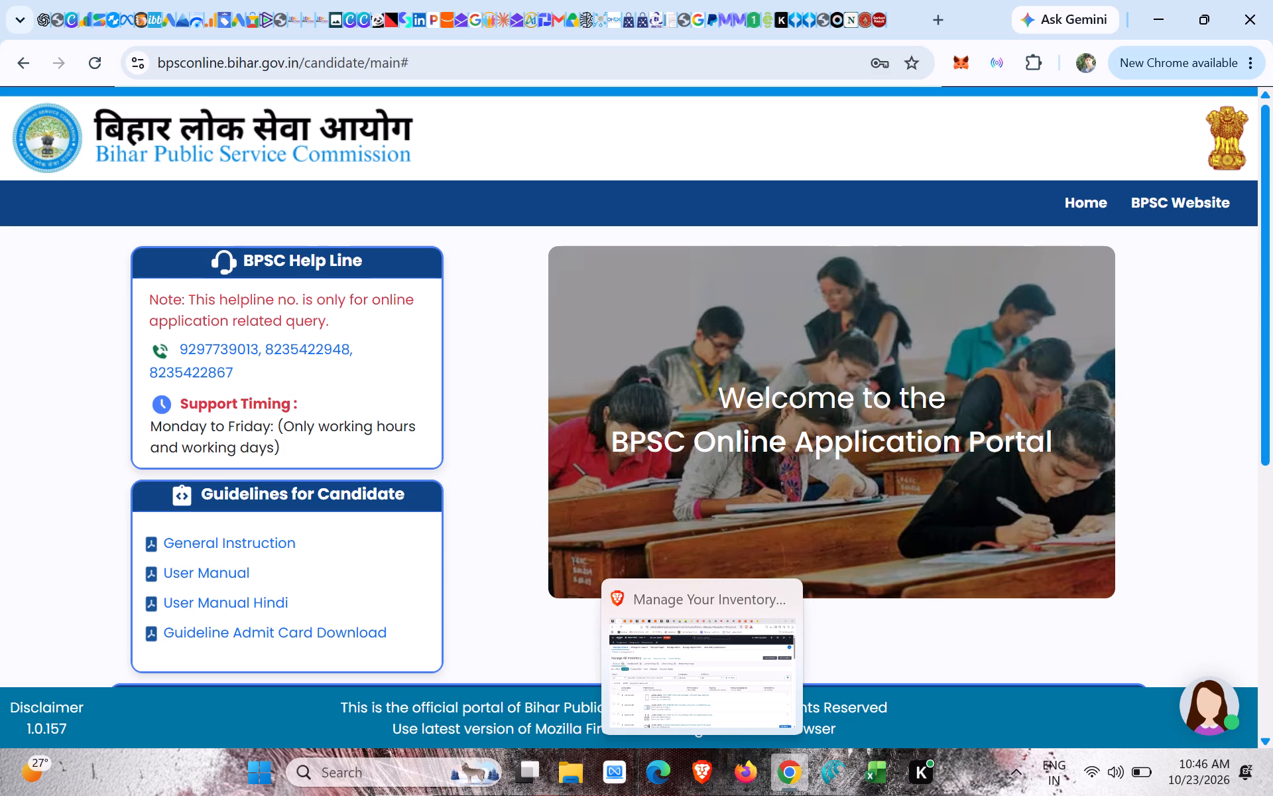
Switch to Brave and open the Manage products inventory page for the ABHA PRINT seller account.
left_click(700, 795)
scroll(502, 438, "up", 2)
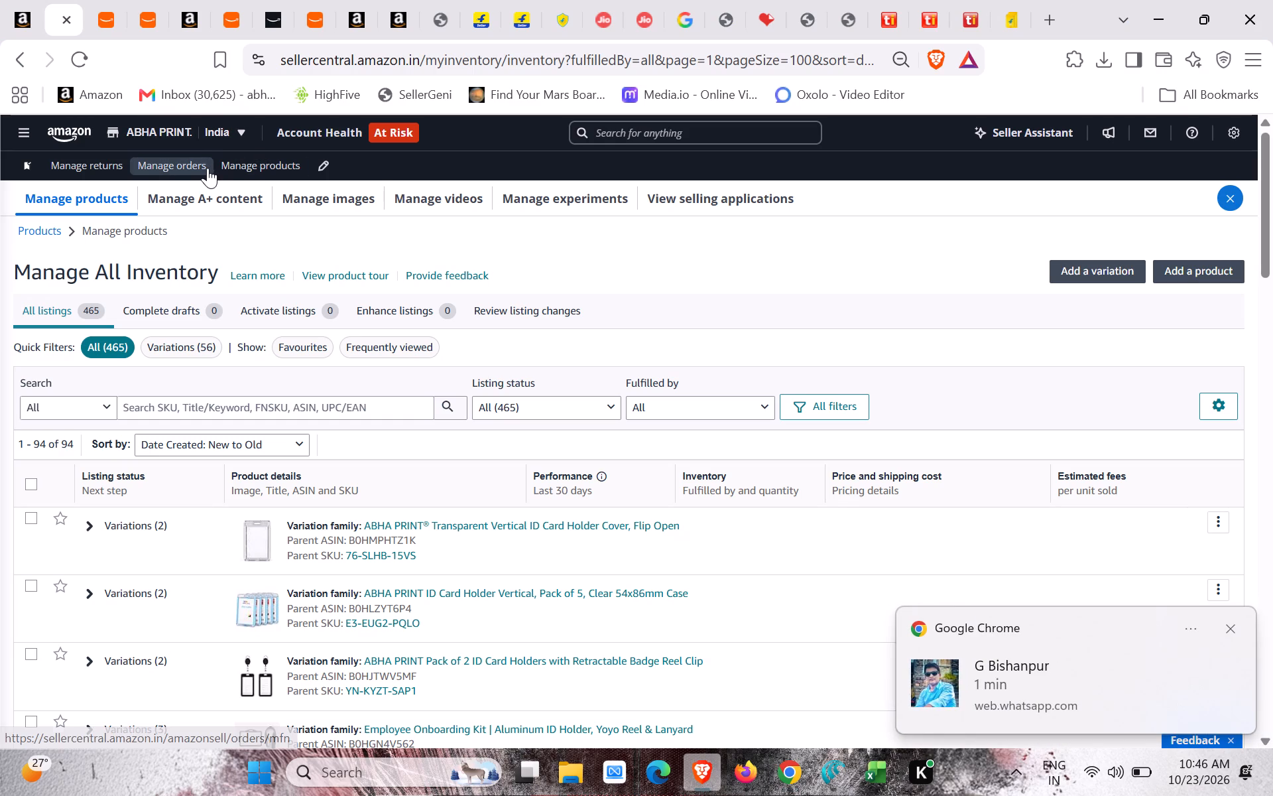
left_click(241, 168)
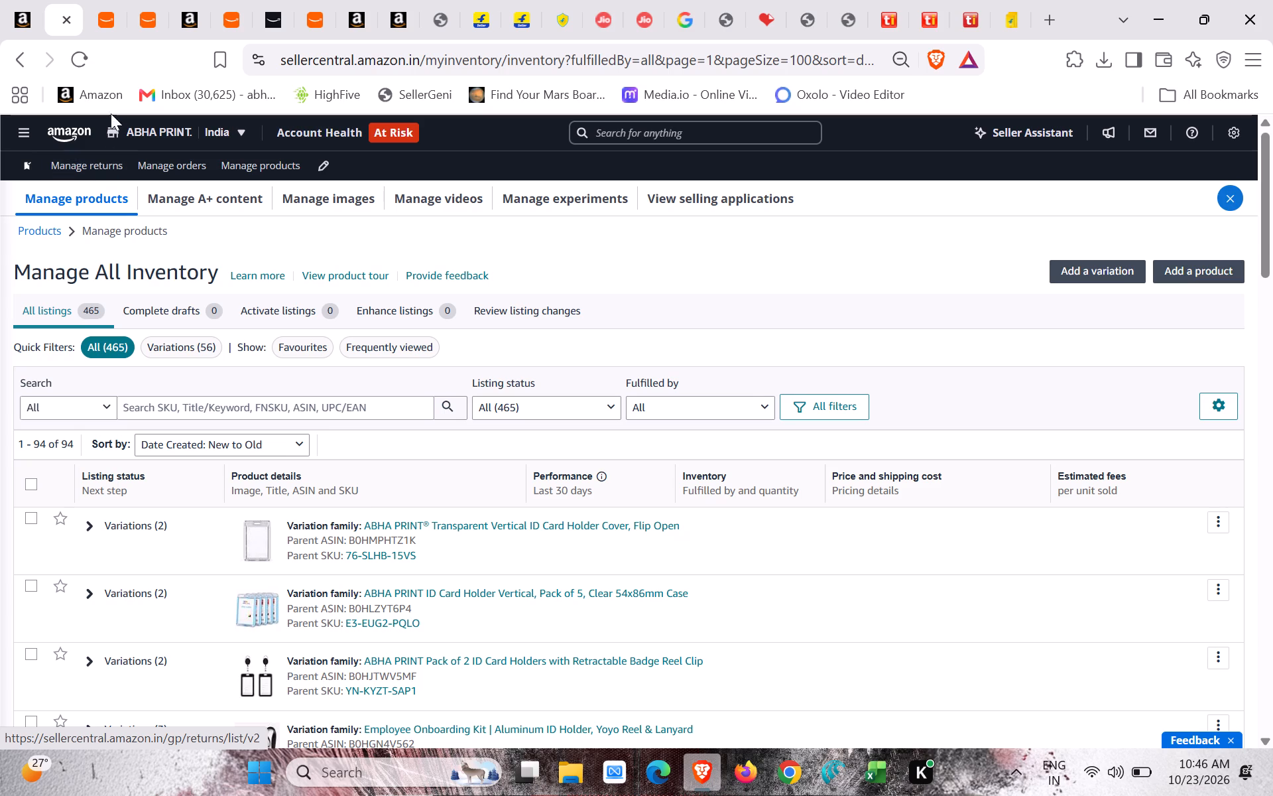
Close the unshipped orders page and the ID card holder product page, and return to Manage Your Inventory.
left_click(195, 2)
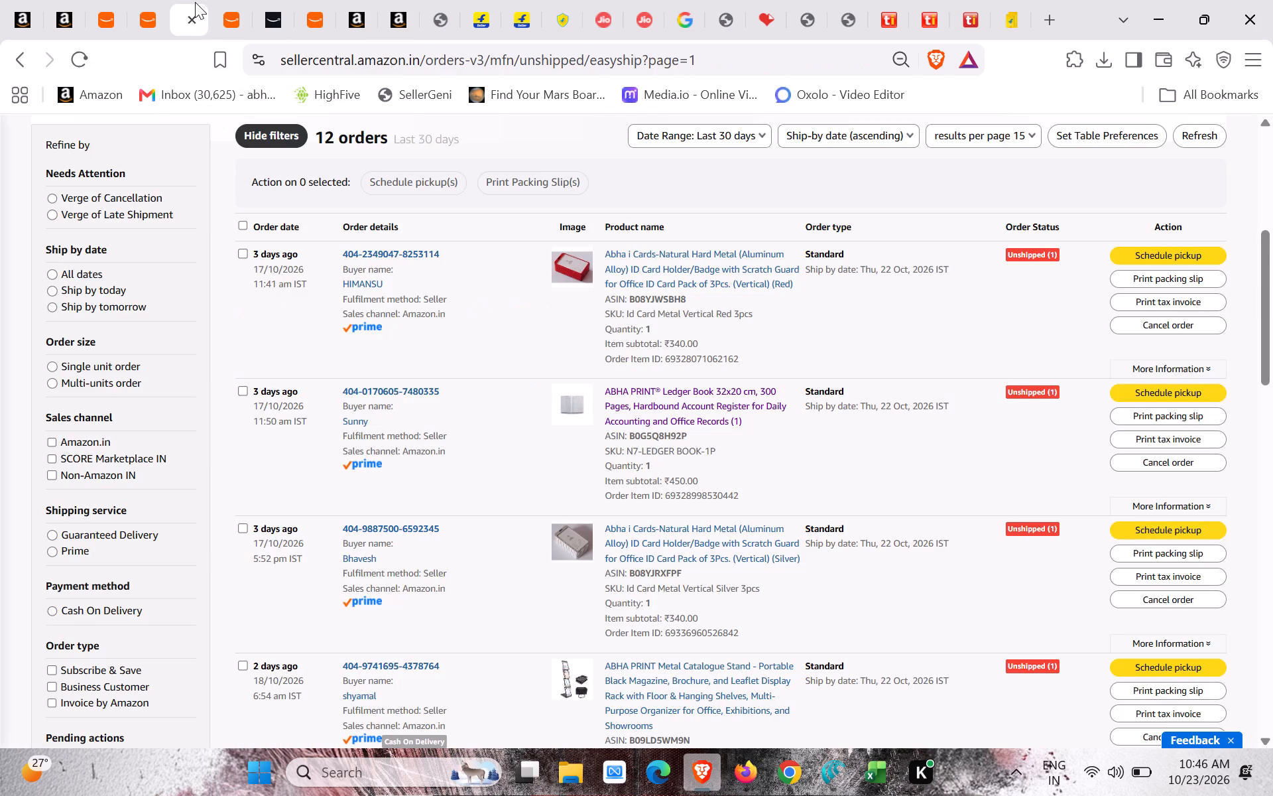
left_click(188, 18)
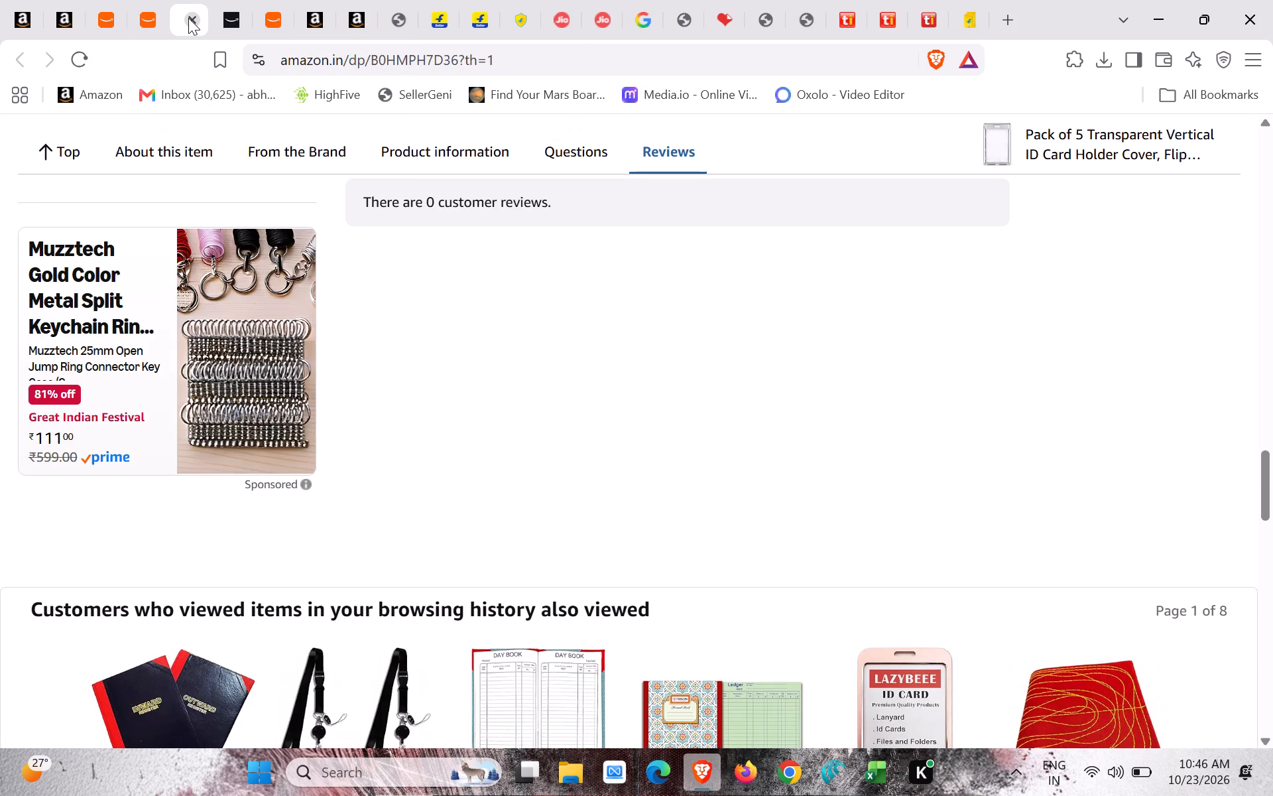
left_click(188, 18)
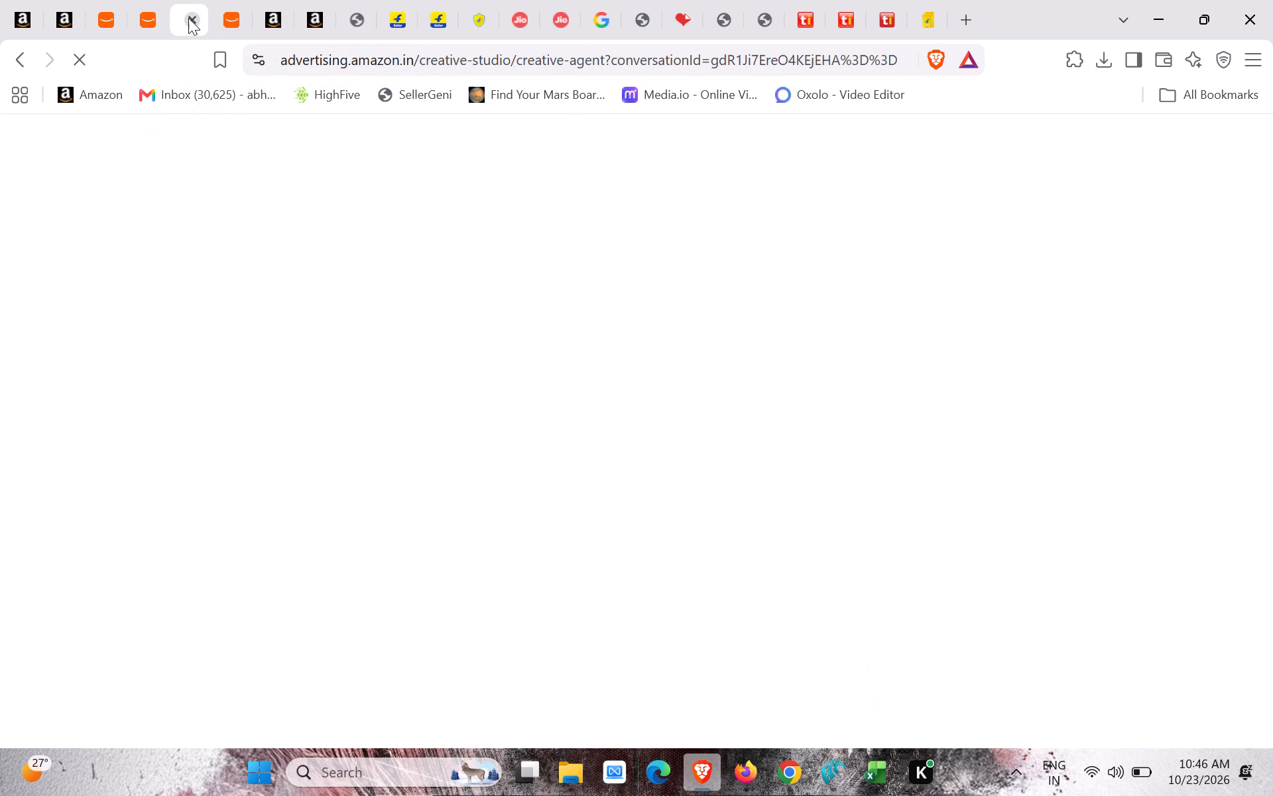
left_click(61, 1)
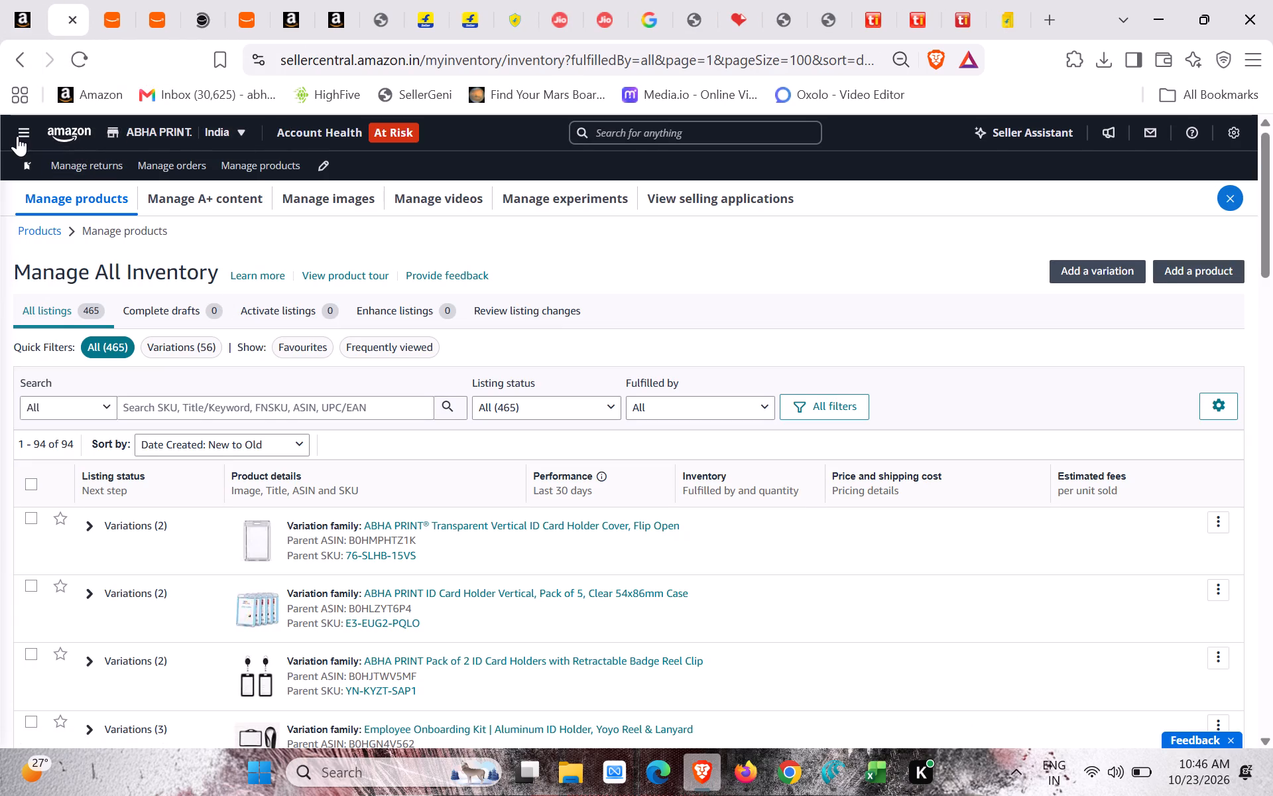
Open the critical account-at-risk alert from the ABHA PRINT home dashboard and review the Account Health page.
left_click(17, 136)
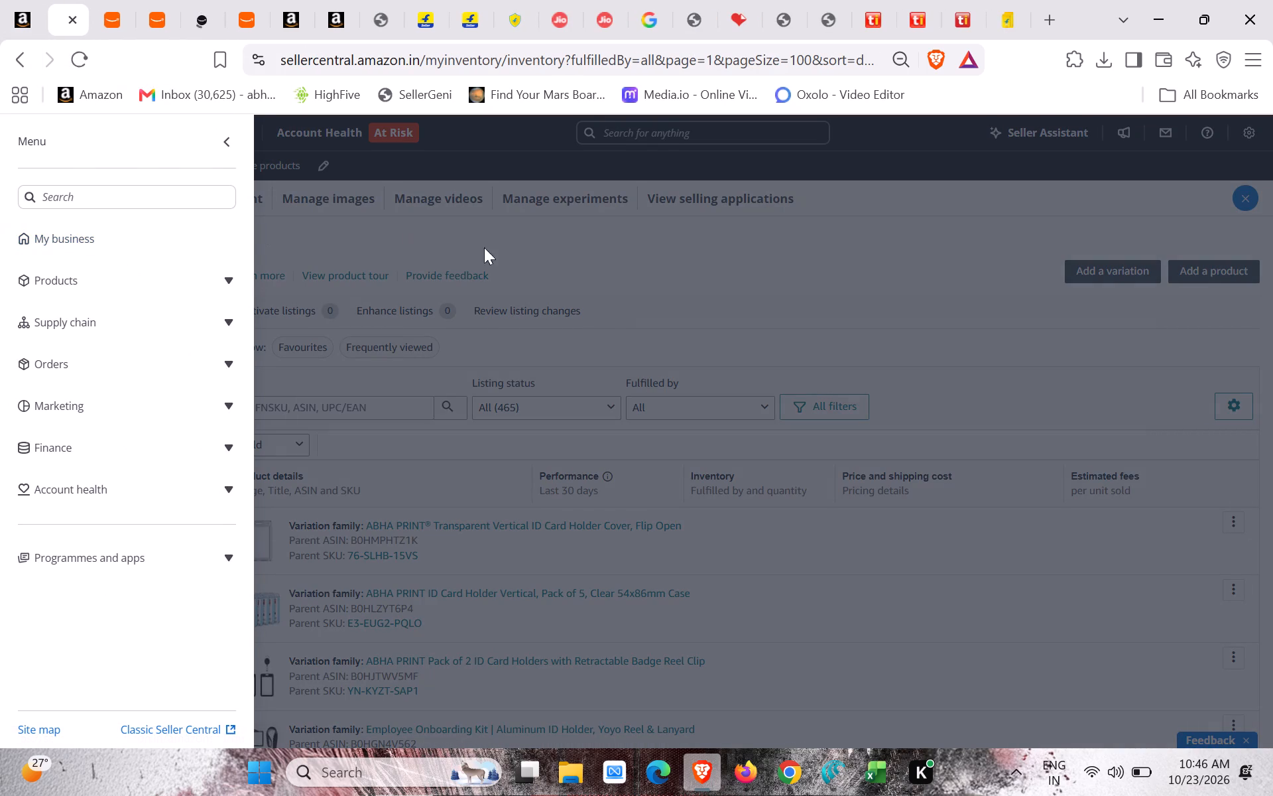
left_click(773, 265)
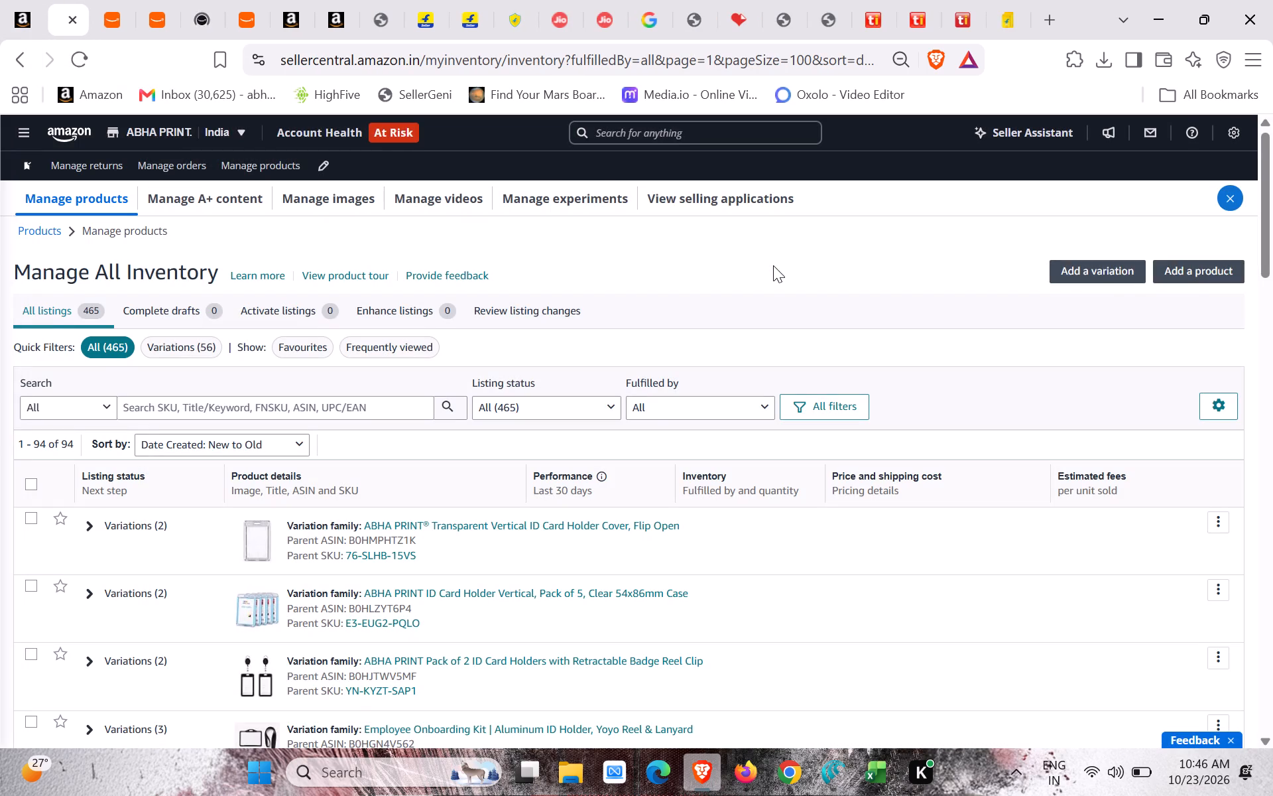
left_click(65, 137)
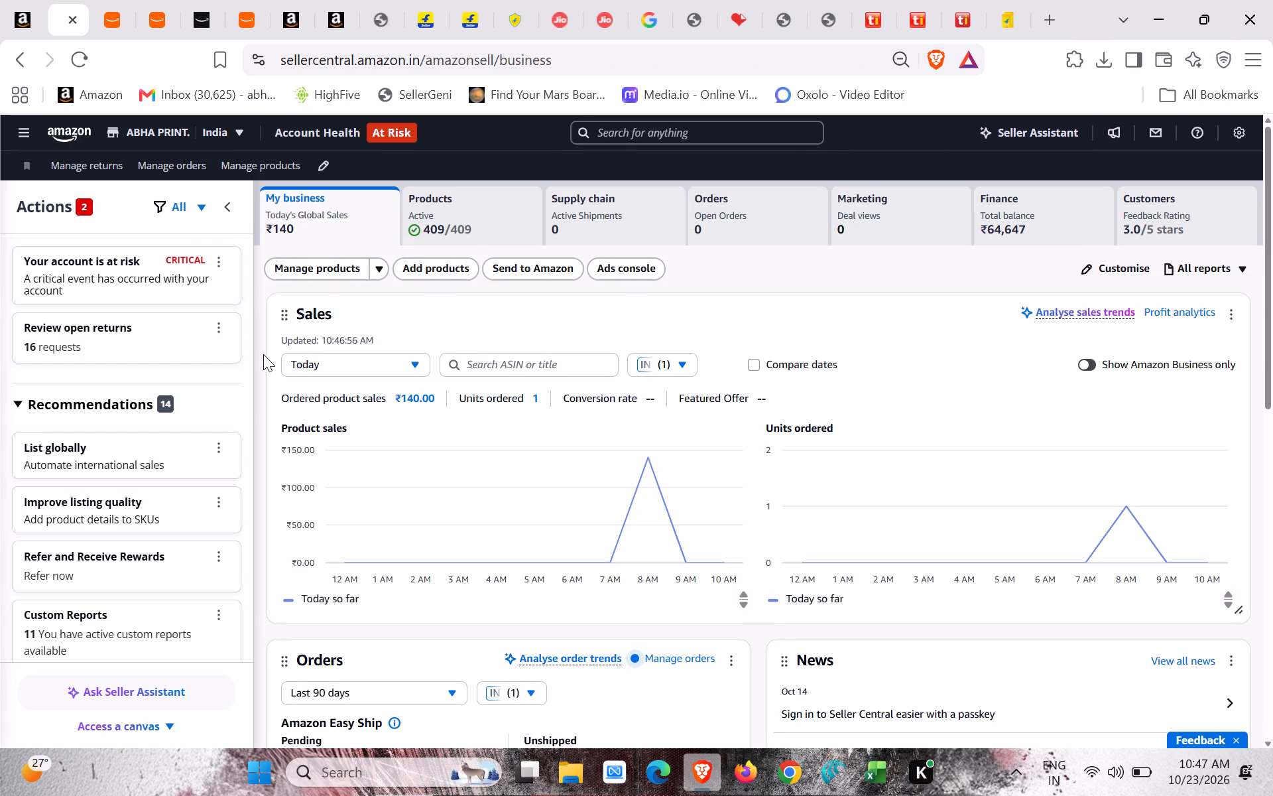
left_click(189, 269)
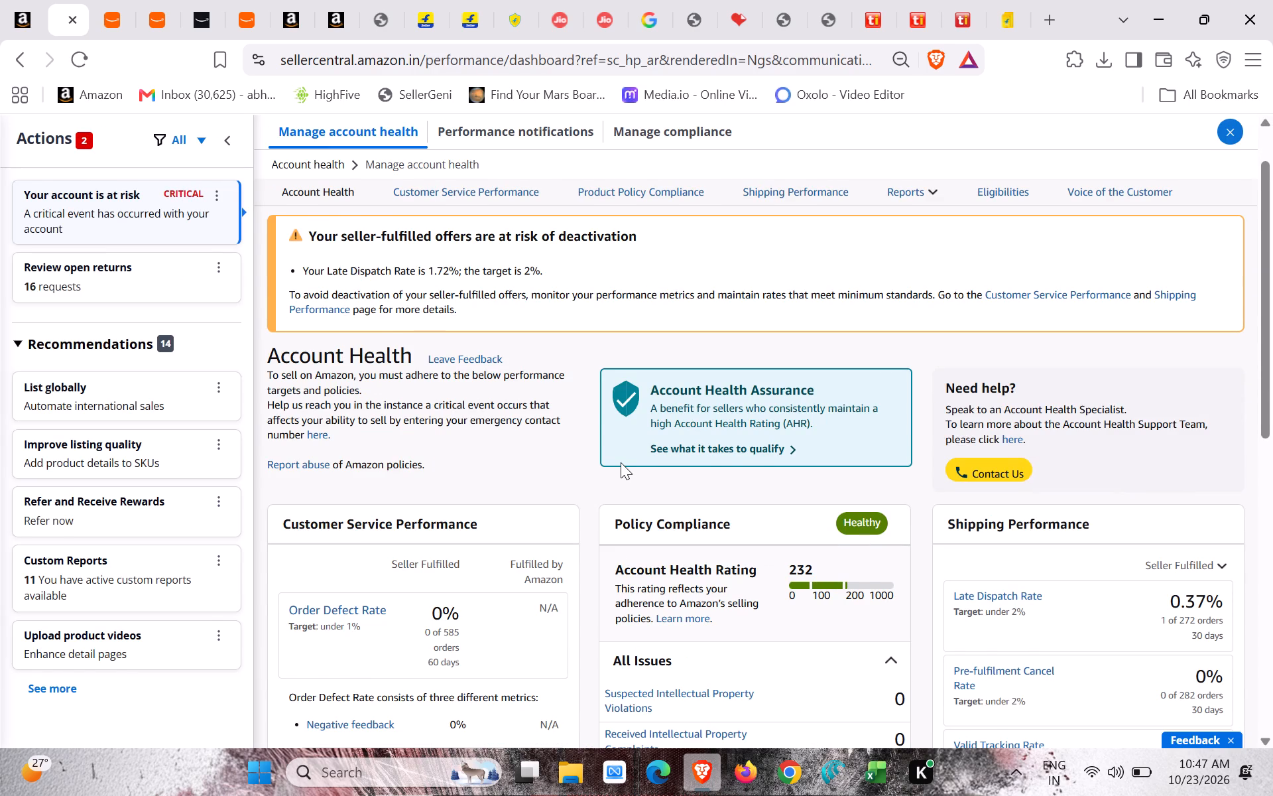
scroll(621, 462, "up", 2)
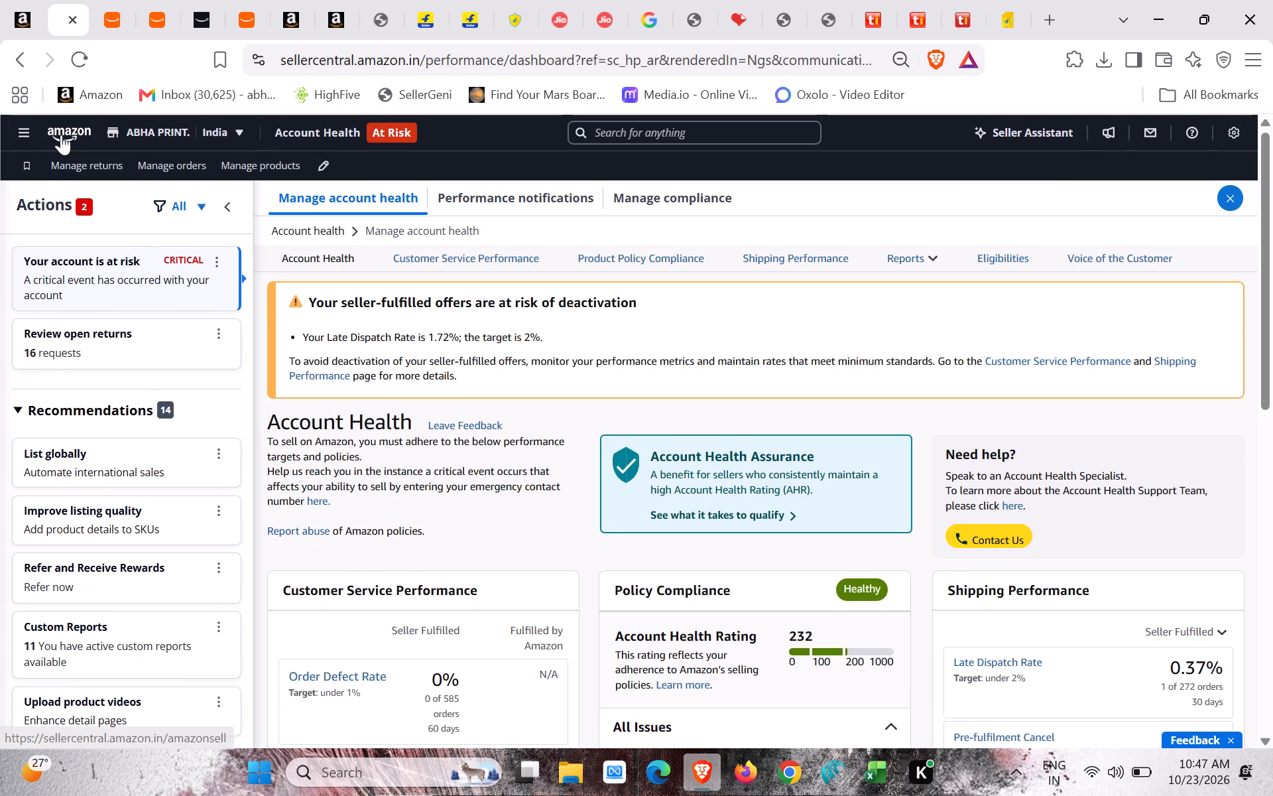
Return to the ABHA PRINT home dashboard and examine its sales, orders, news, forum, advertising and programme sections.
left_click(61, 135)
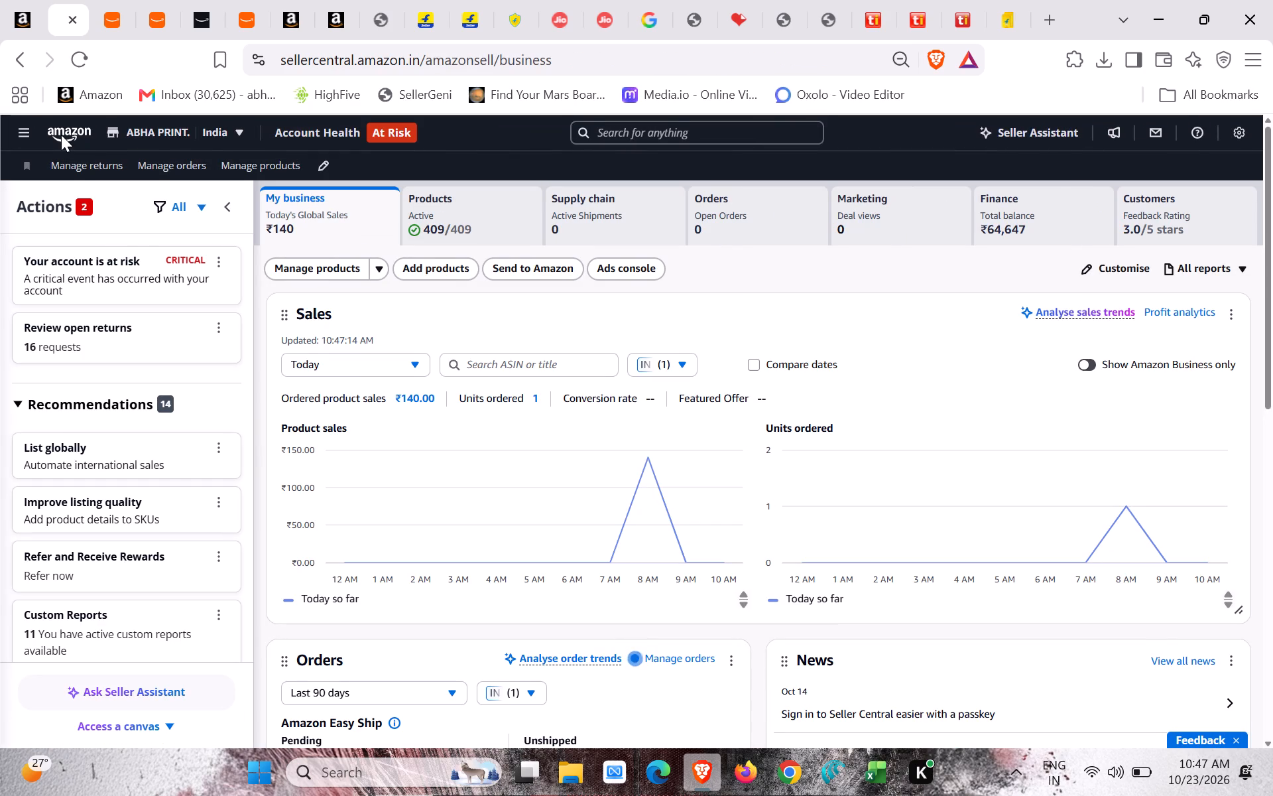
scroll(560, 558, "down", 4)
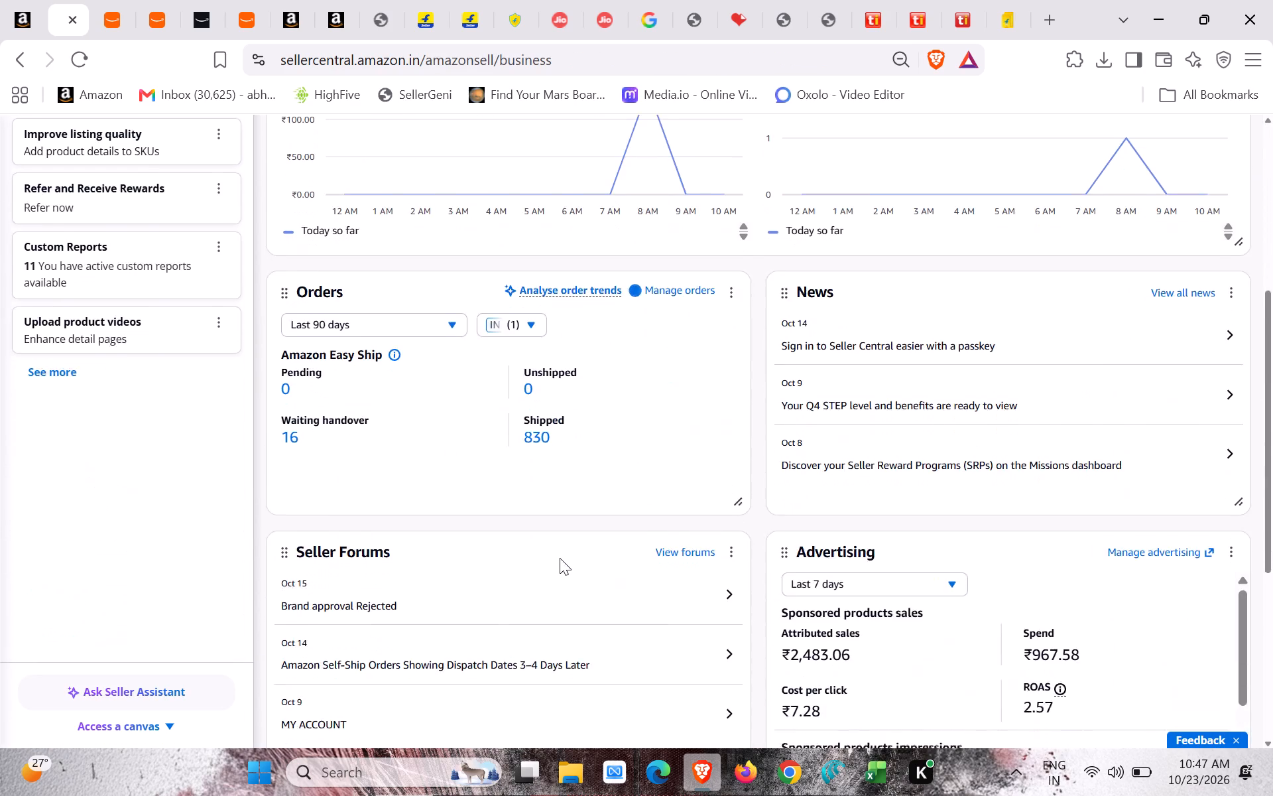
scroll(560, 558, "down", 6)
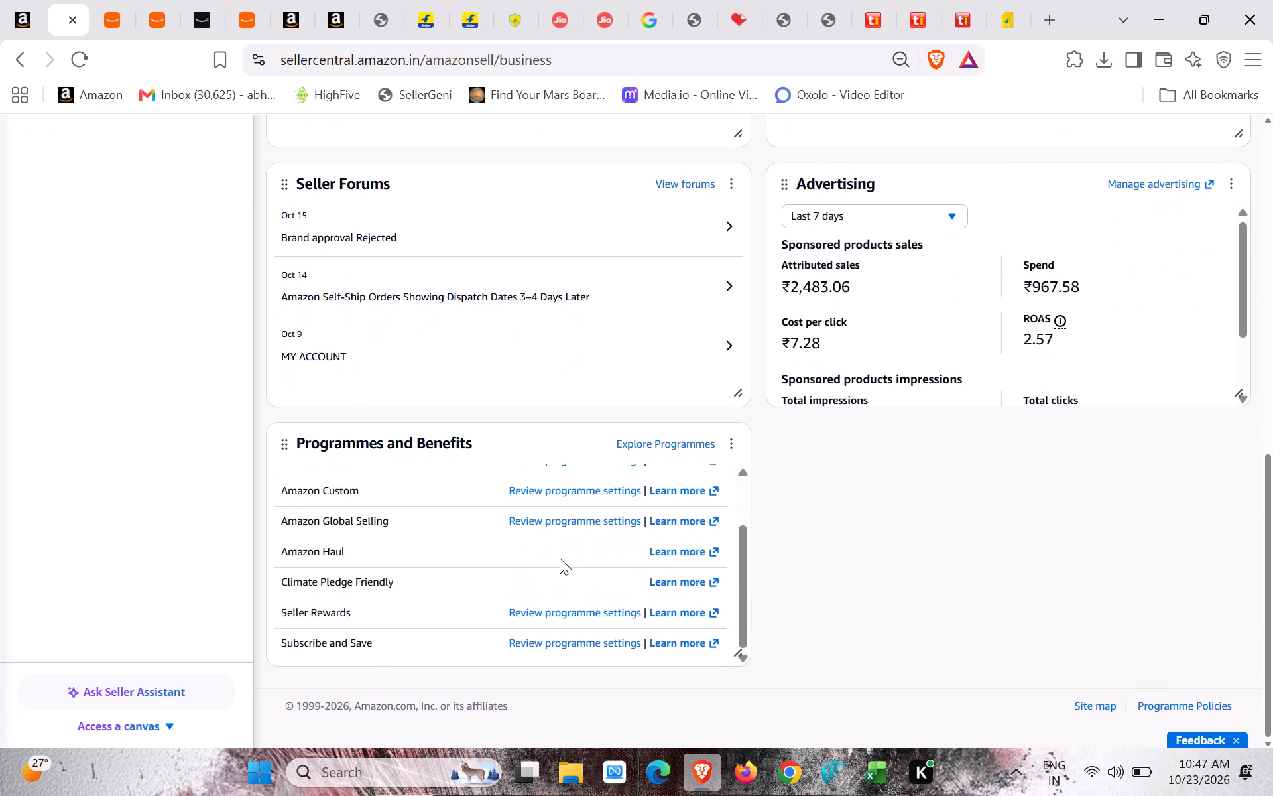
scroll(560, 558, "up", 1)
scroll(827, 538, "down", 1)
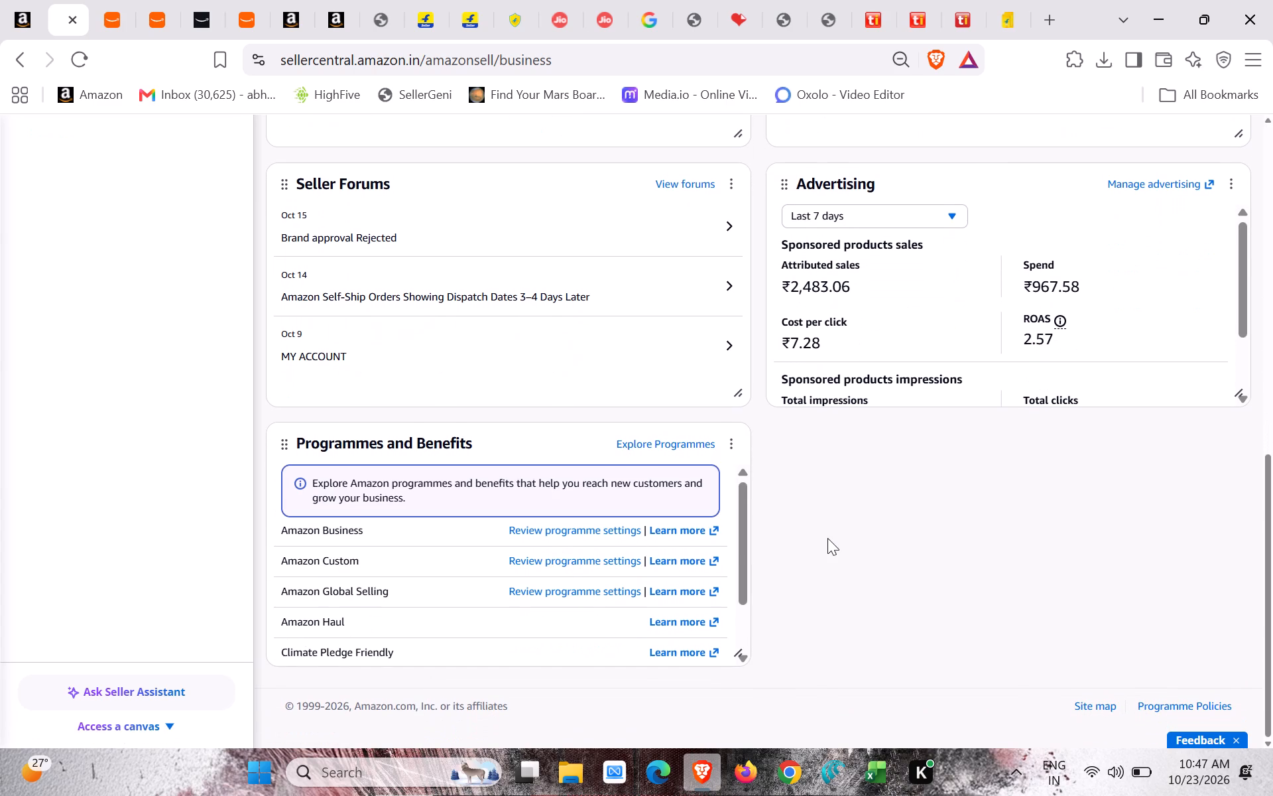
scroll(827, 538, "up", 1)
Switch to Firefox and reload the PAPPER VALLEY seller home dashboard.
left_click(746, 763)
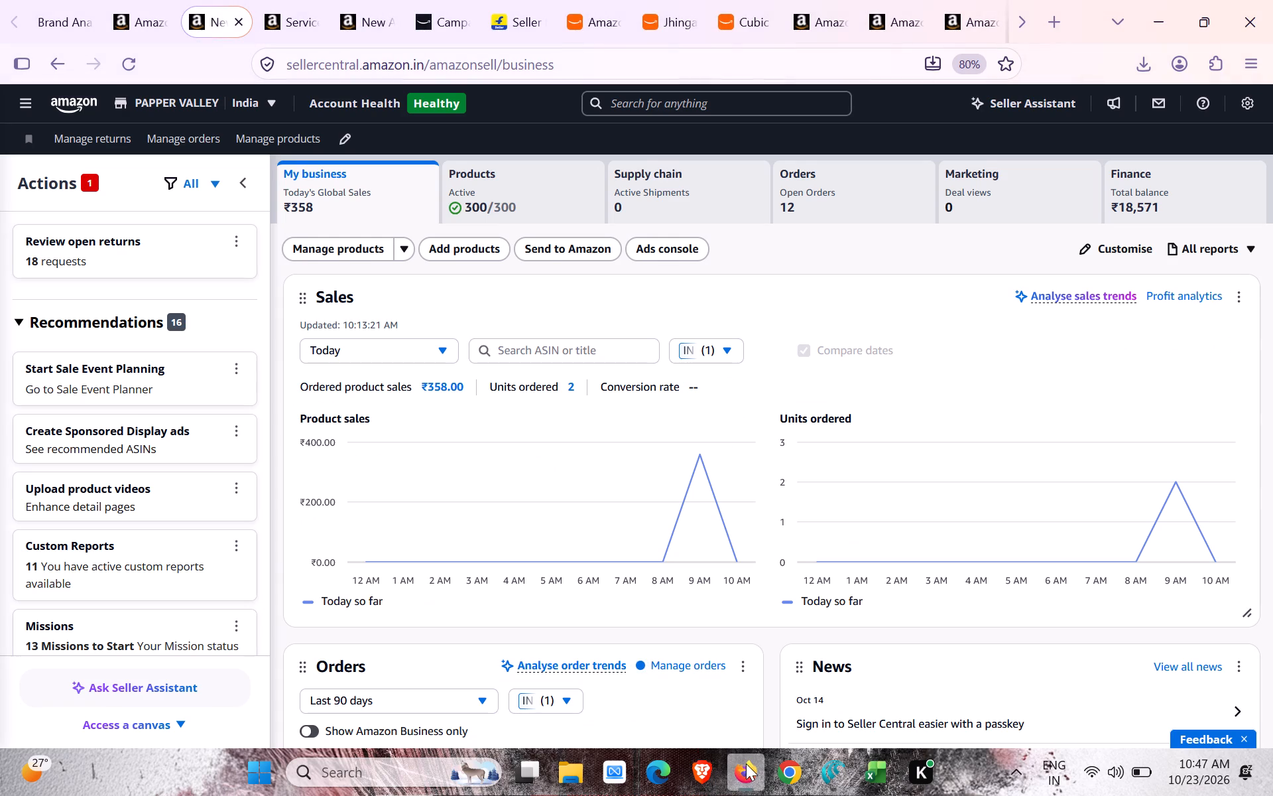
scroll(665, 555, "up", 1)
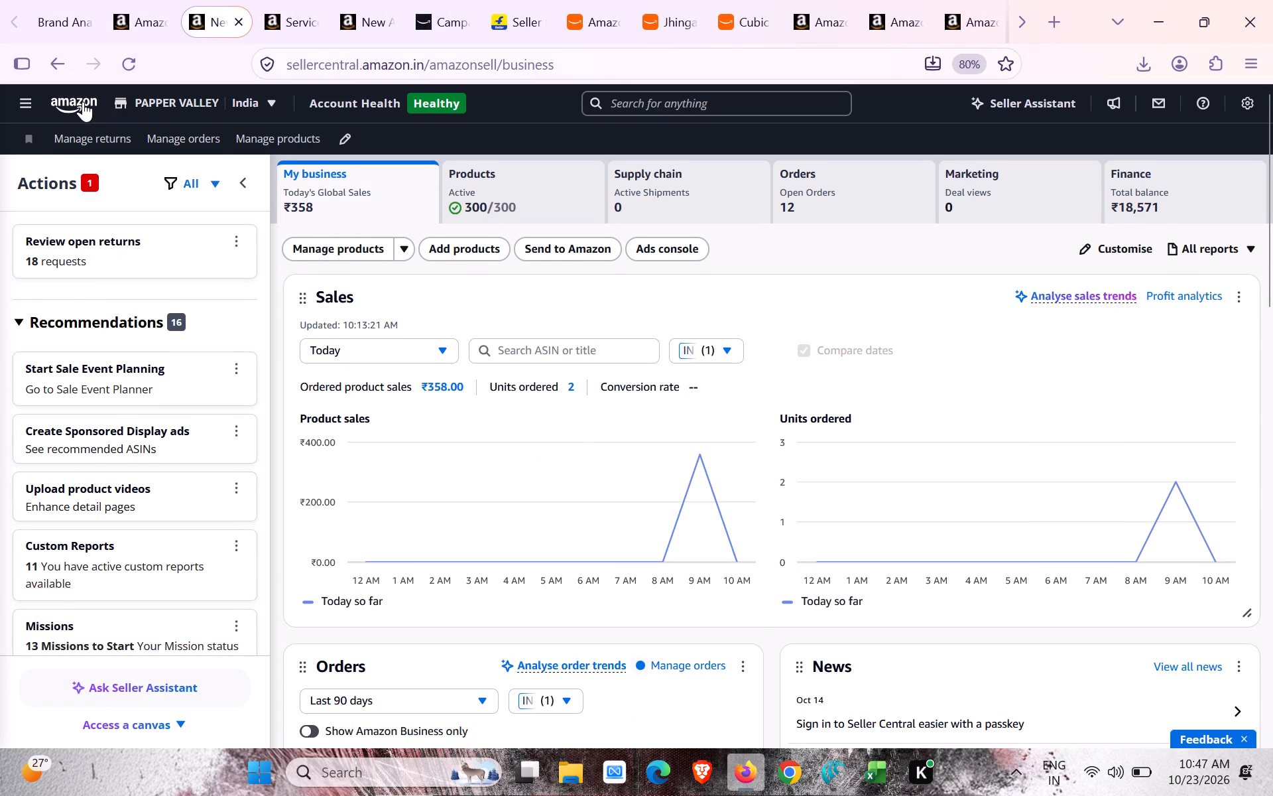
left_click(83, 101)
Switch to Comet, open Manage products for the ShagunTrends account and look through its listings.
left_click(820, 766)
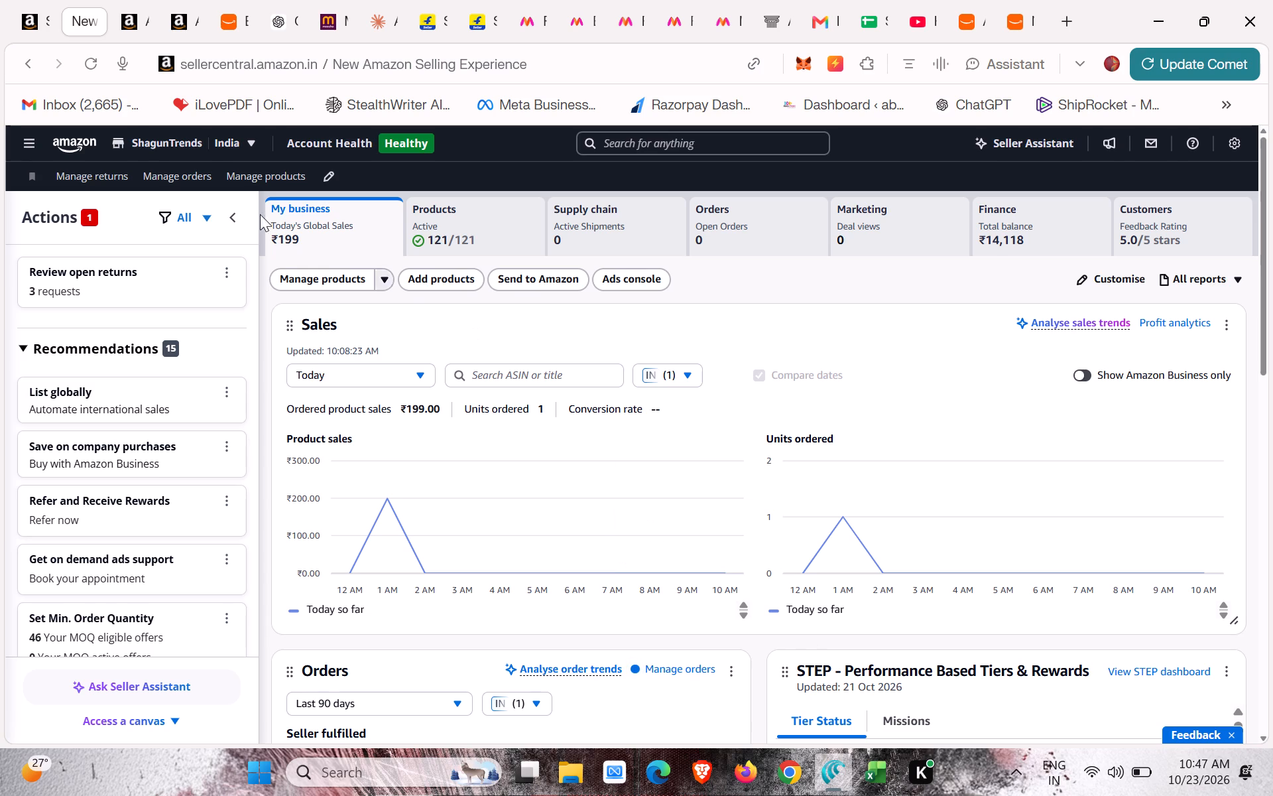
left_click(274, 168)
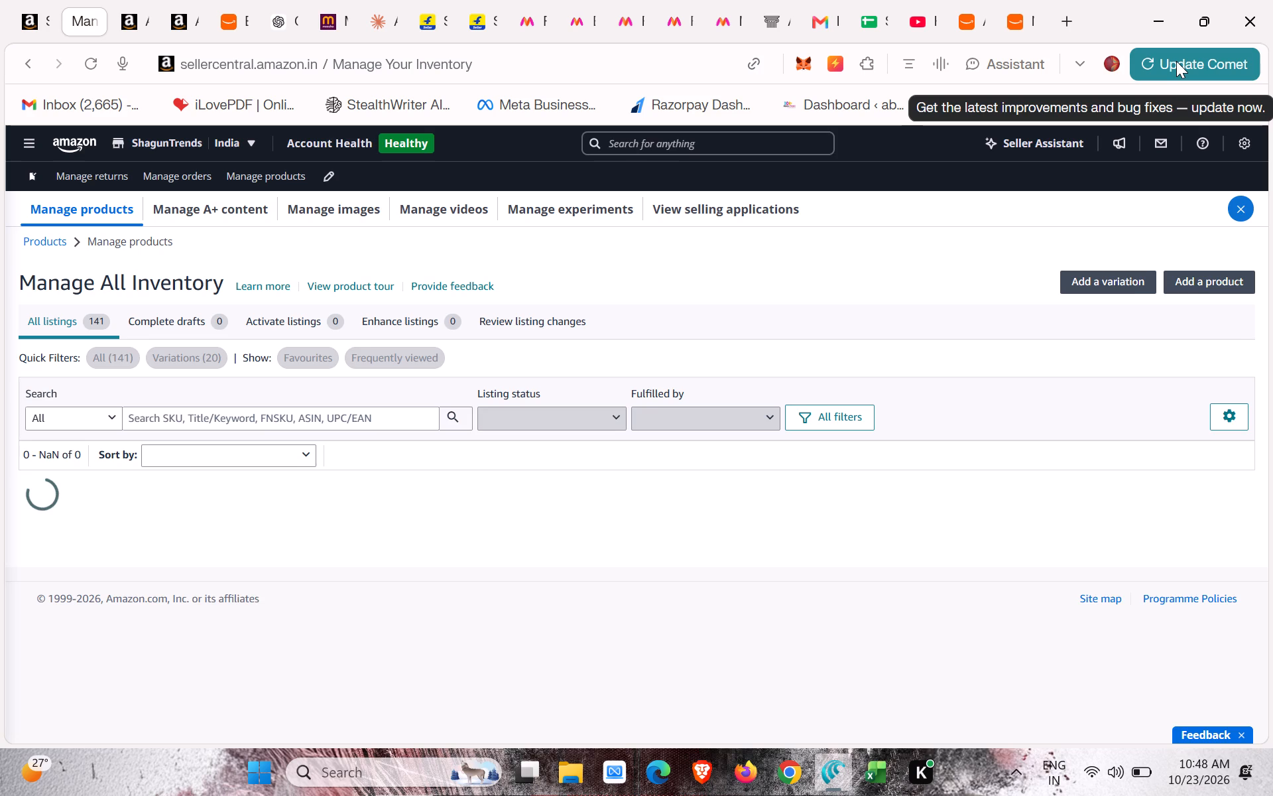
scroll(902, 580, "down", 9)
scroll(902, 580, "up", 6)
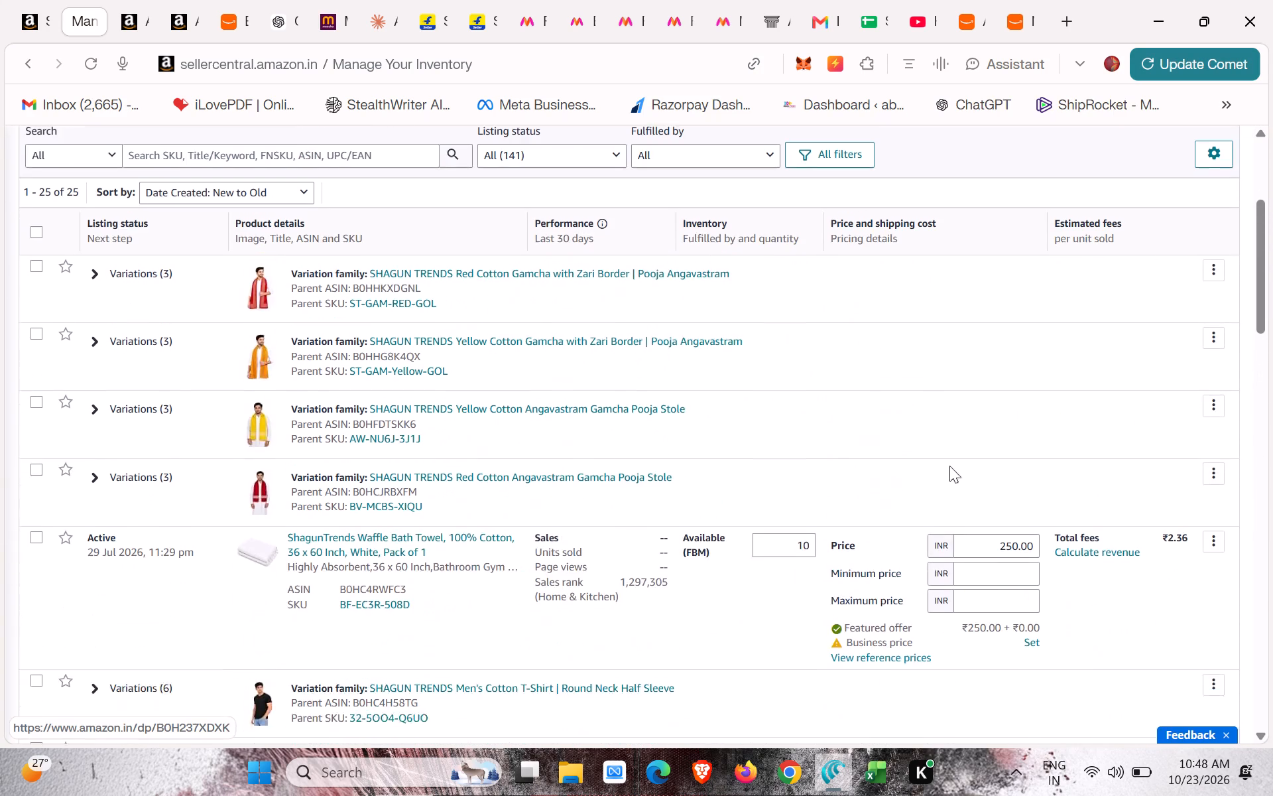
Start the pending Comet browser update.
left_click(1165, 70)
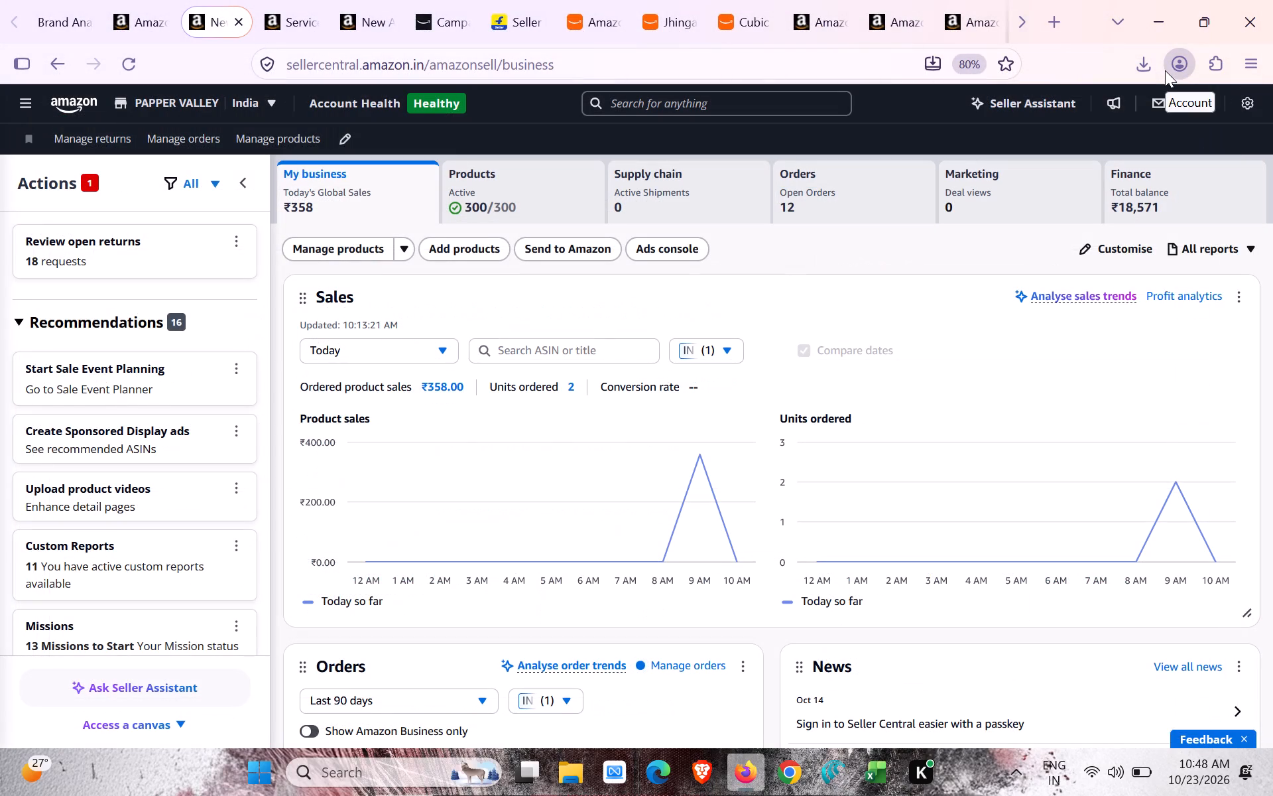
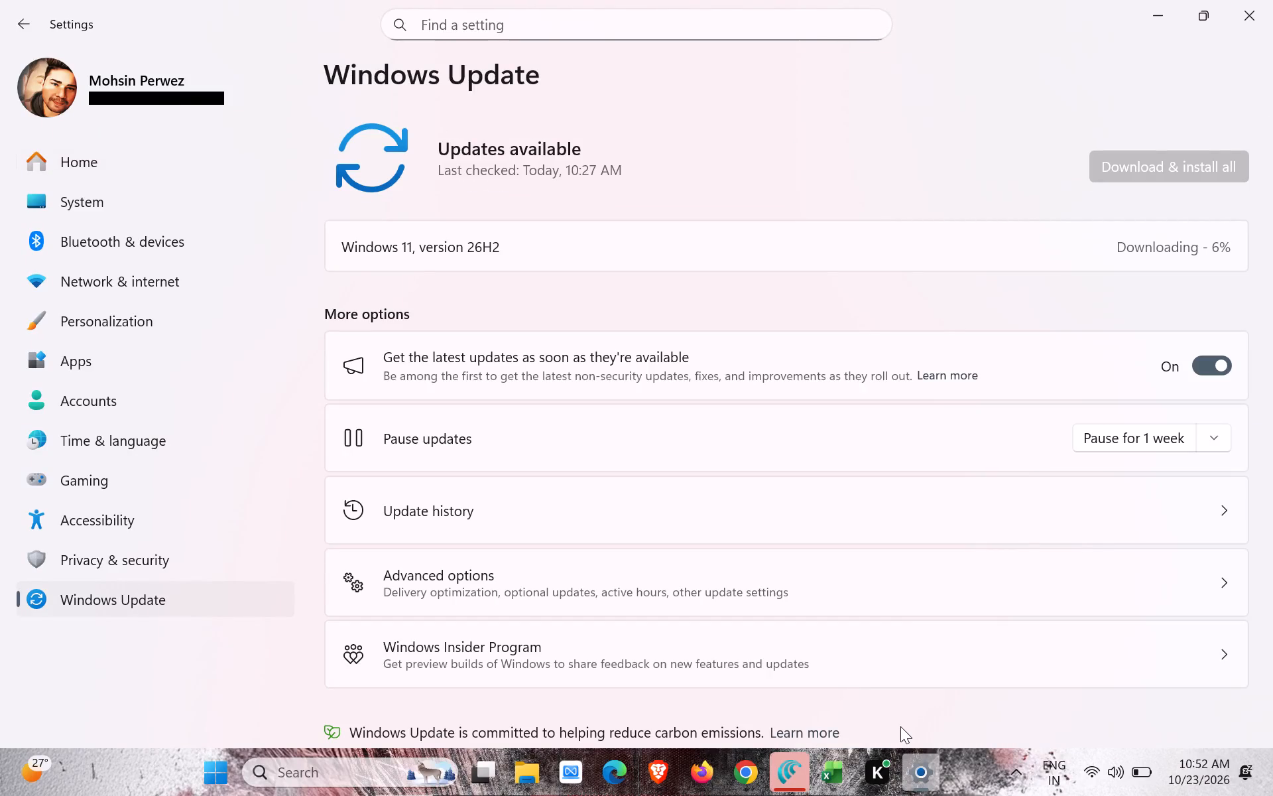
Switch to Brave and open My Listings in Flipkart Seller Hub for the ABHAPRINT account.
left_click(693, 773)
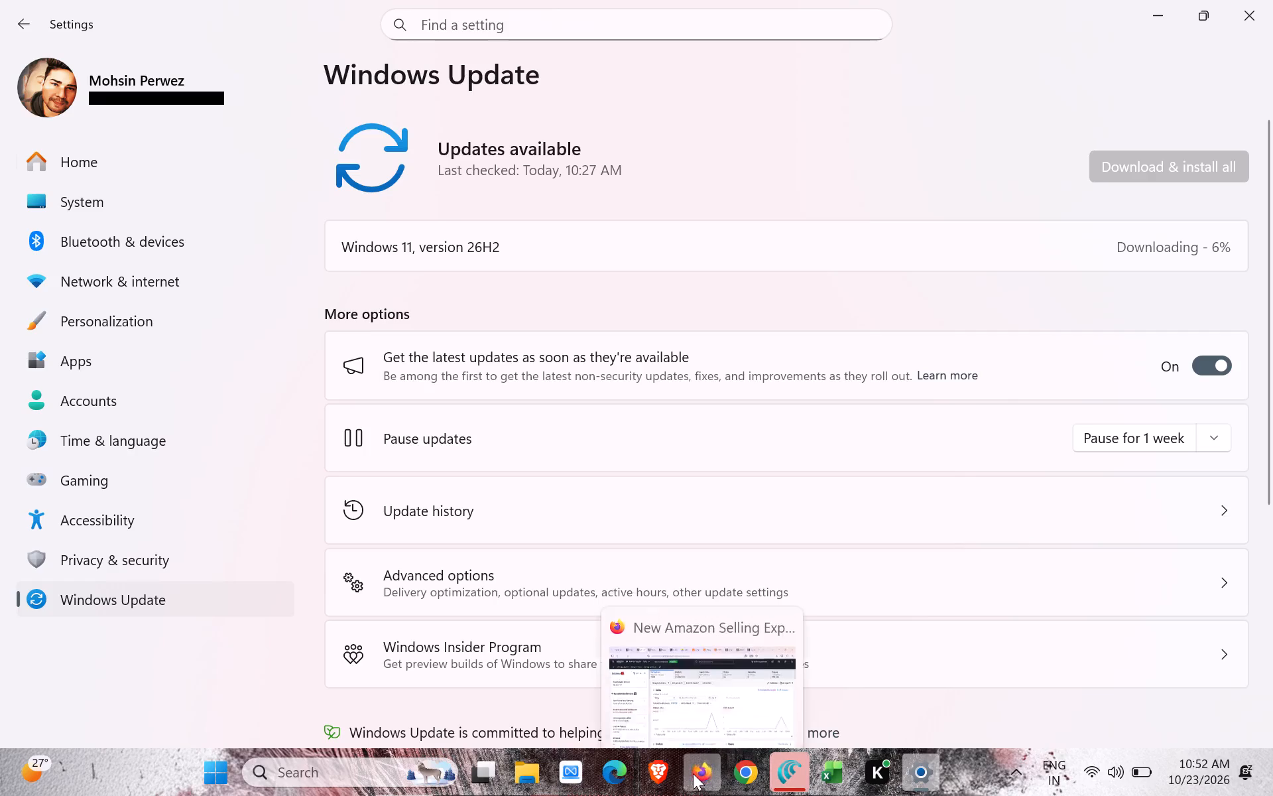
left_click(660, 779)
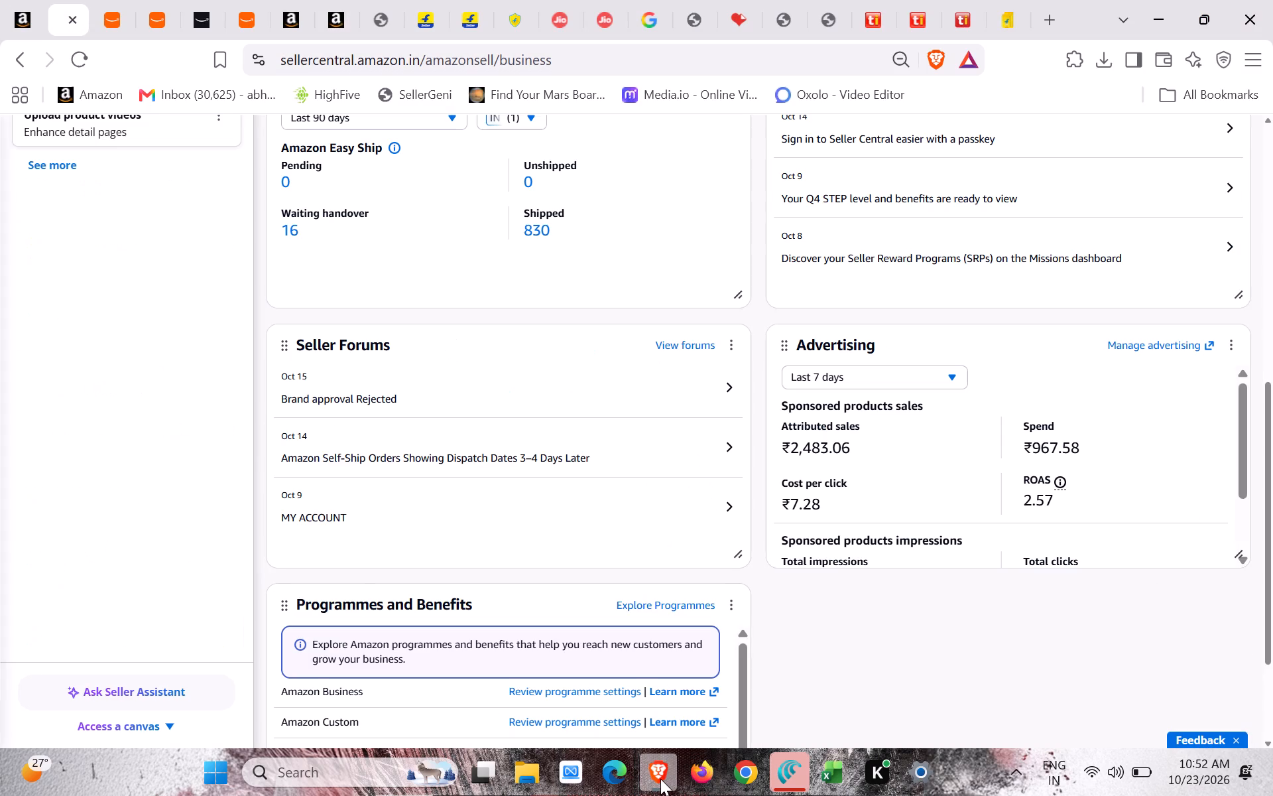
left_click(423, 30)
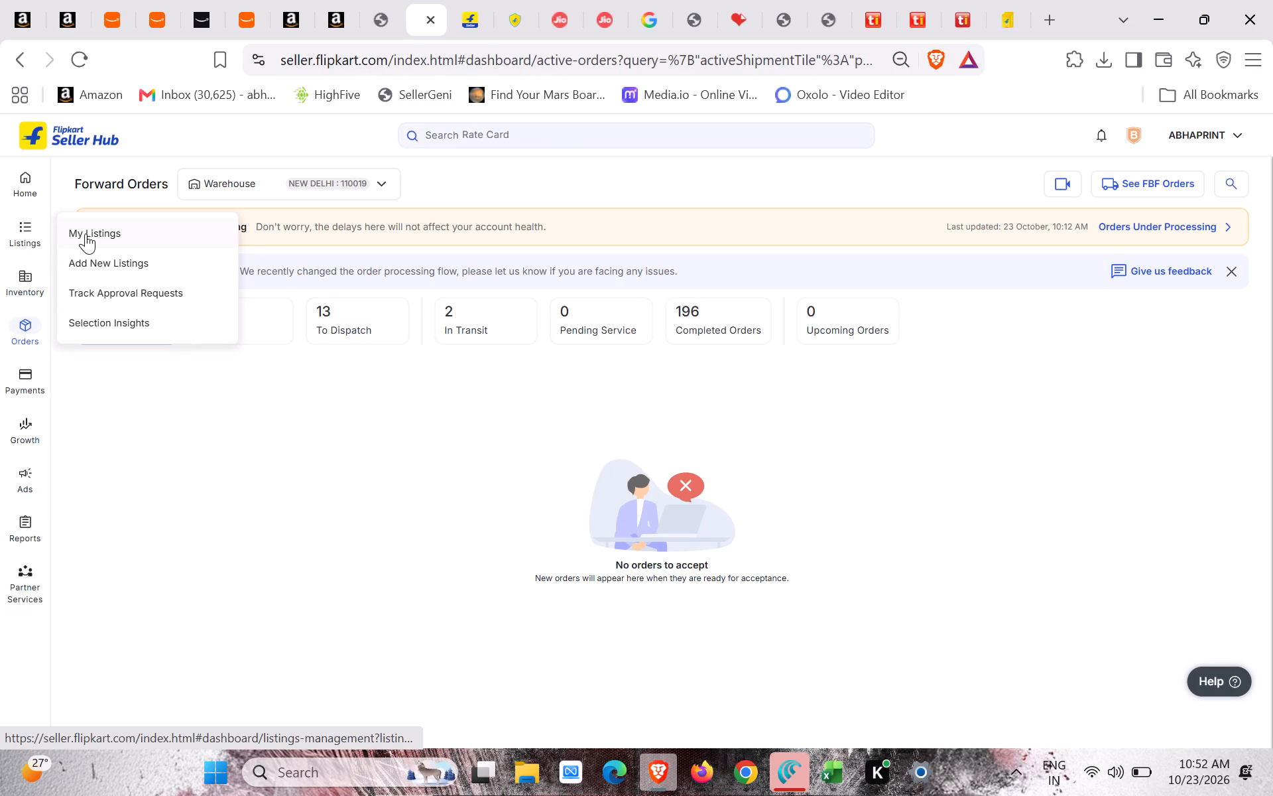
left_click(86, 233)
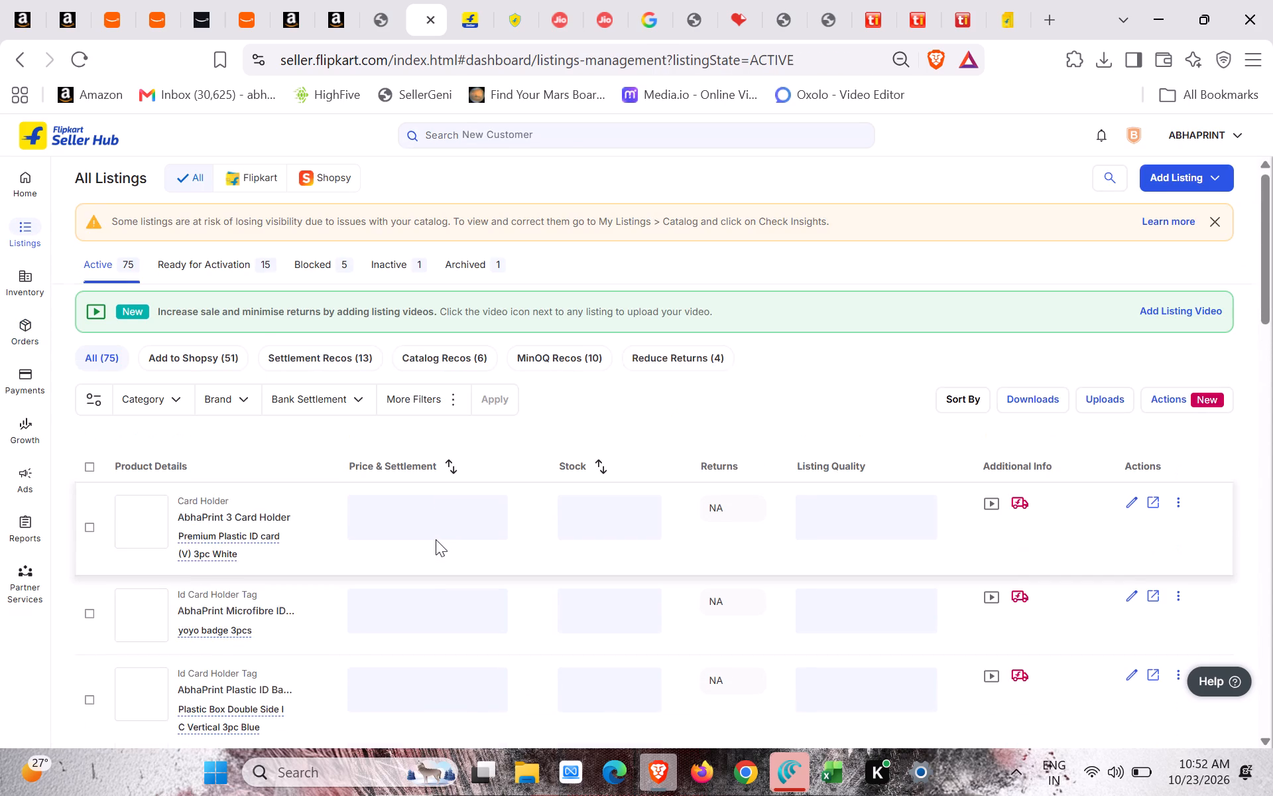
Set the stock of the Premium Plastic ID card (V) 3pc White listing to 0 and apply it.
scroll(436, 539, "down", 3)
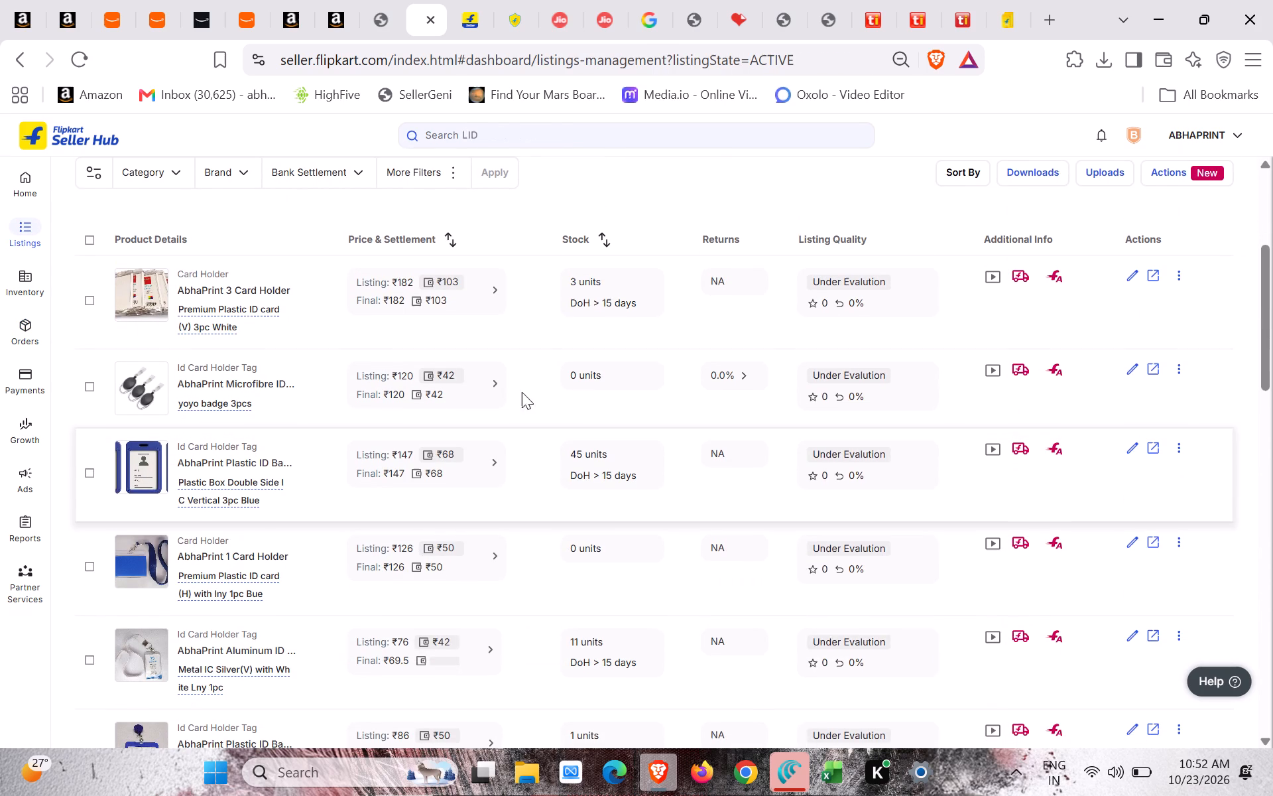
left_click(649, 291)
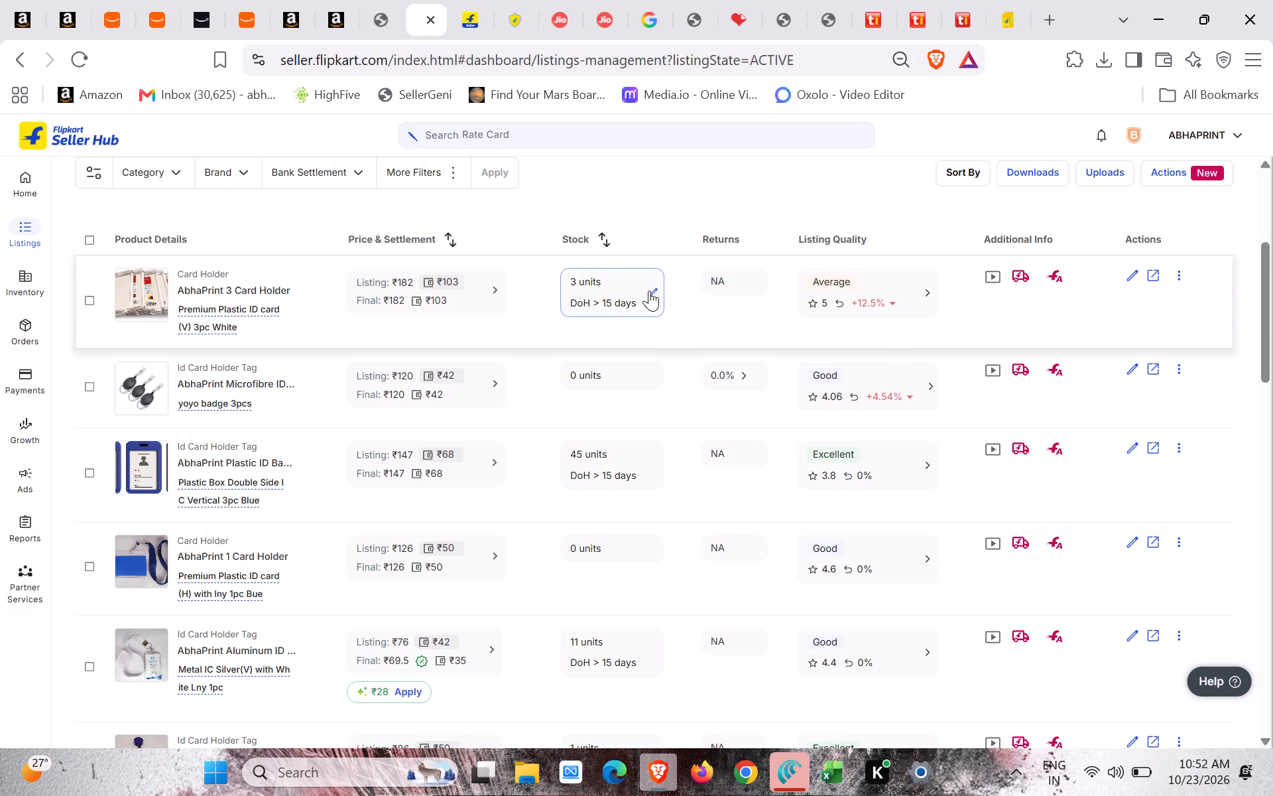
key("BackSpace")
key("BackSpace")
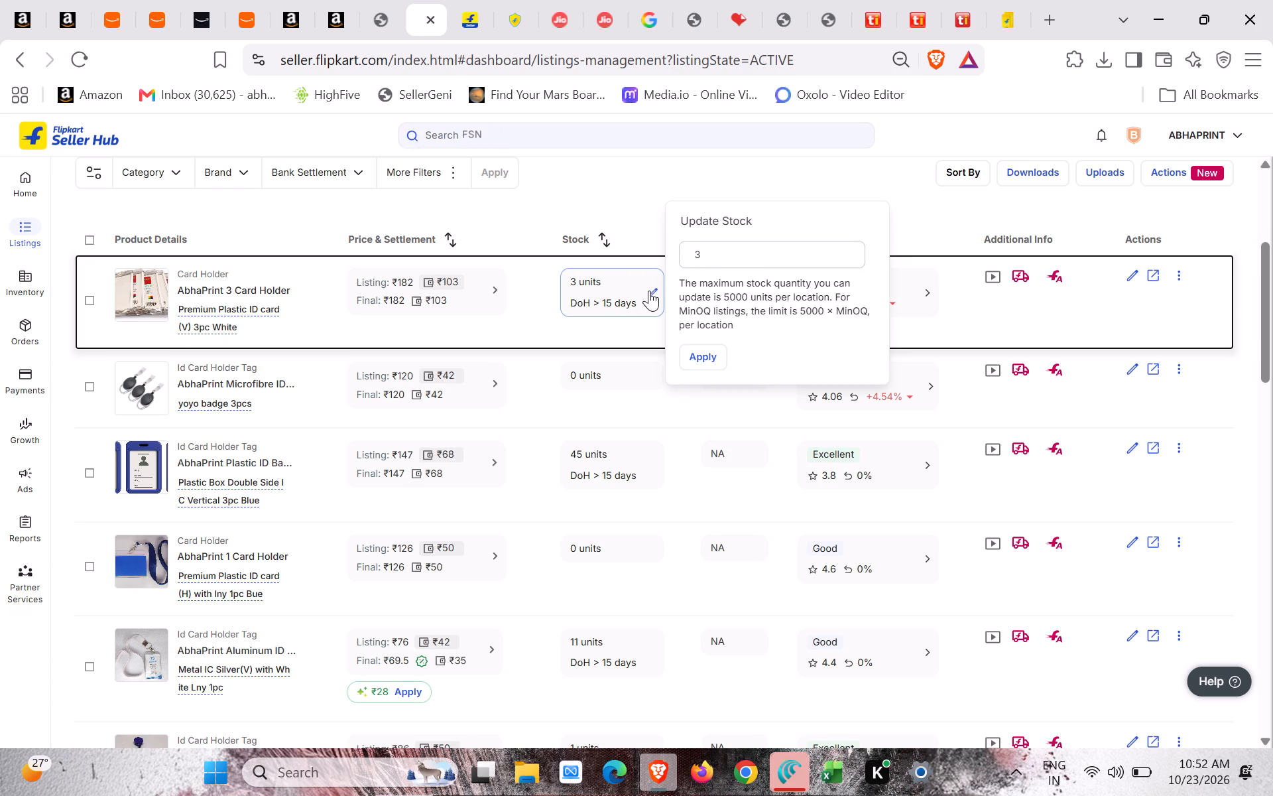
key("0")
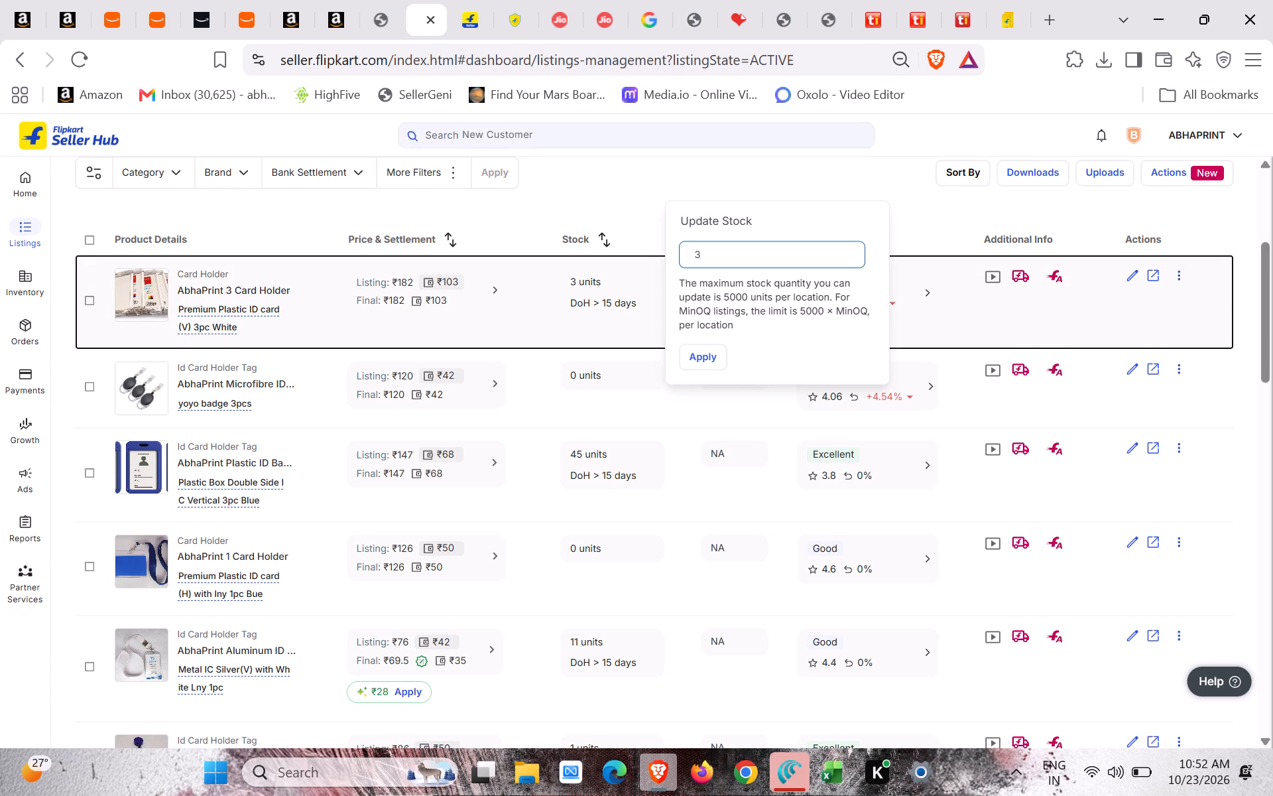
double_click(708, 259)
key("BackSpace")
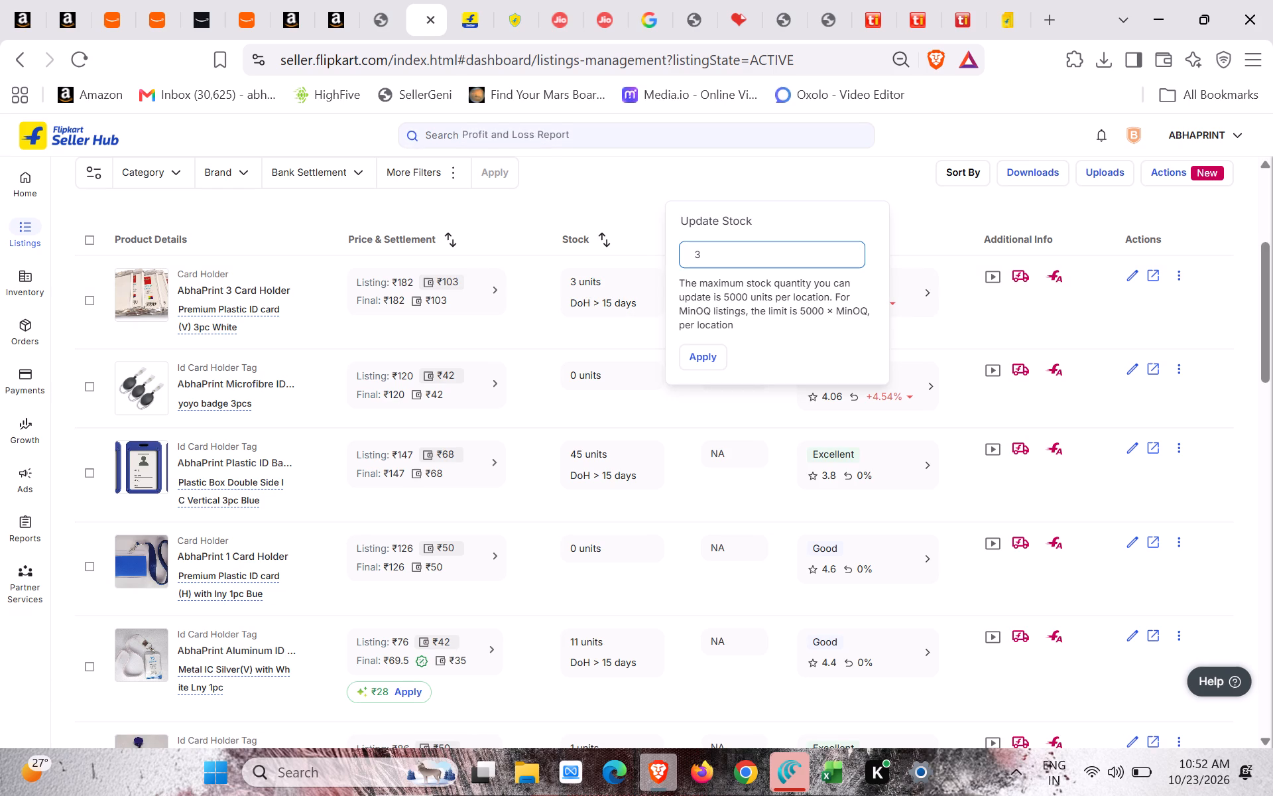
key("BackSpace")
left_click(713, 363)
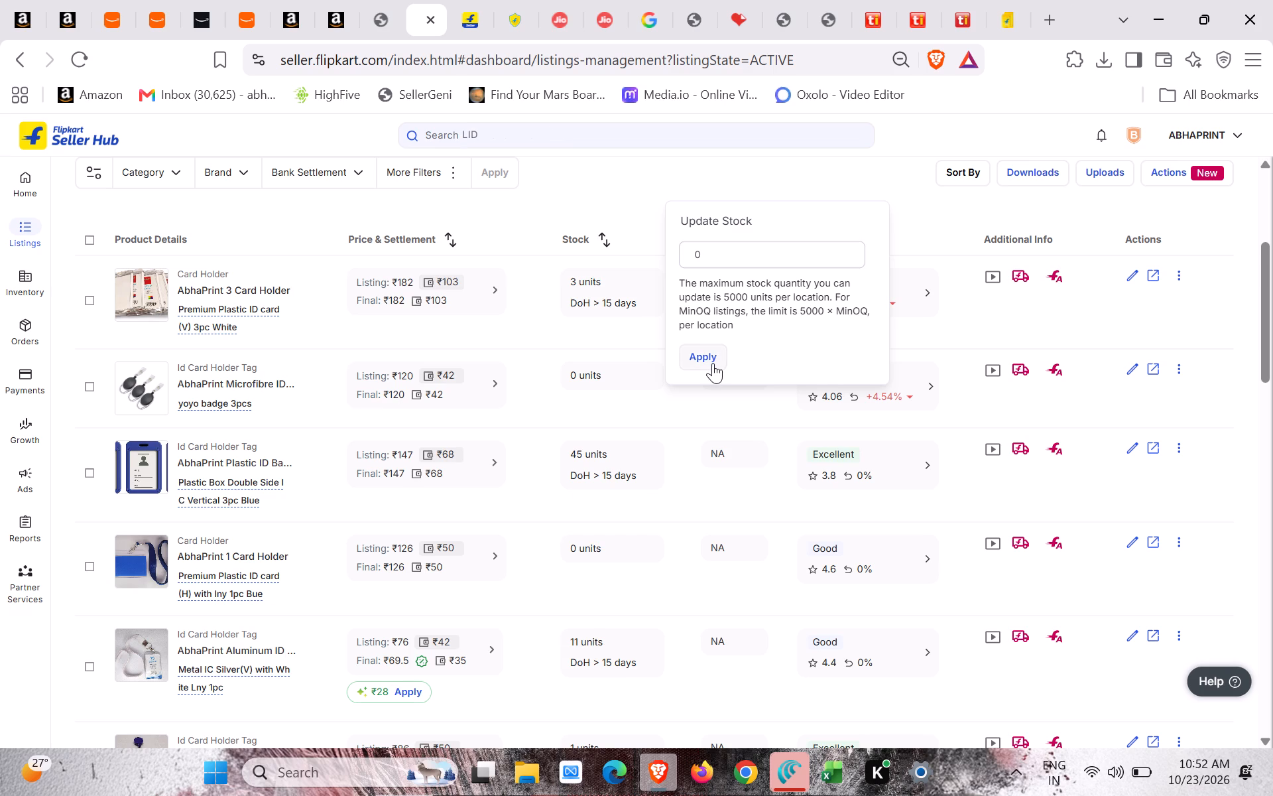
left_click(650, 376)
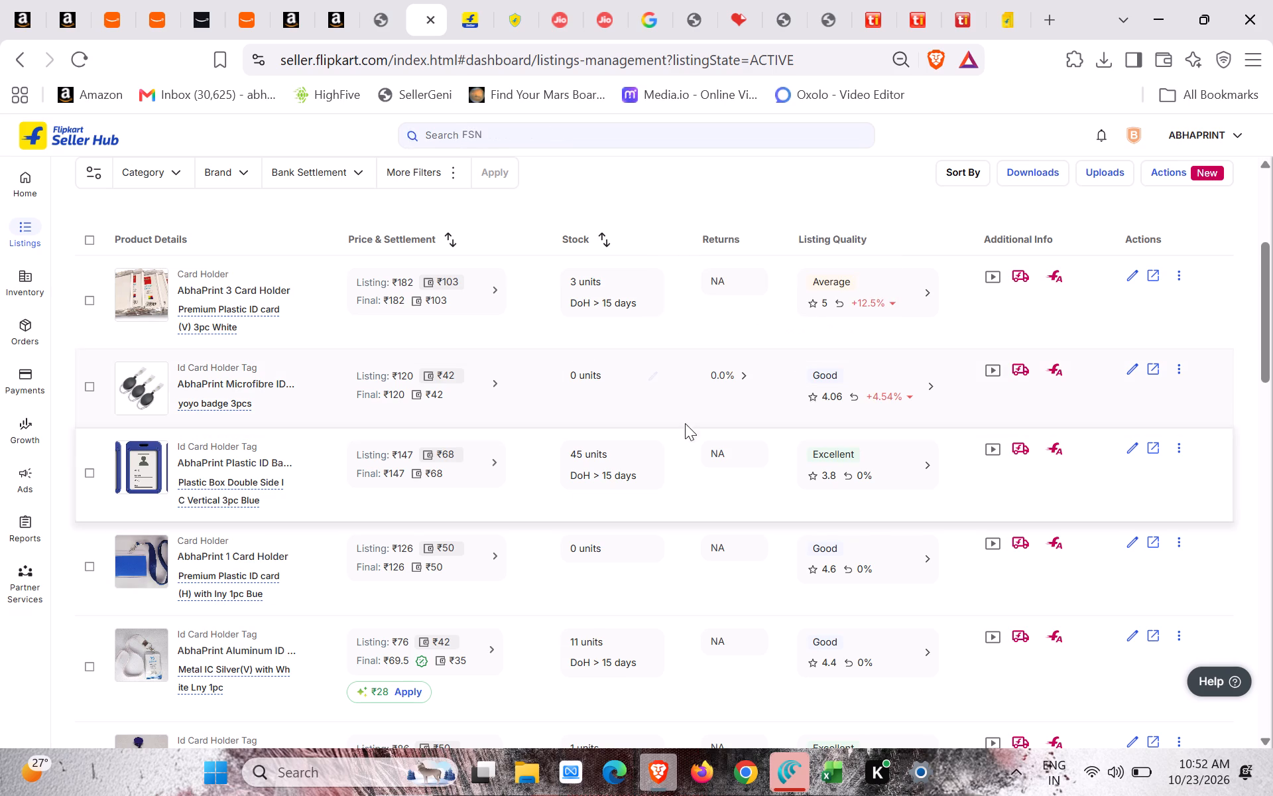
Set the stock of the Plastic Box Double Side IC Vertical 3pc Blue listing to 0 and apply it.
left_click(654, 467)
key("BackSpace")
left_click(654, 467)
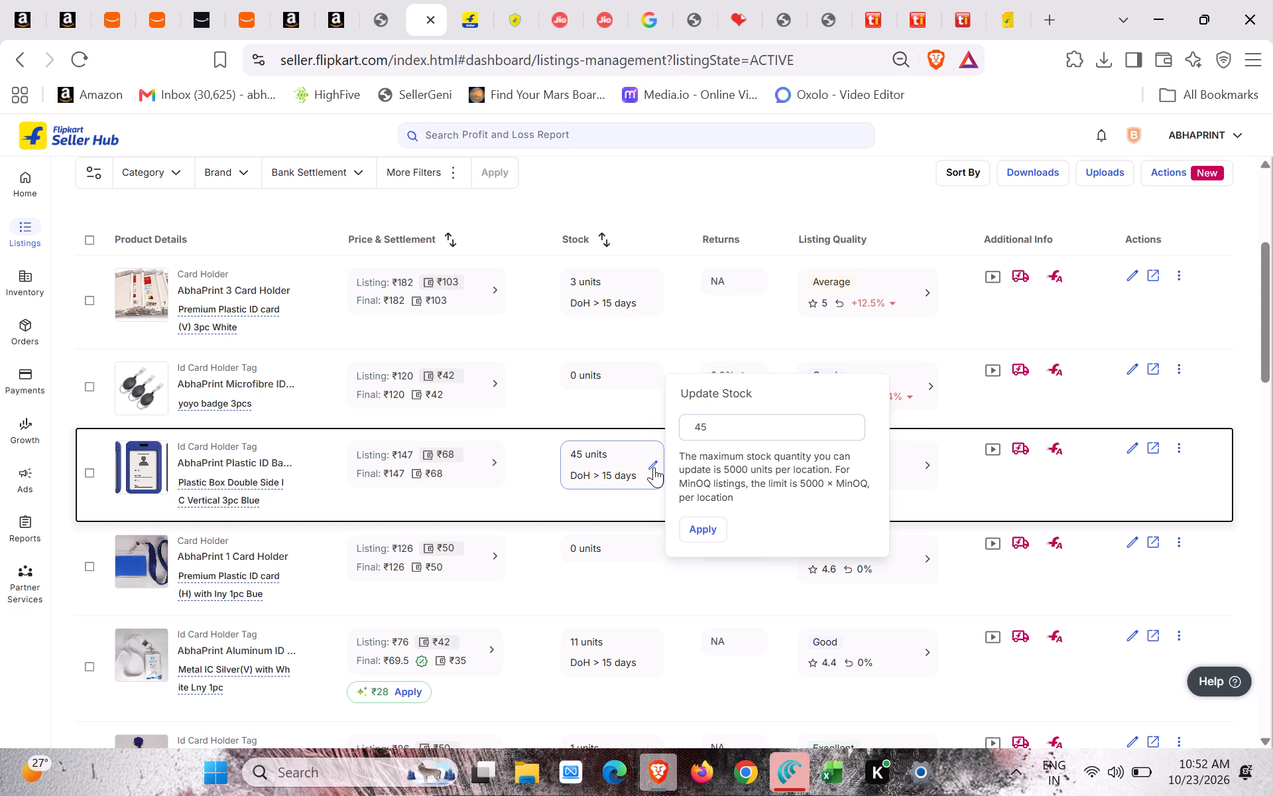
left_click(654, 467)
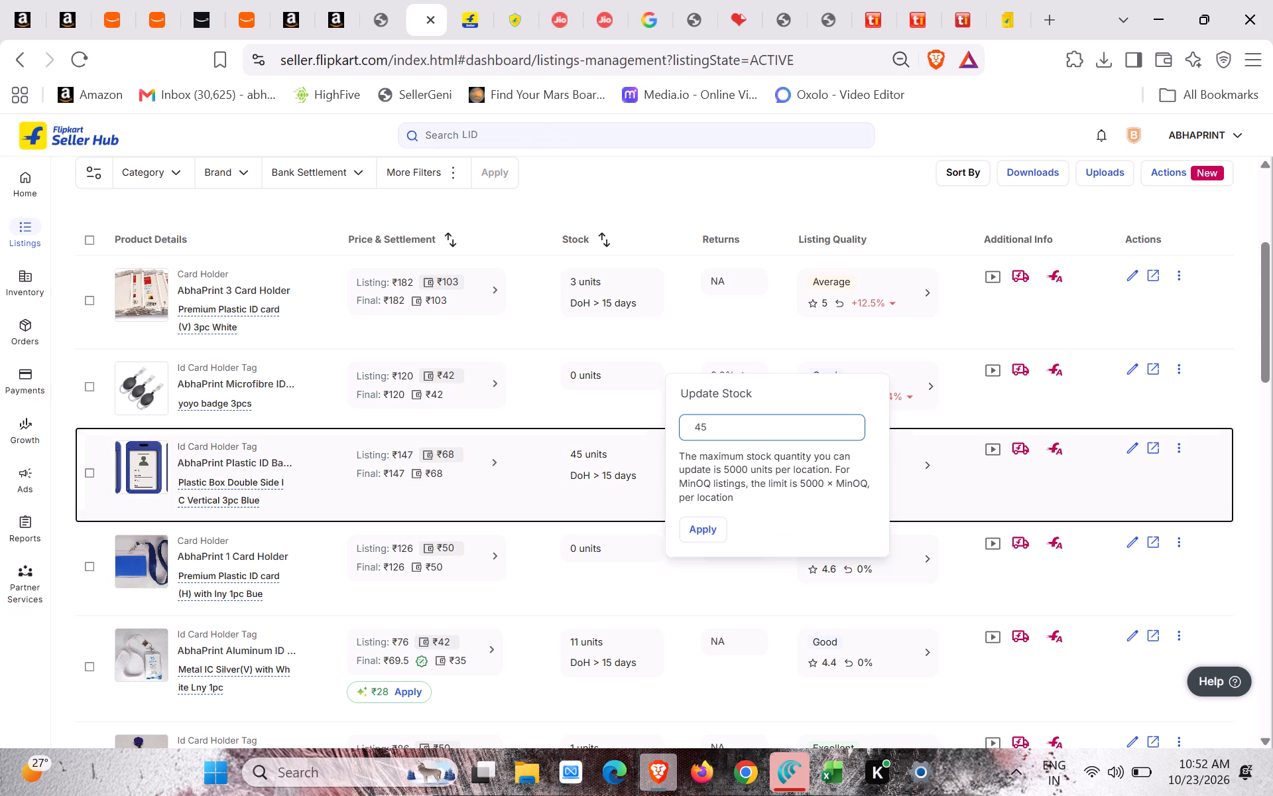
left_click(721, 432)
key("BackSpace")
key("BackSpace")
key("BackSpace")
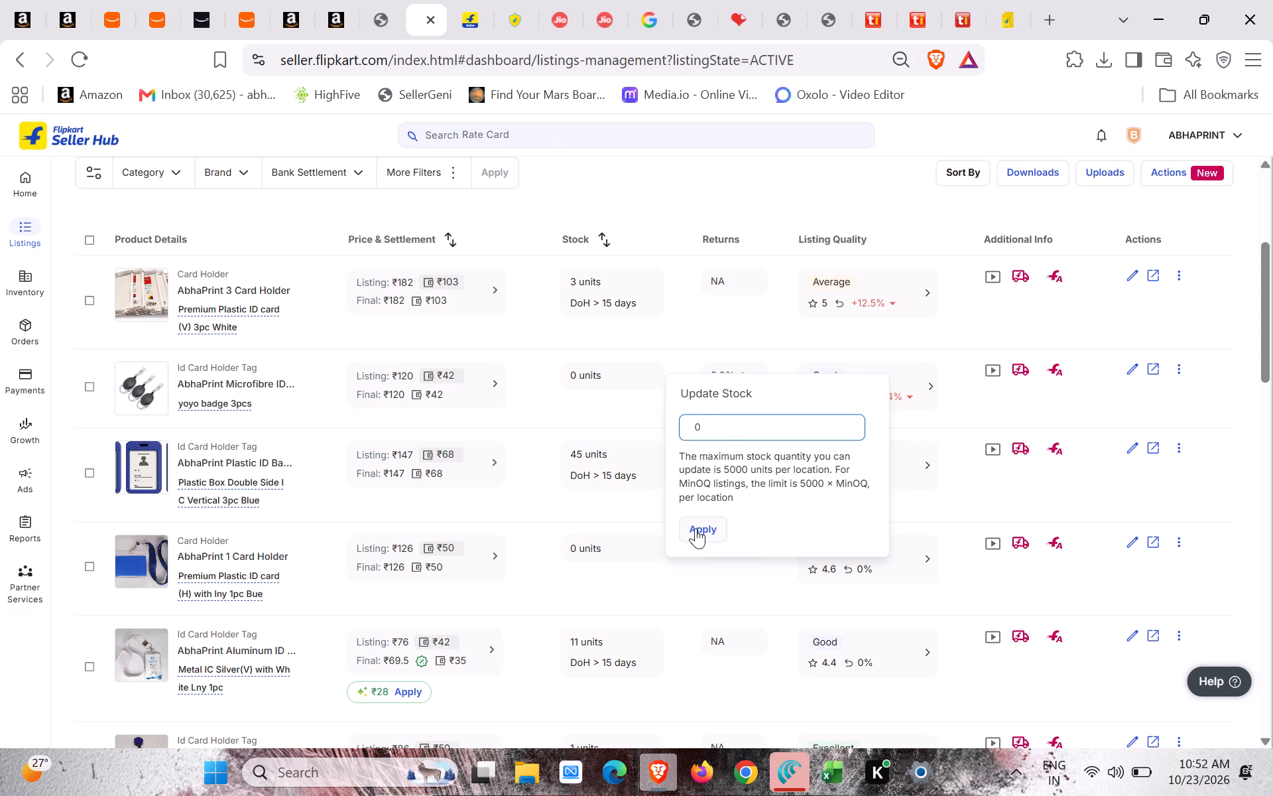
left_click(695, 529)
Set the stock of the Metal IC Silver(V) with White Lny 1pc listing to 0 and apply it.
scroll(695, 529, "down", 2)
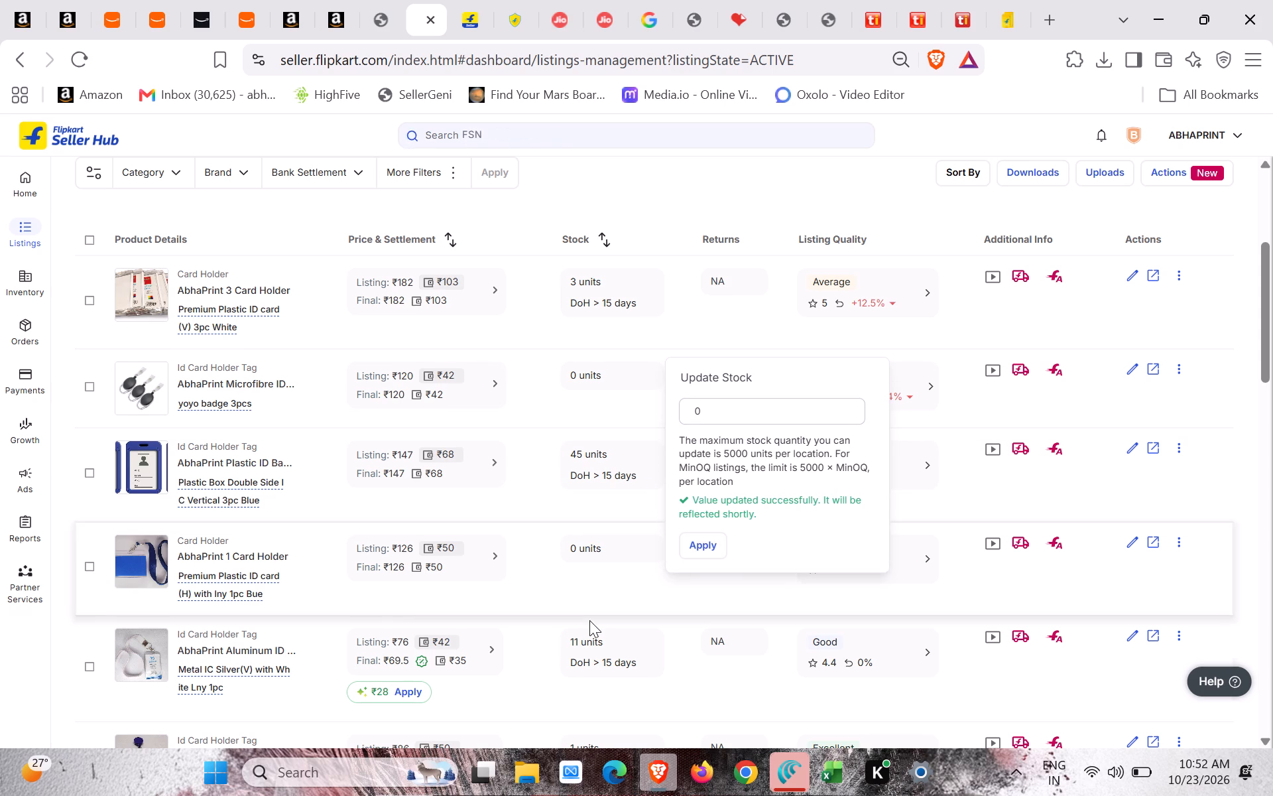
scroll(589, 620, "down", 1)
left_click(650, 492)
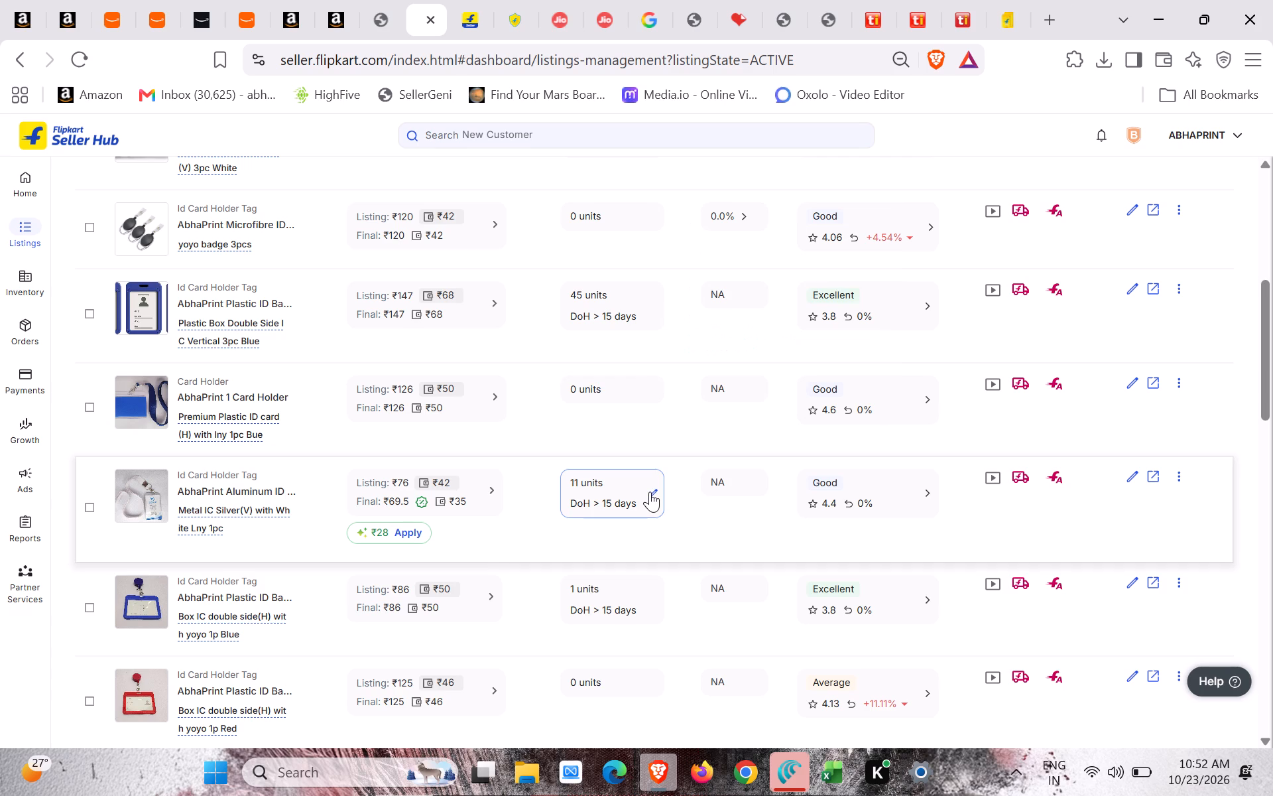
left_click(654, 493)
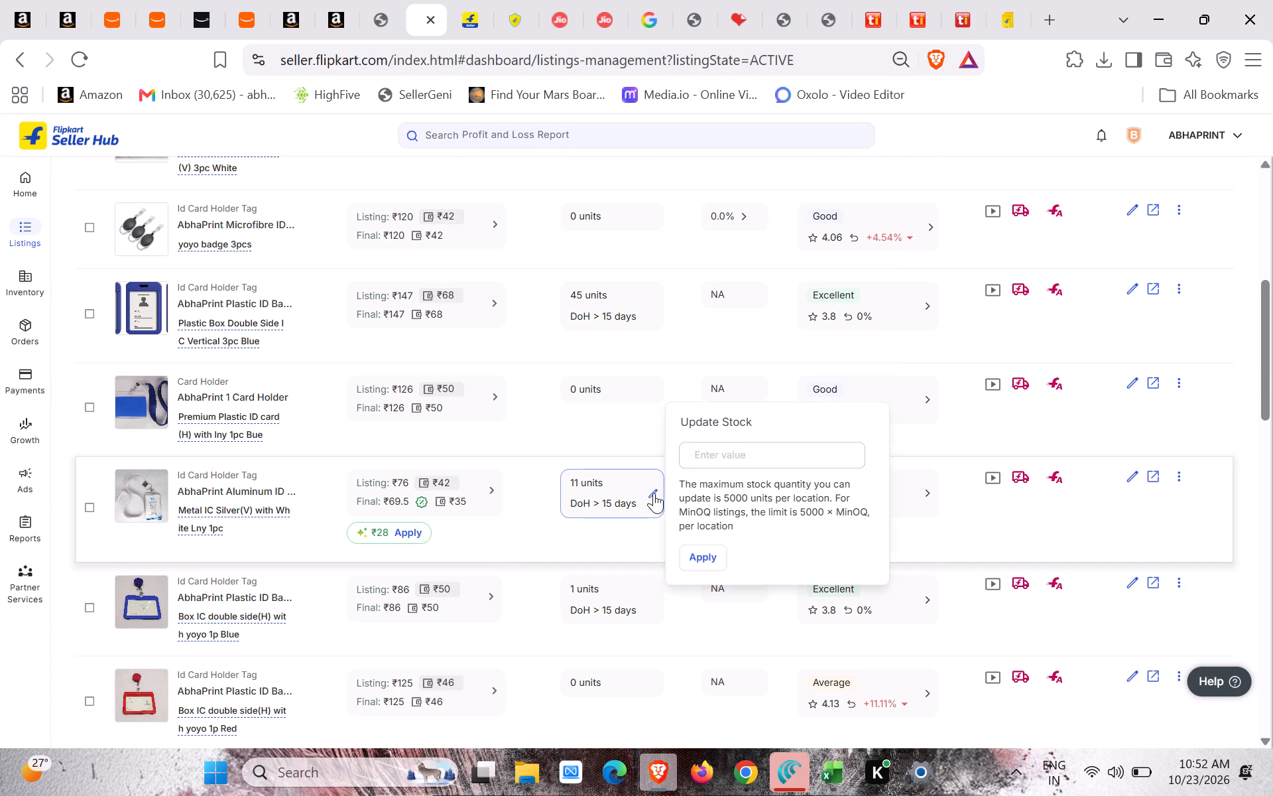
left_click(709, 460)
key("BackSpace")
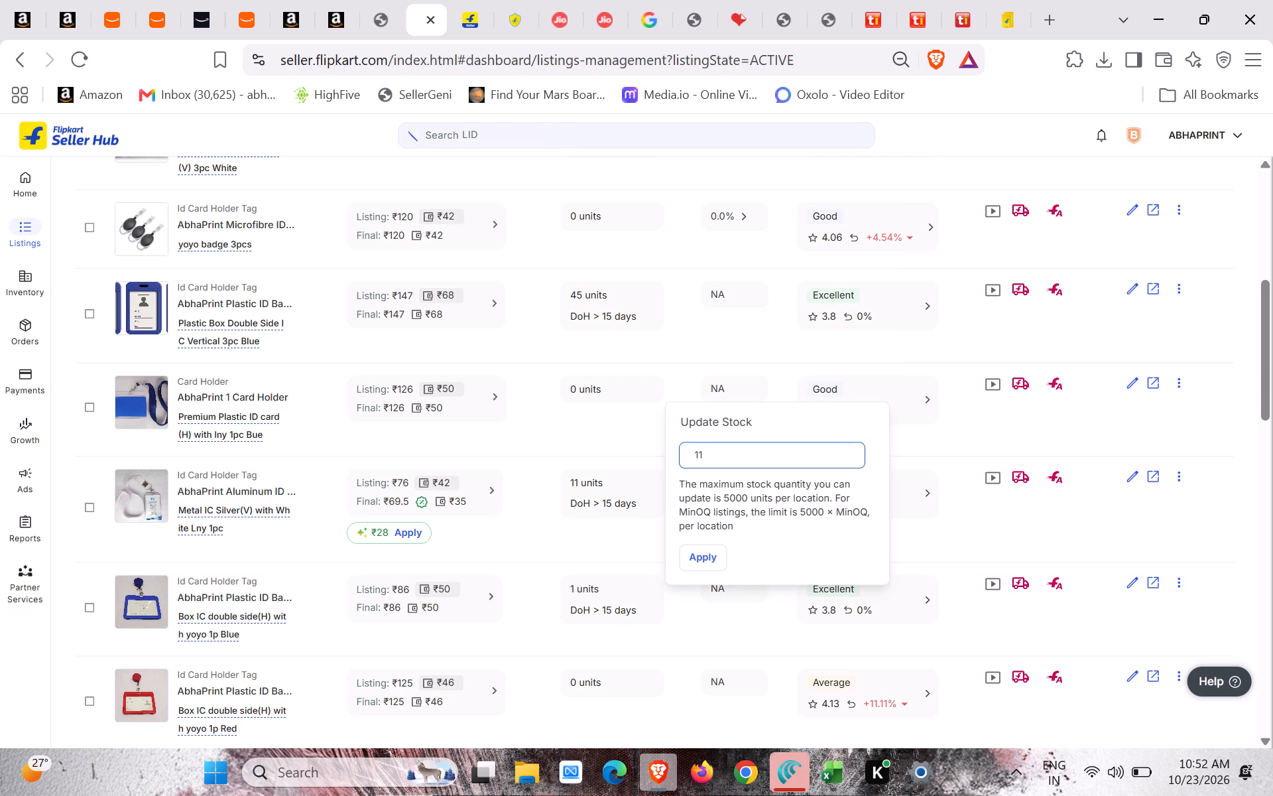
key("BackSpace")
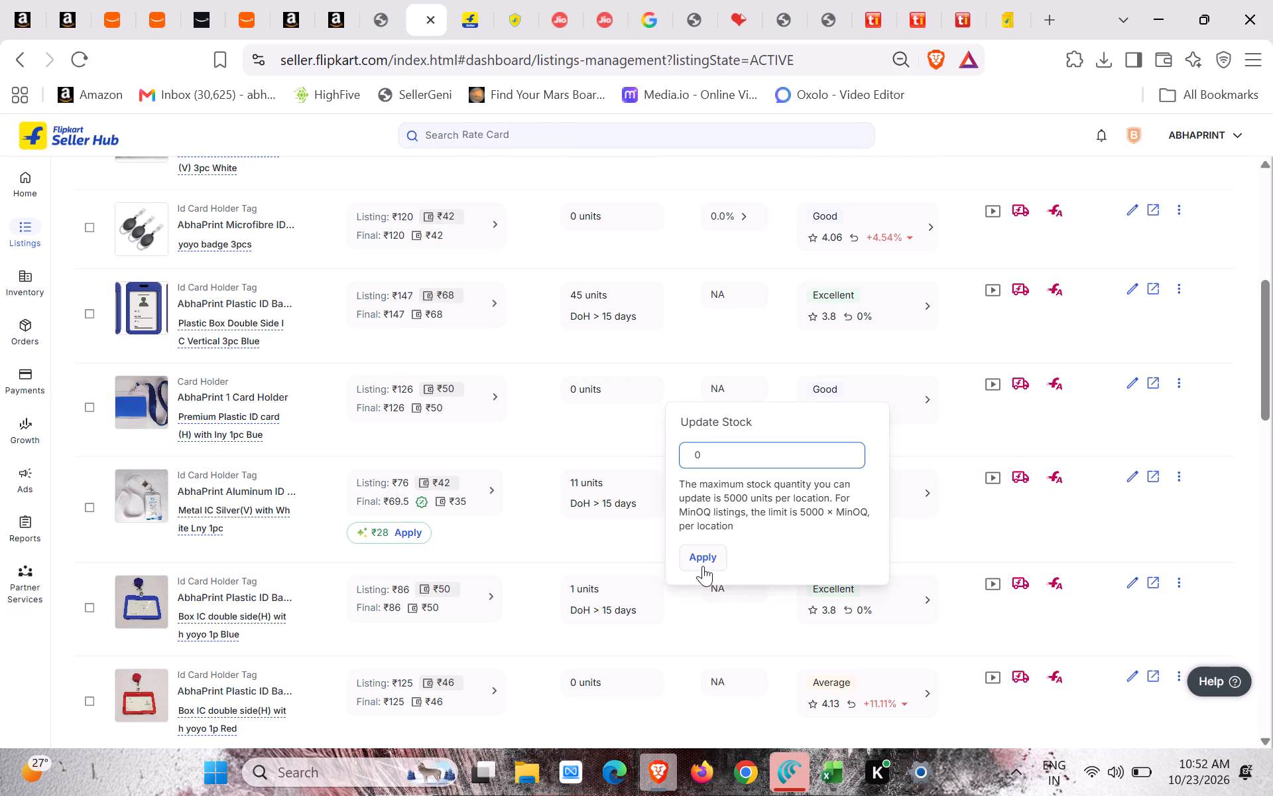
left_click(703, 566)
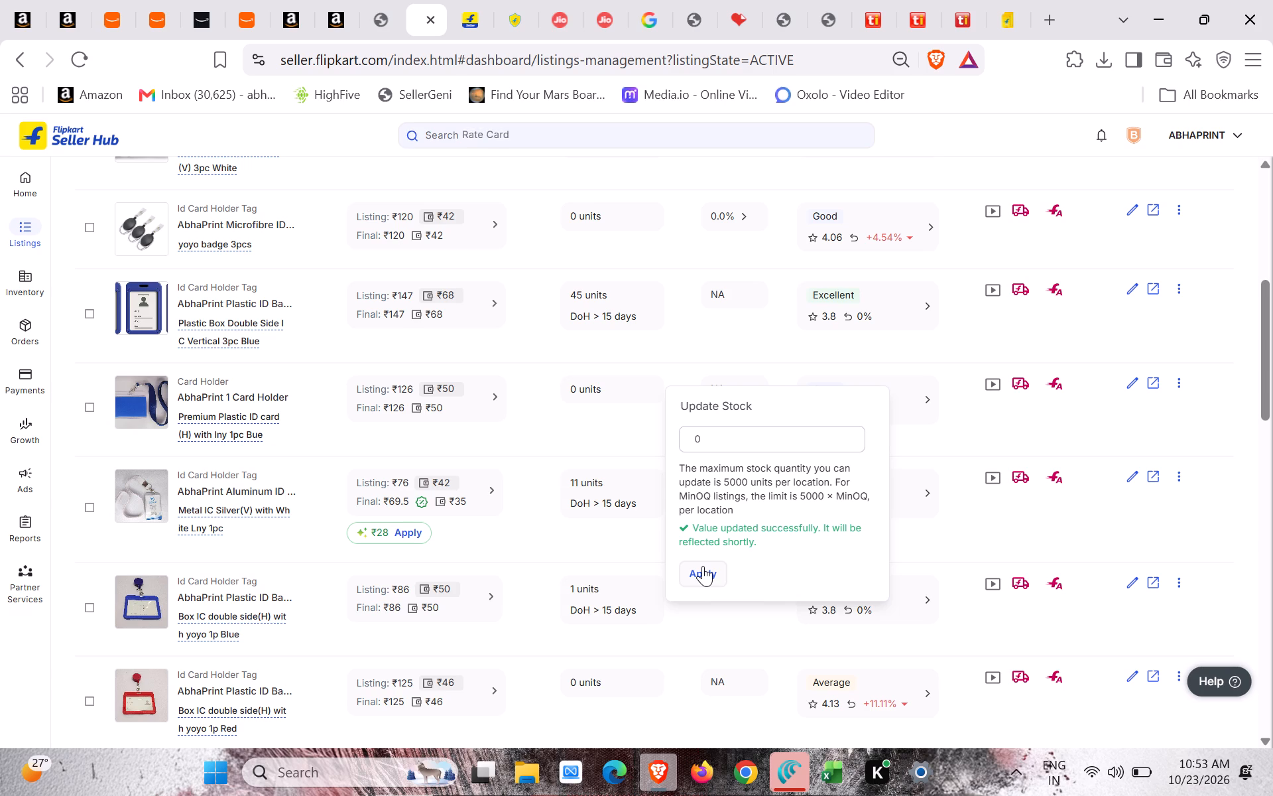
Set the stock of the Box IC double side(H) with yoyo 1p Blue listing to 0 and apply it.
left_click(649, 597)
left_click(649, 597)
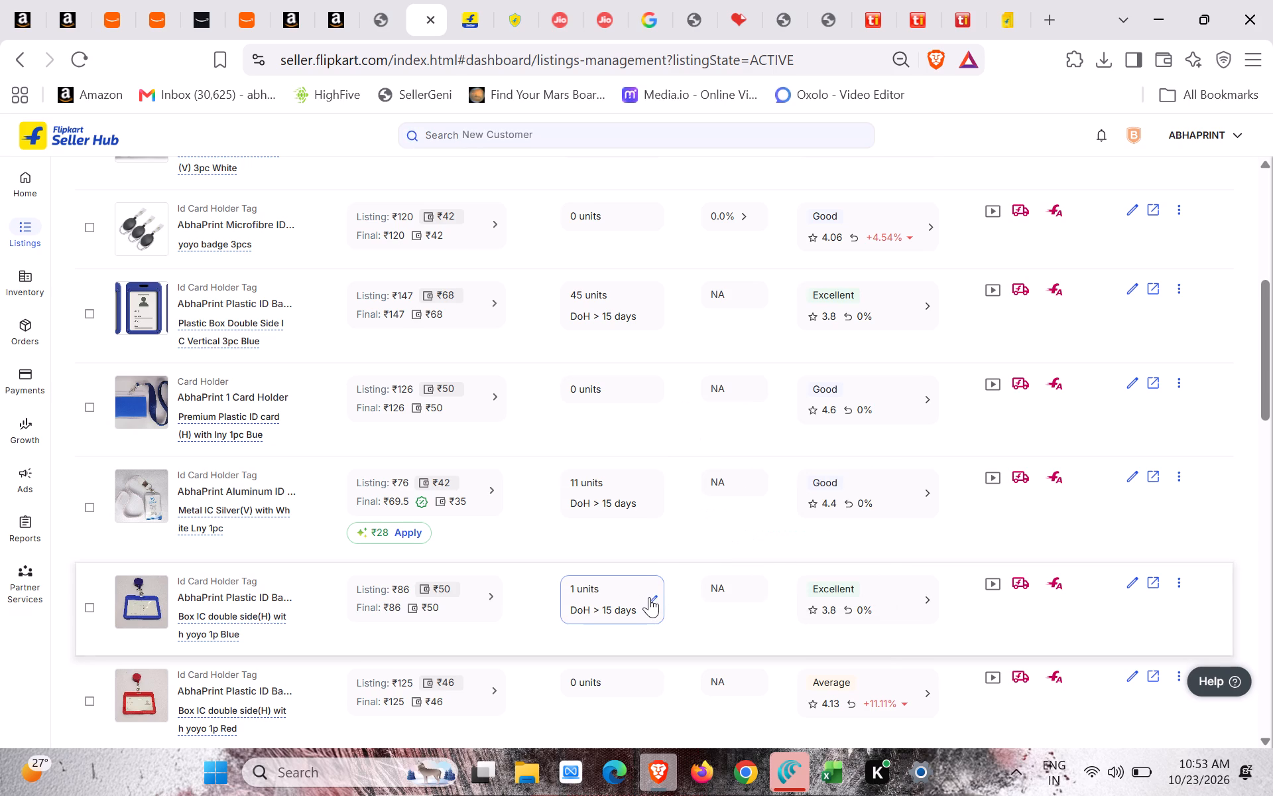
left_click_drag(719, 556, 653, 564)
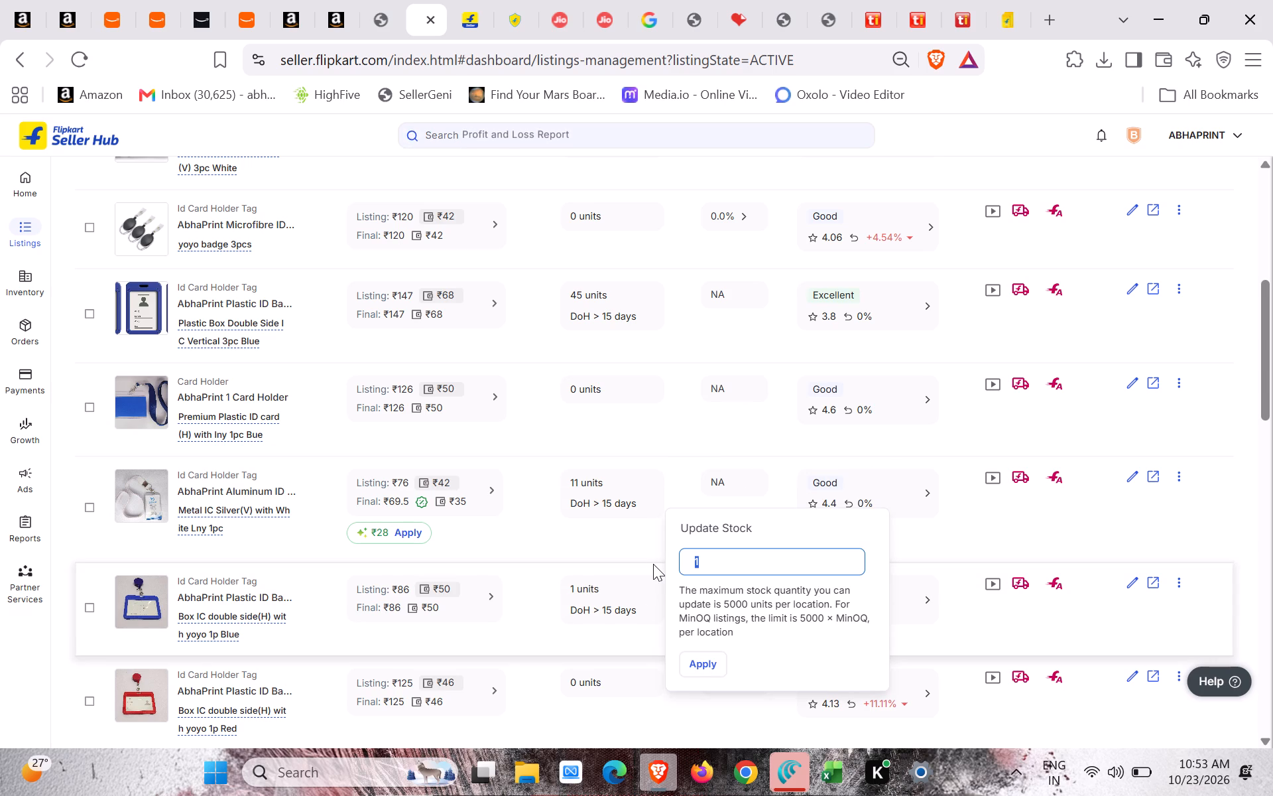
key("BackSpace")
left_click(699, 664)
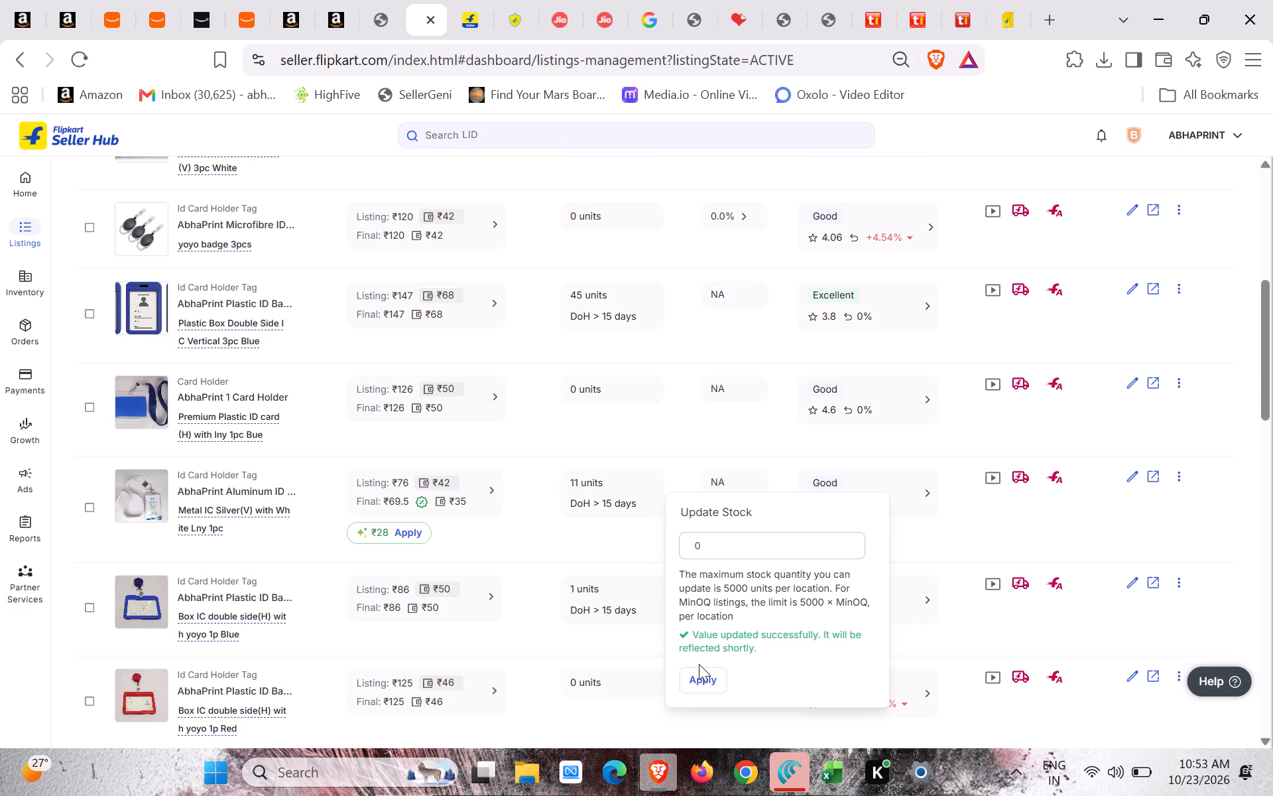
Set the stock of the Envelope A4 yellow listing to 0 and apply it.
scroll(644, 568, "down", 4)
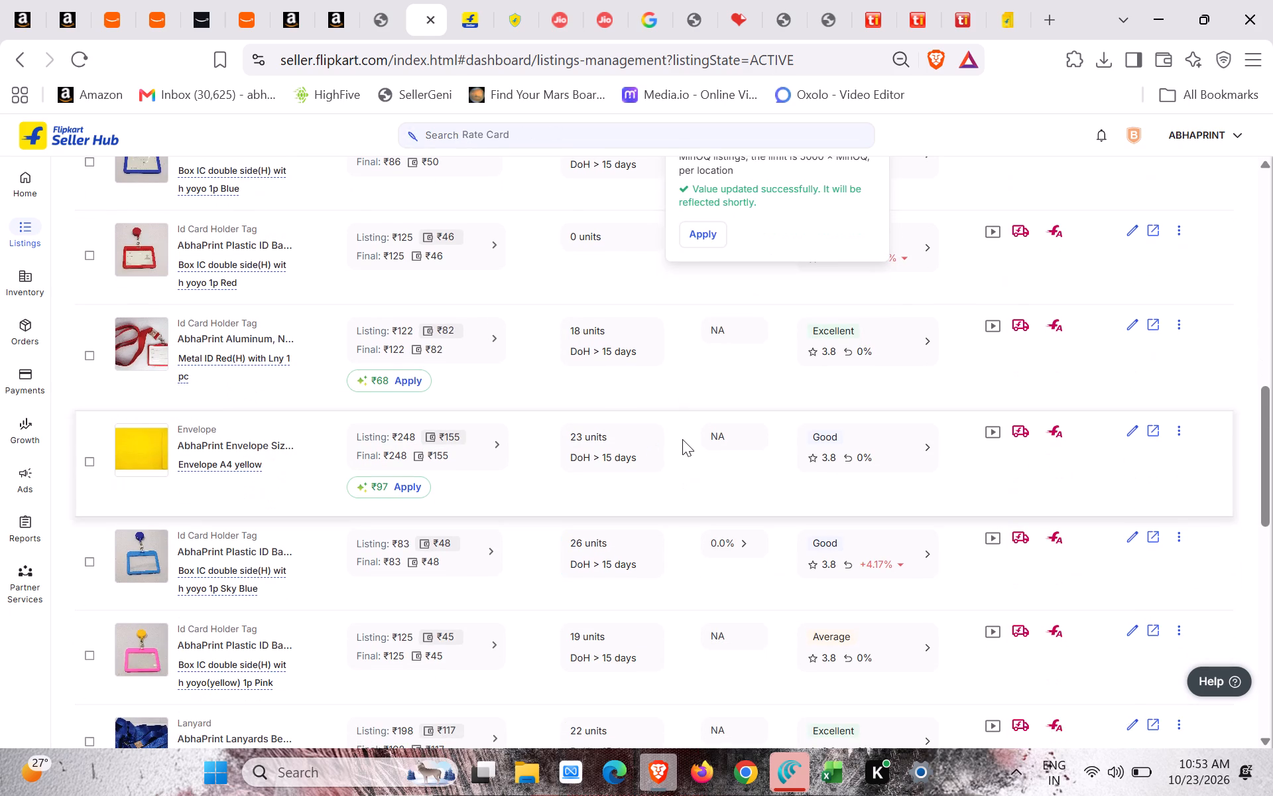
left_click(648, 448)
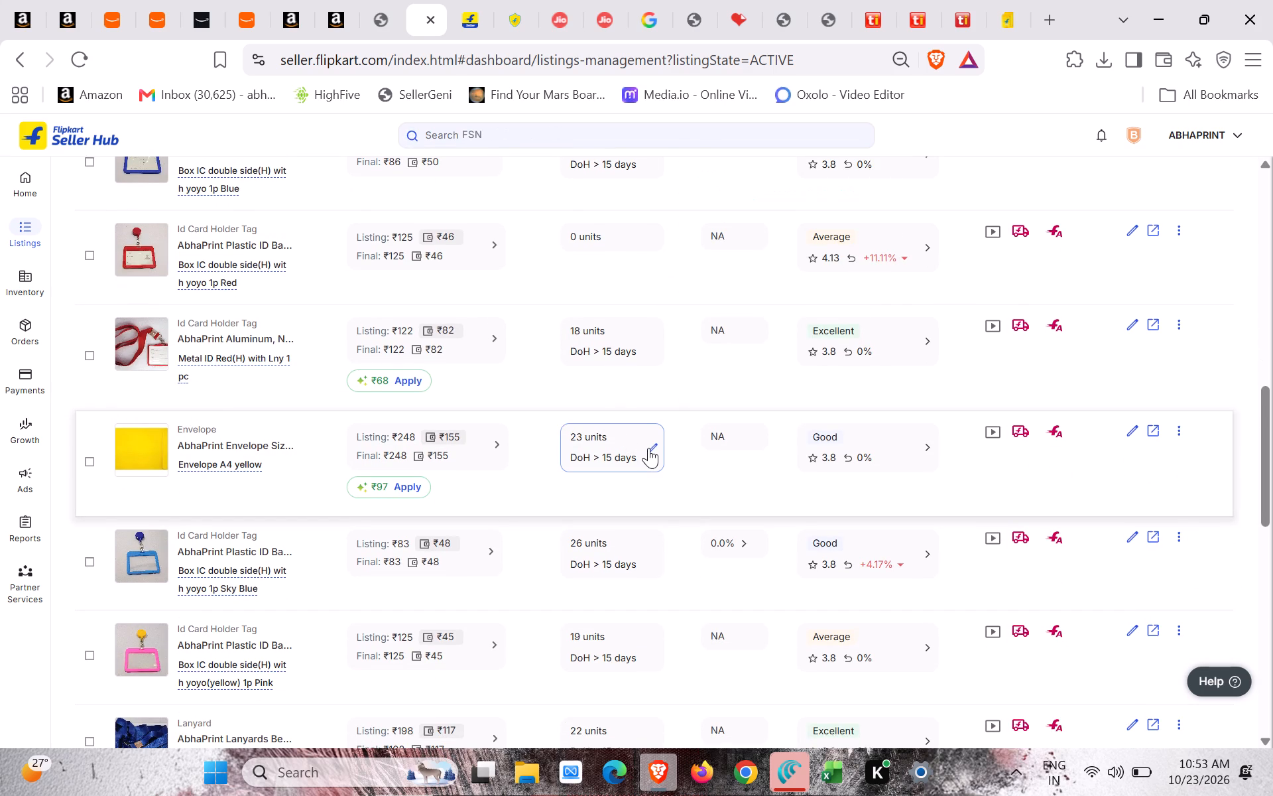
left_click(655, 444)
left_click(724, 422)
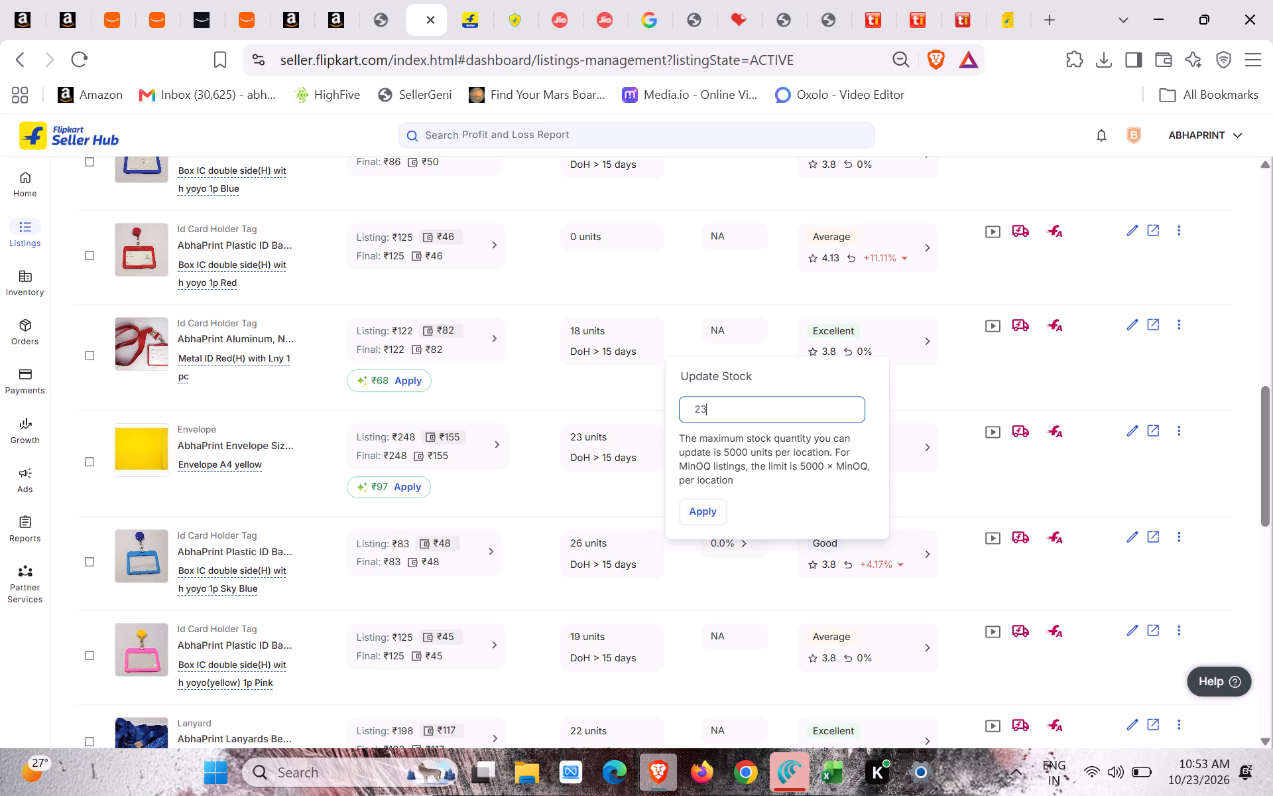
key("BackSpace")
key("BackSpace")
key("BackSpace")
key("BackSpace")
key("BackSpace")
left_click(703, 514)
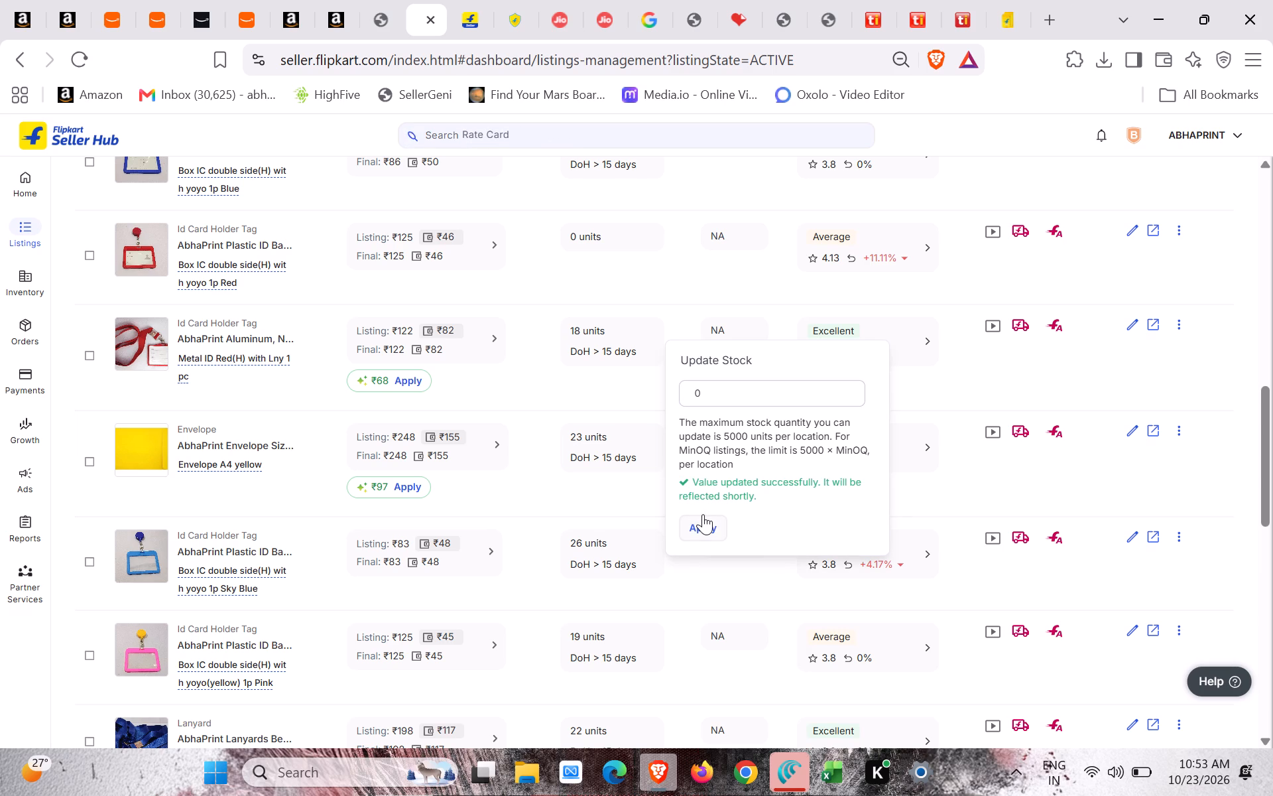
left_click(526, 499)
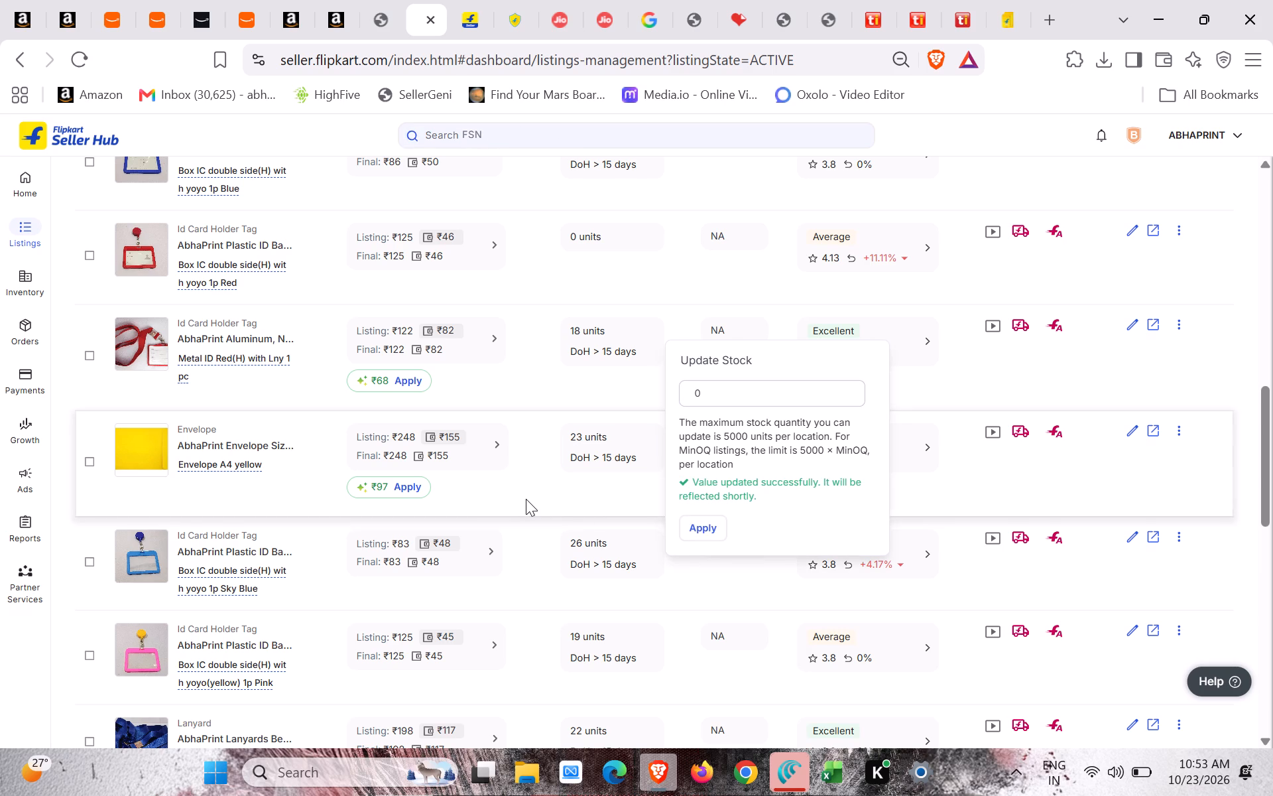
Set the stock of the Box IC double side(H) with yoyo 1p Sky Blue listing to 0 and apply it.
scroll(649, 543, "down", 1)
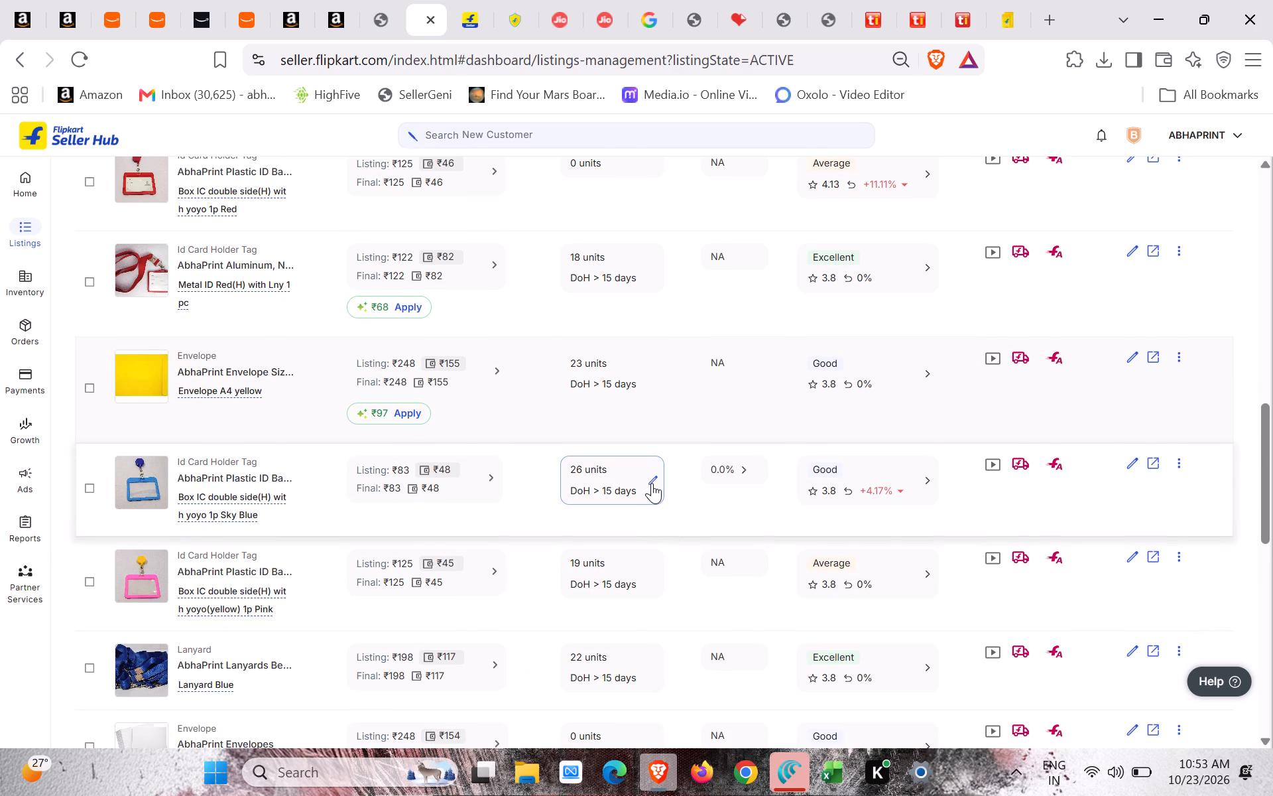
left_click(652, 483)
left_click_drag(736, 451, 648, 465)
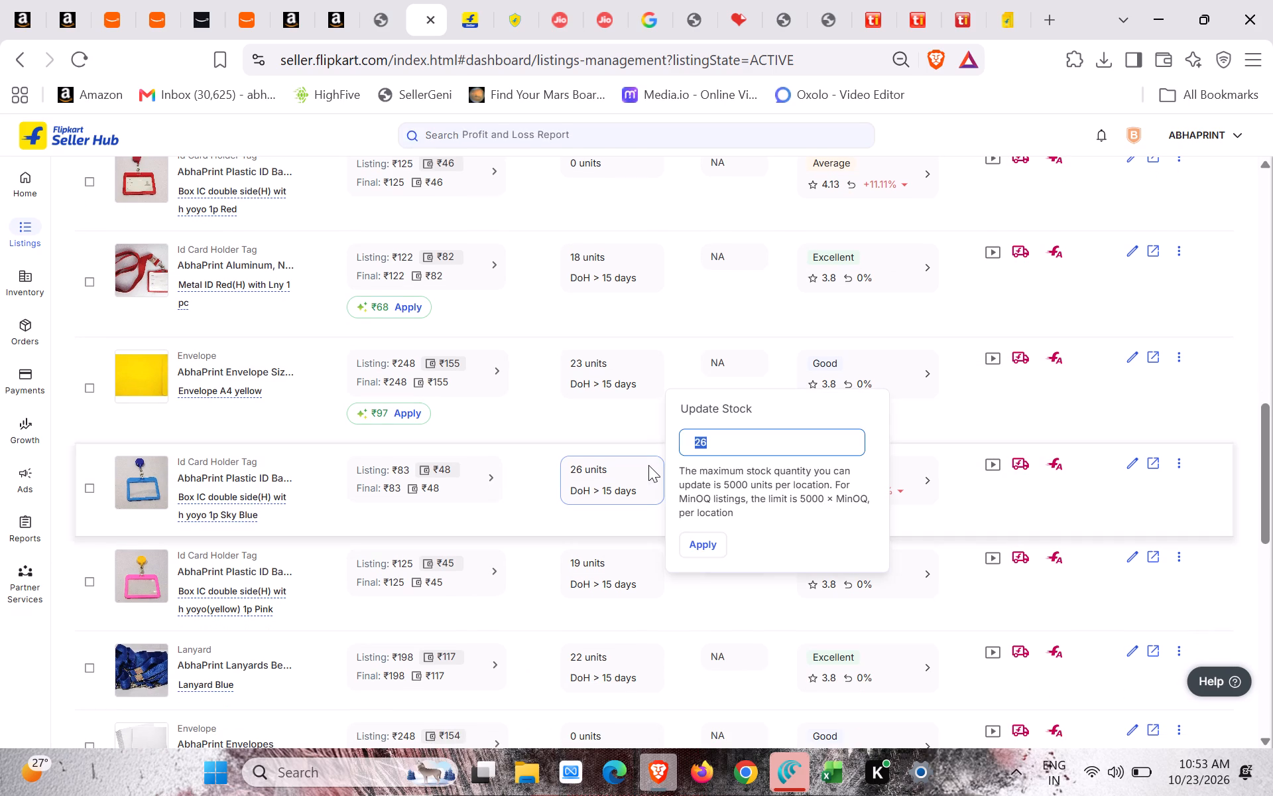
key("0")
key("Return")
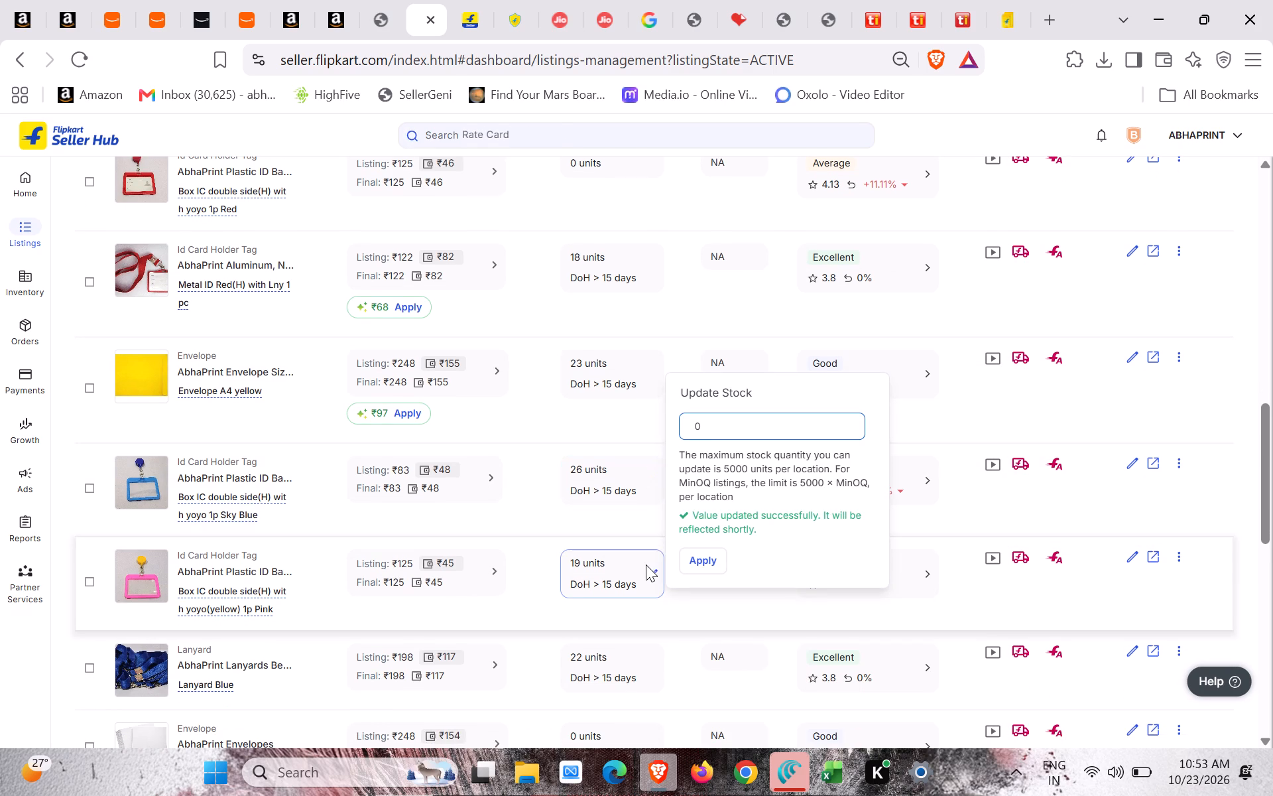
Set the stock of the Box IC double side(H) with yoyo(yellow) 1p Pink listing to 0 and apply it.
scroll(646, 564, "down", 1)
left_click(646, 528)
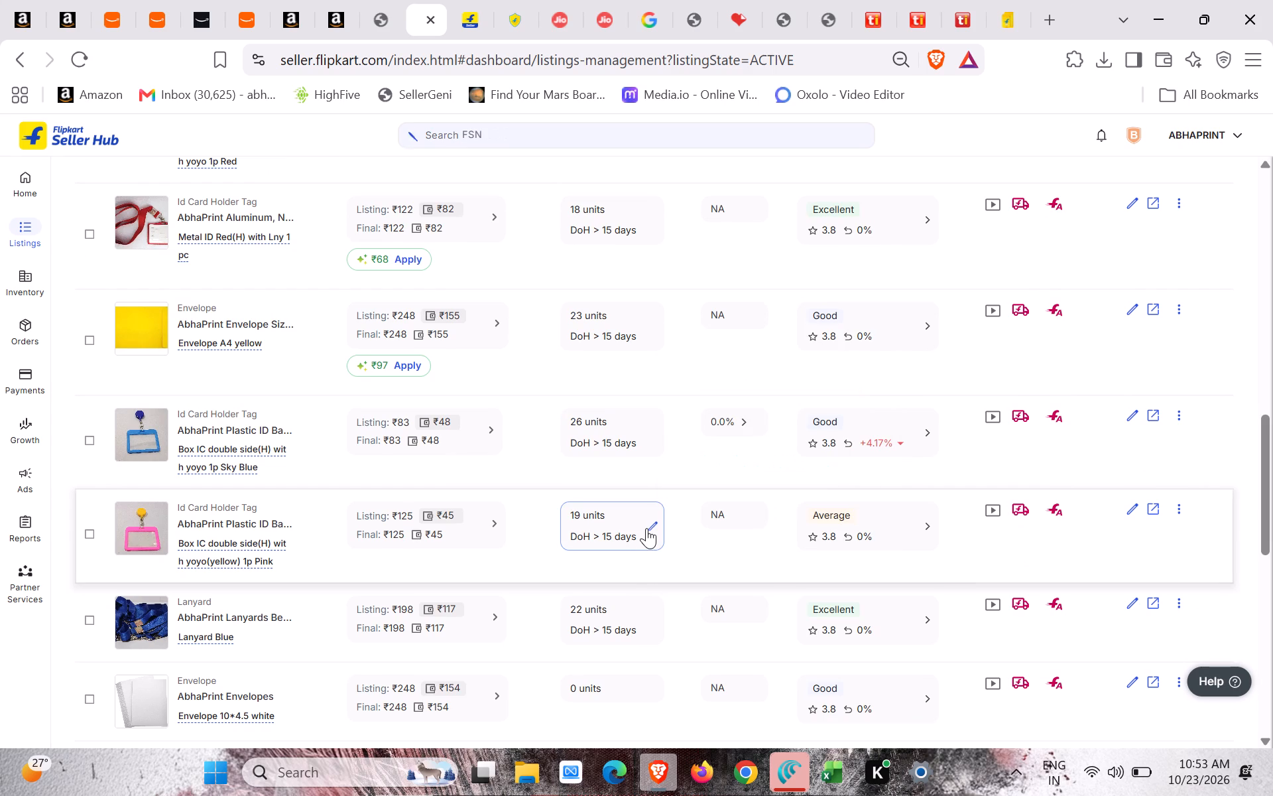
left_click(656, 527)
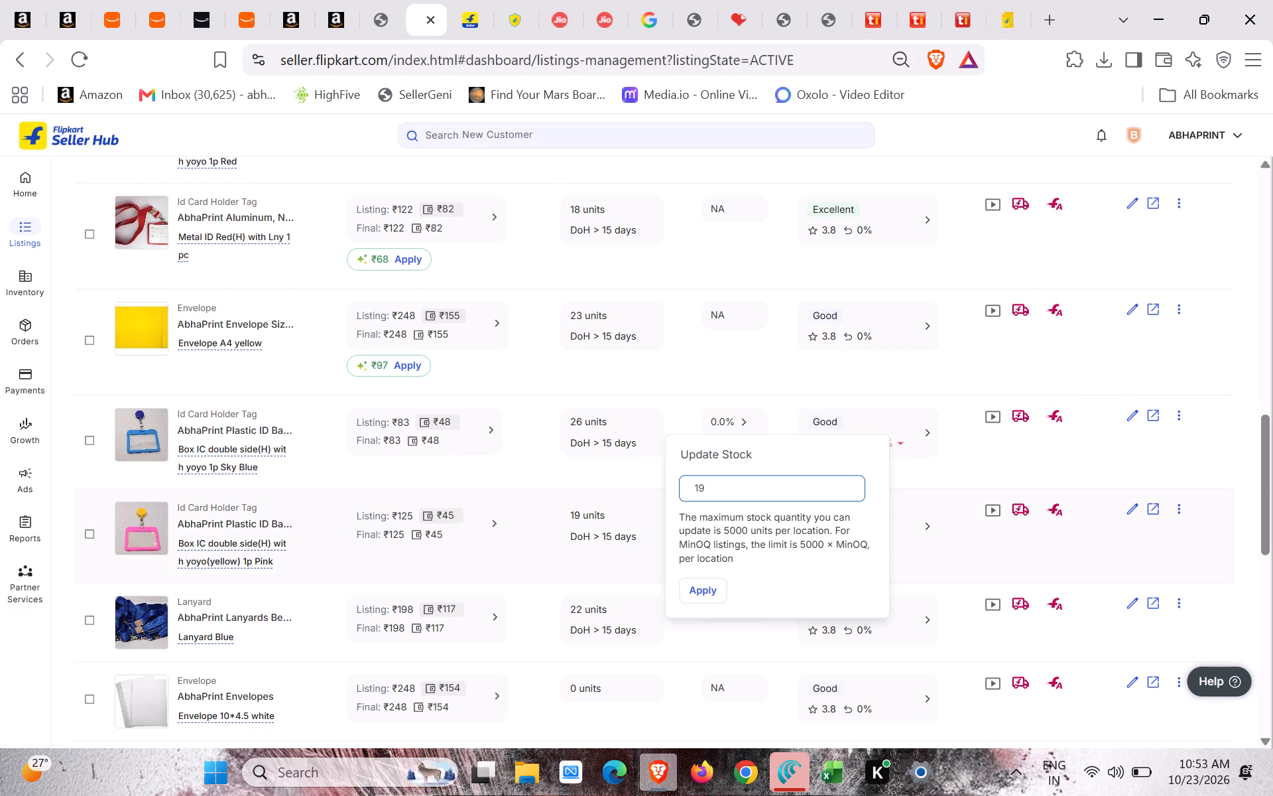
left_click_drag(717, 489, 641, 496)
key("0")
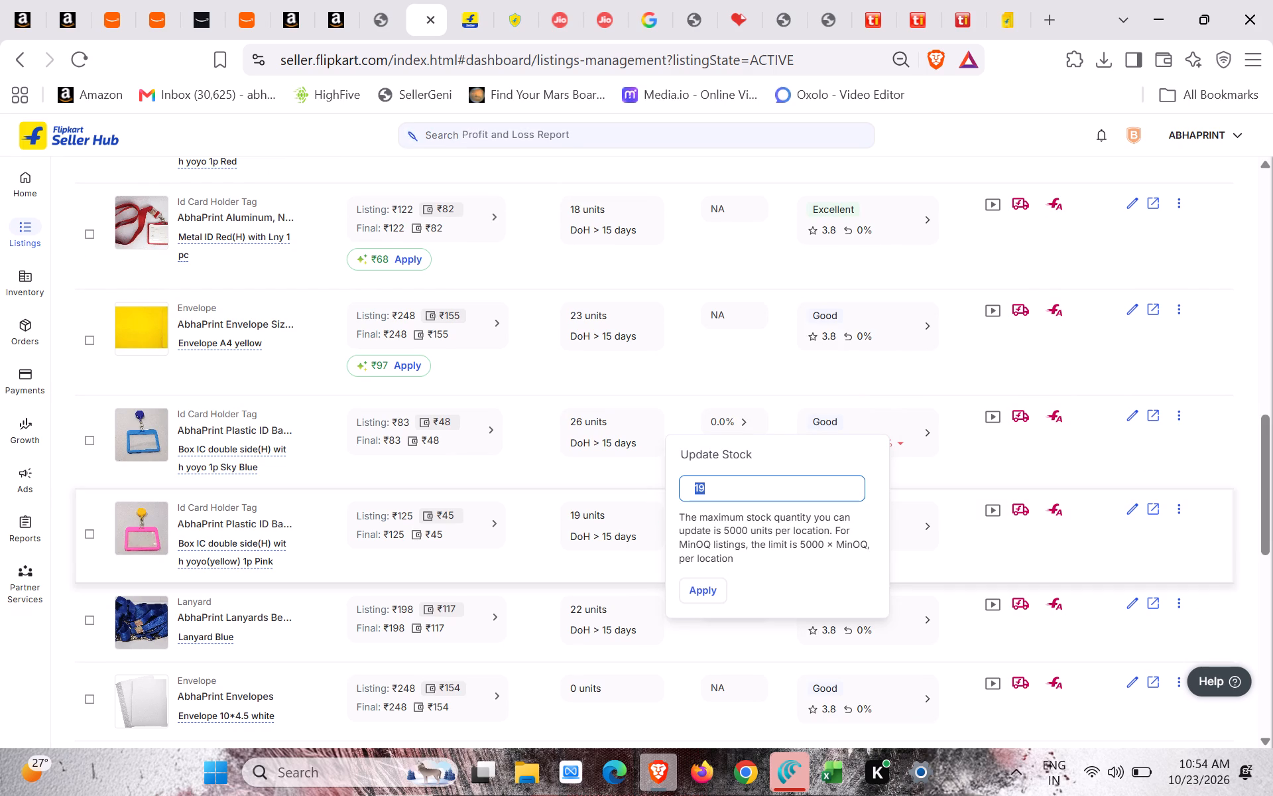
left_click(704, 585)
Set the stock of the Lanyard Blue listing to 0 and apply it.
scroll(587, 576, "down", 2)
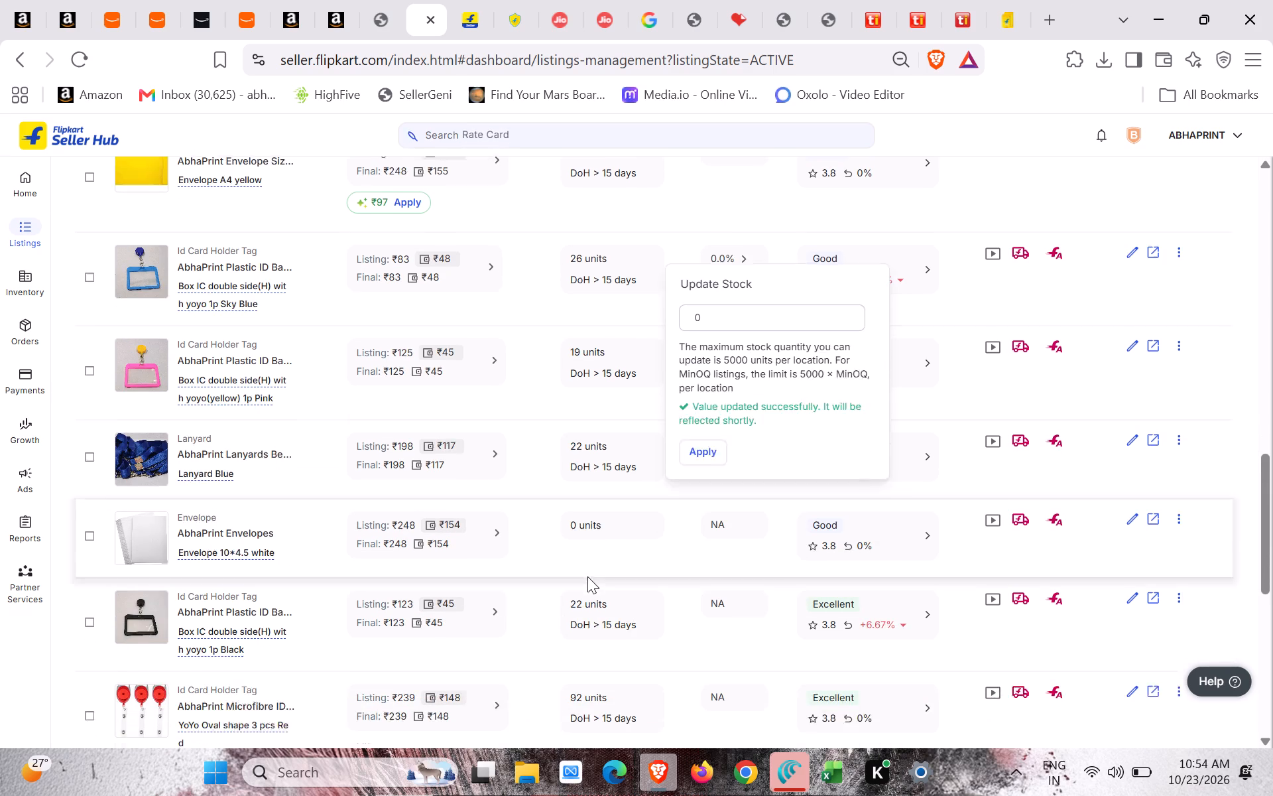
left_click(647, 429)
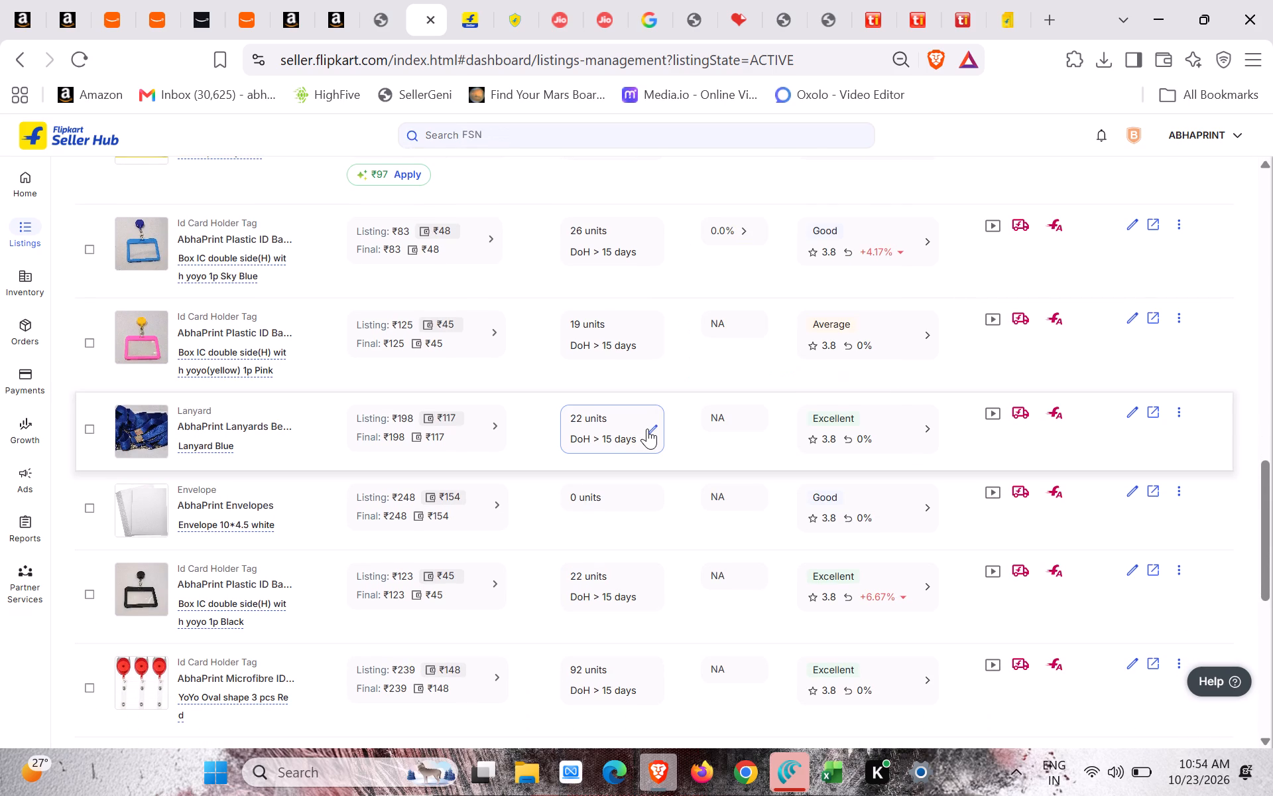
left_click(648, 429)
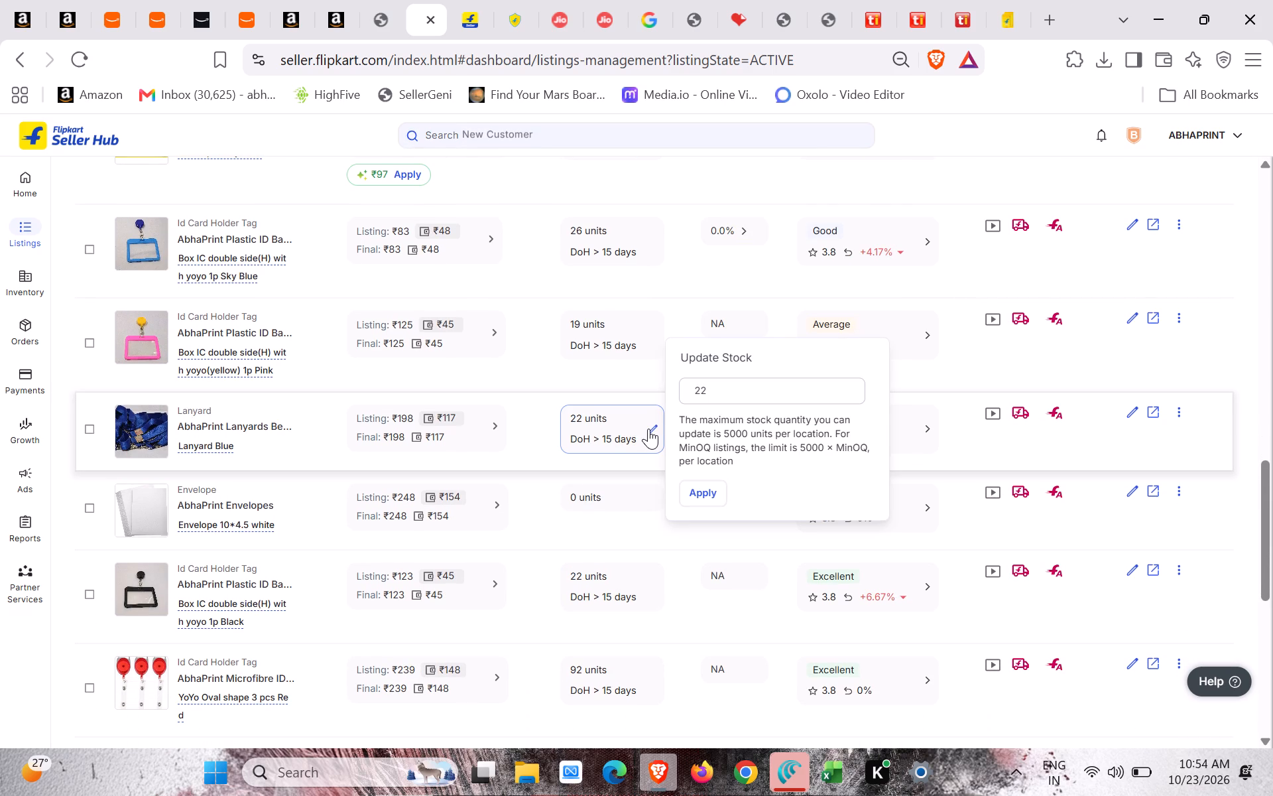
left_click_drag(720, 393, 644, 397)
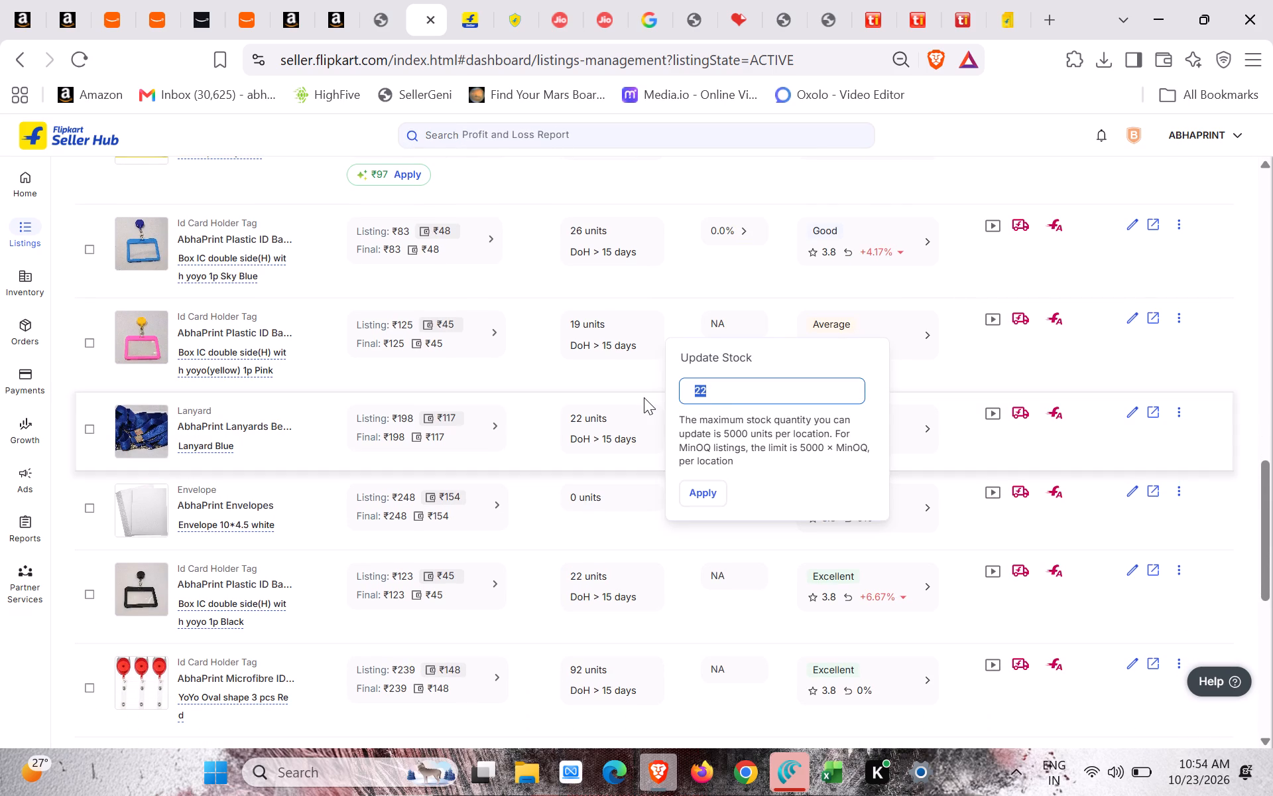
key("0")
key("Return")
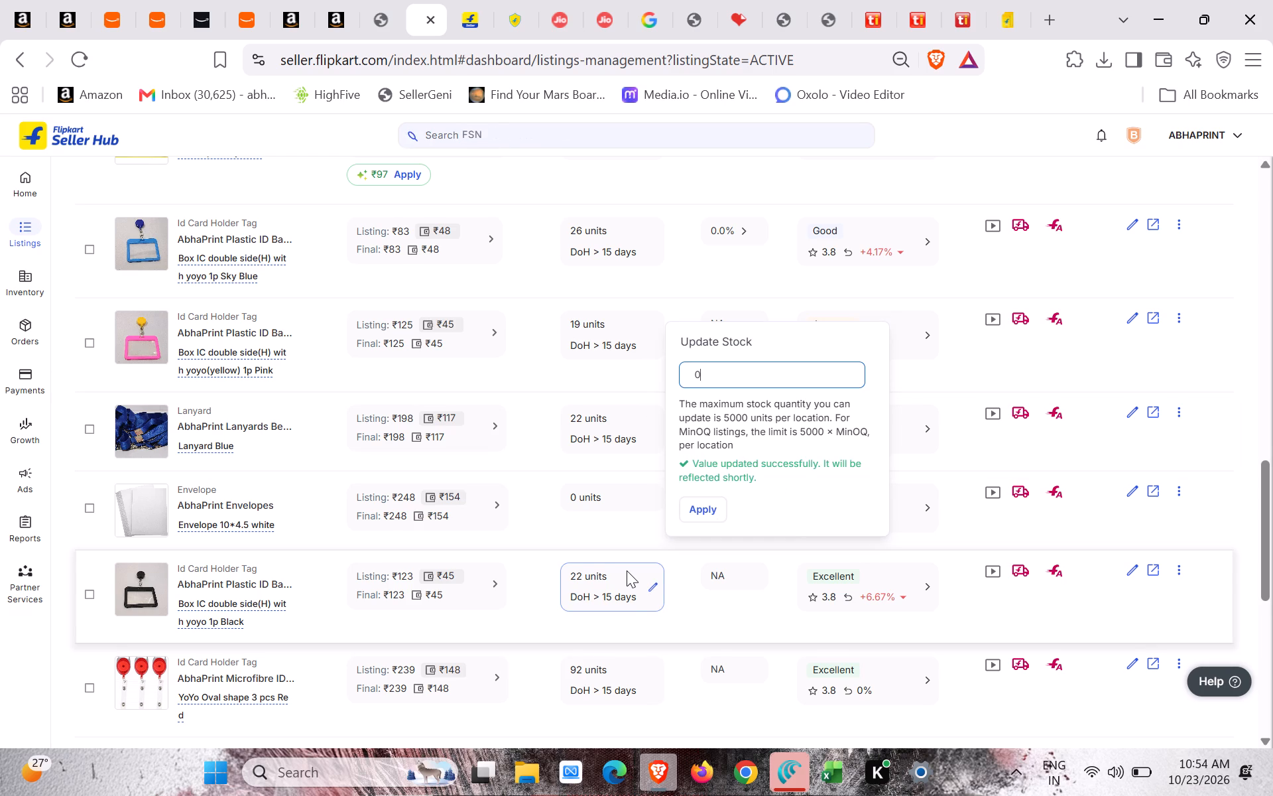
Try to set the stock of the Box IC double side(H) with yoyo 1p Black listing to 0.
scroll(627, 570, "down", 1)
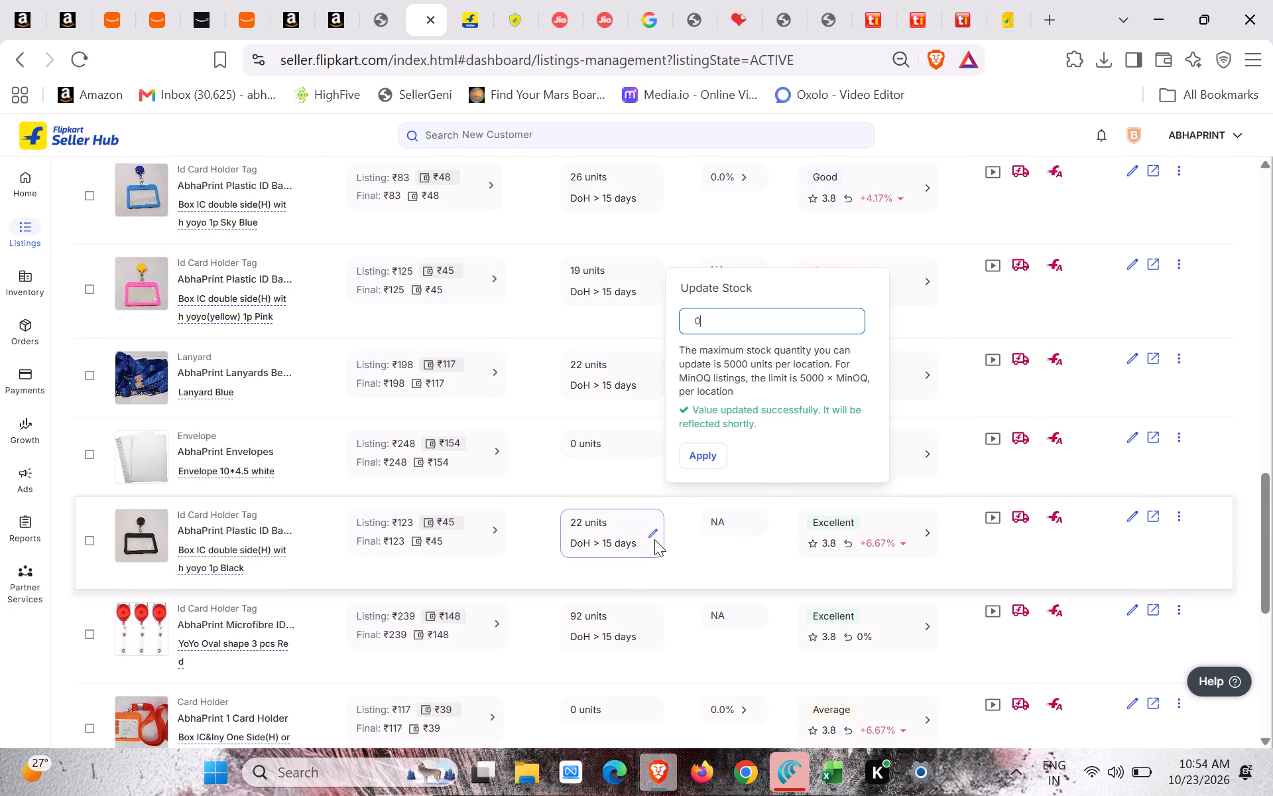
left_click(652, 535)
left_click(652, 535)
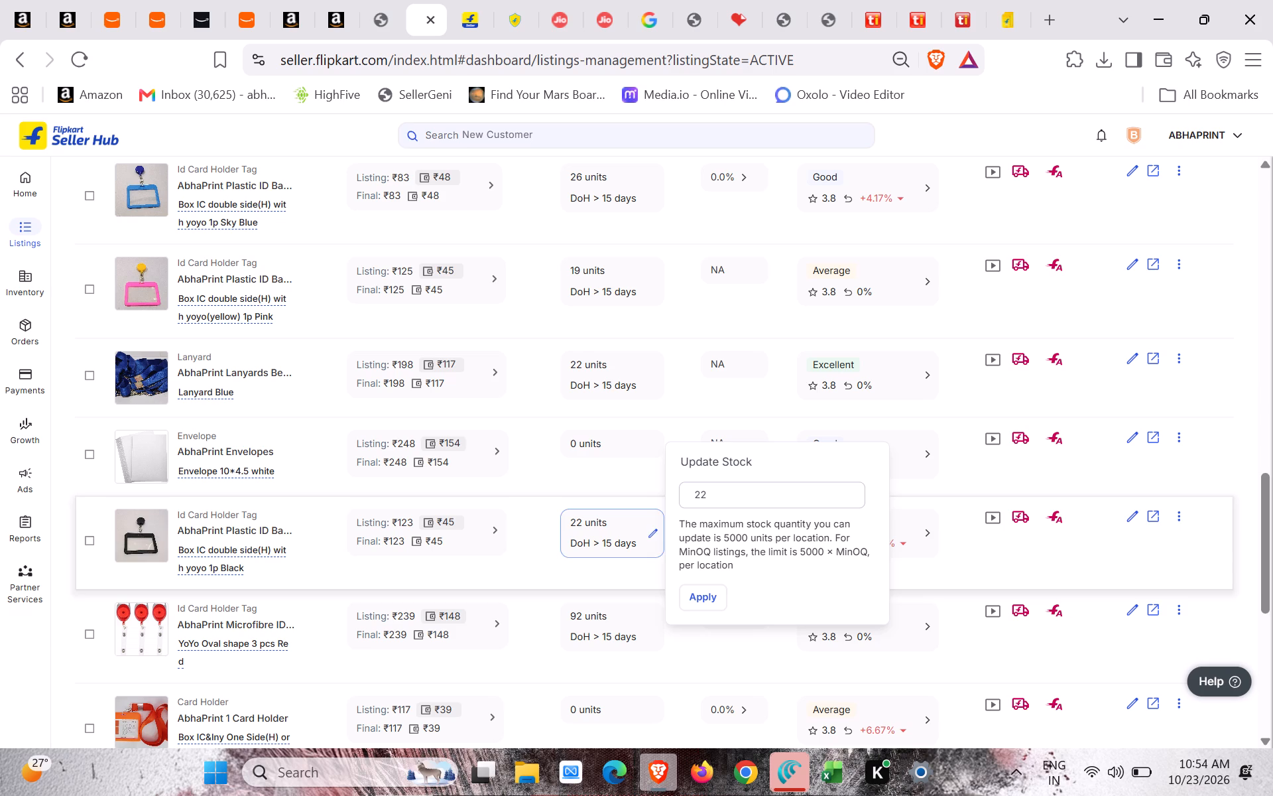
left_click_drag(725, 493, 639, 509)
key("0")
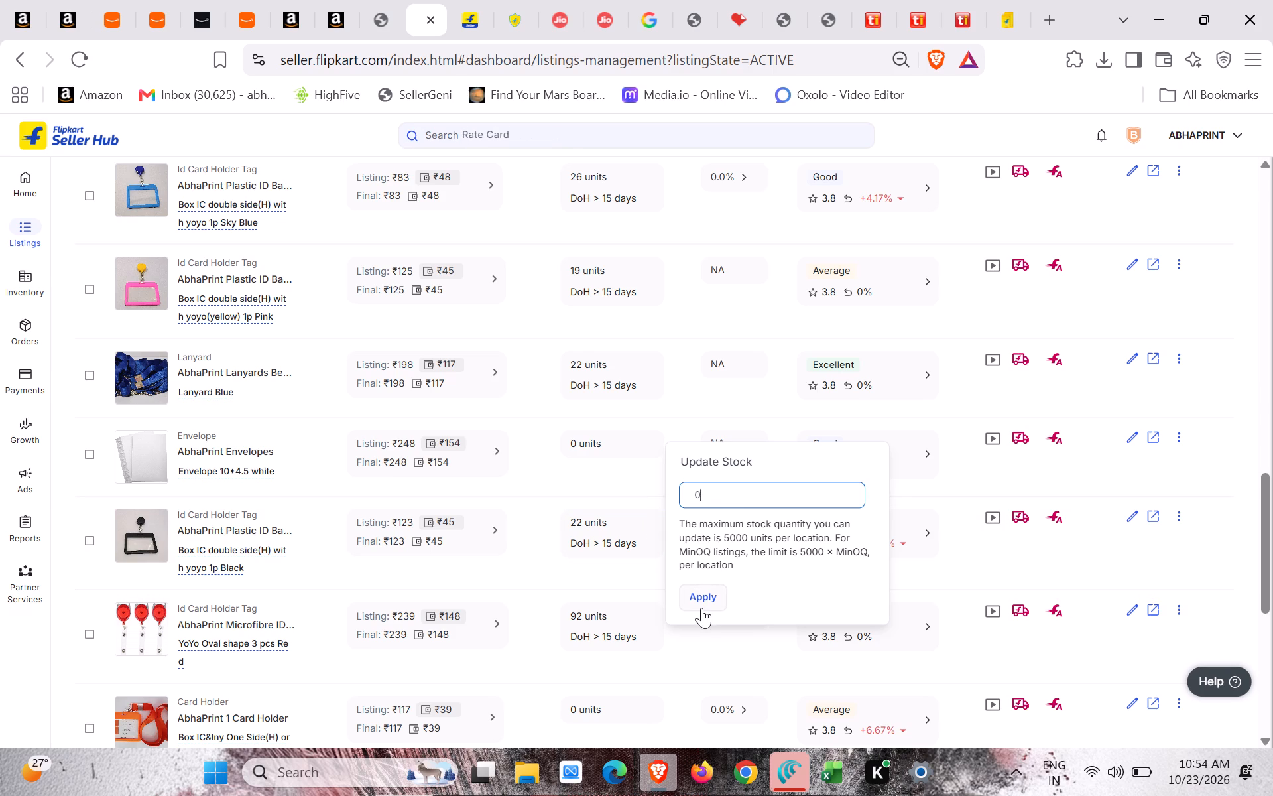
Set the stock of the Box IC double side(H) with yoyo 1p White listing to 0 and apply it.
scroll(577, 622, "down", 3)
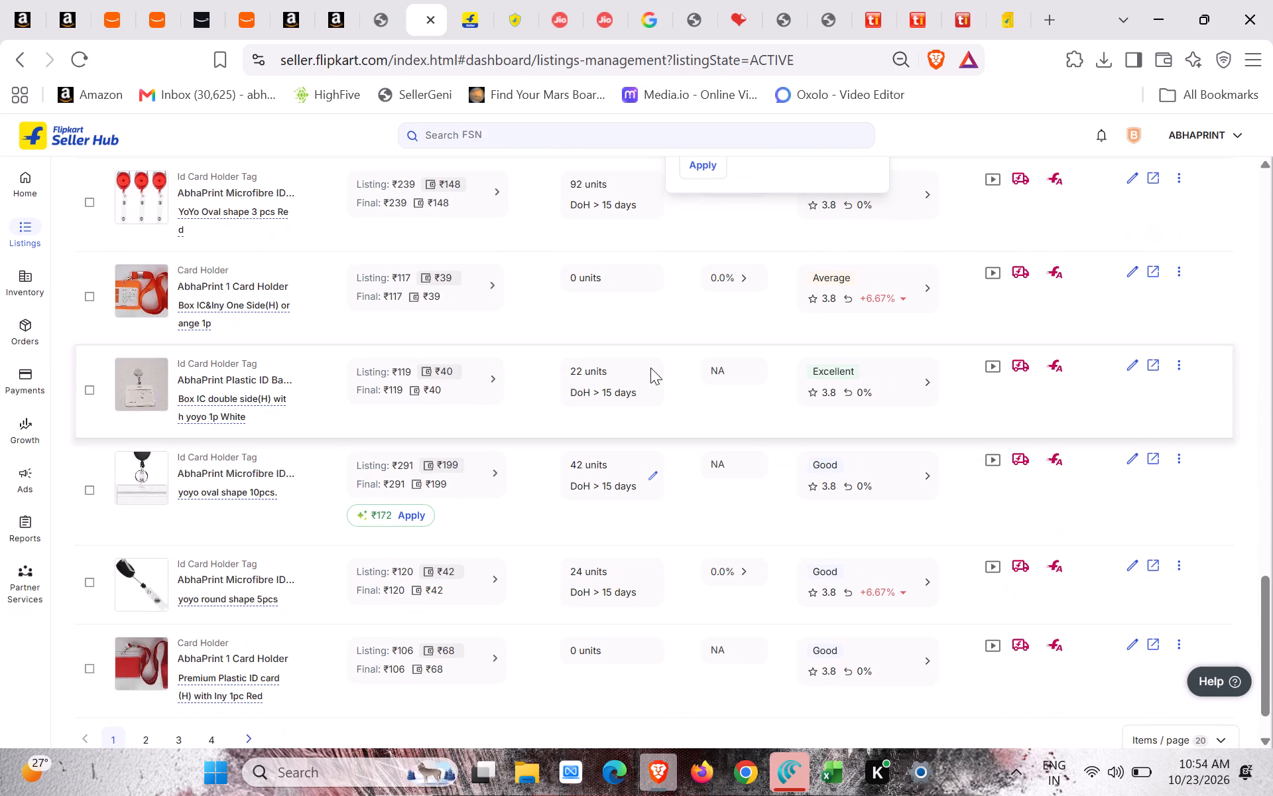
left_click(657, 377)
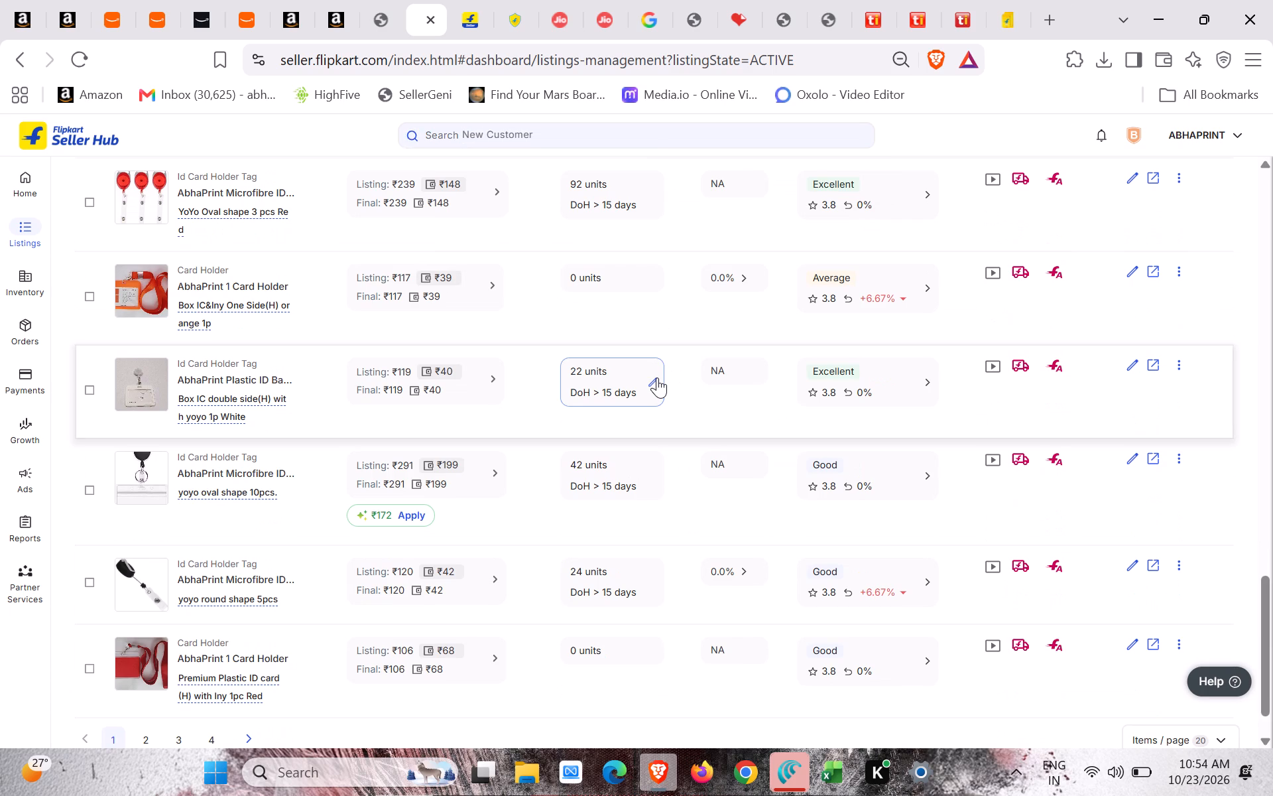
left_click(652, 381)
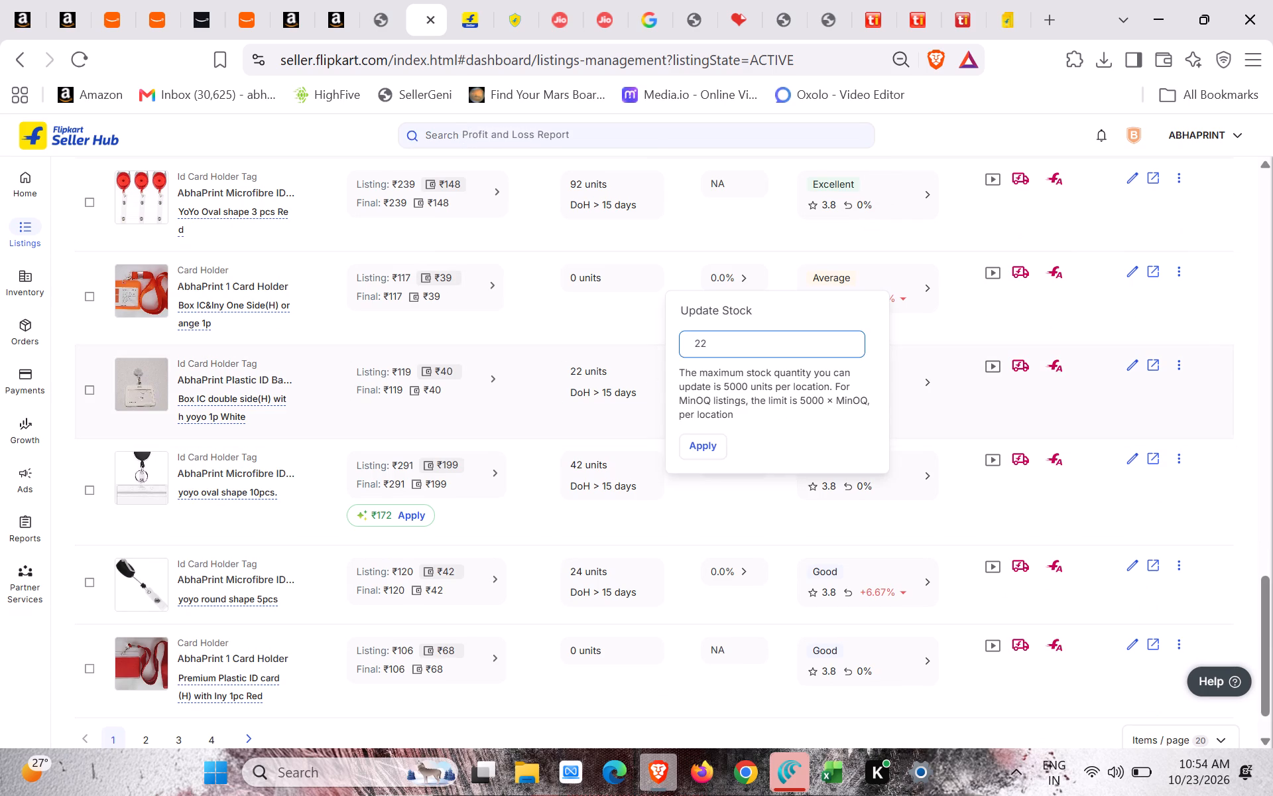
left_click_drag(721, 347, 604, 340)
key("0")
left_click(711, 443)
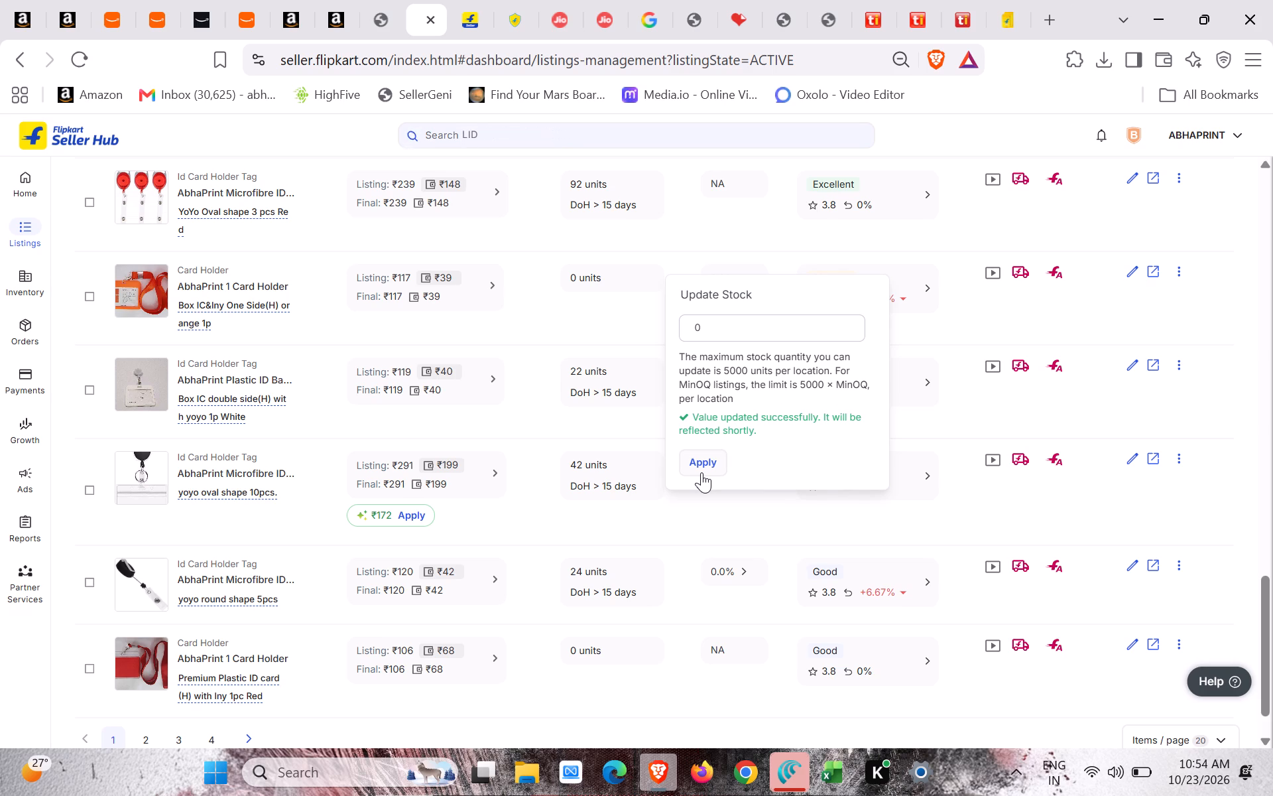
Set the stock of the yoyo round shape 5pcs listing to 0 and apply it.
scroll(752, 584, "down", 1)
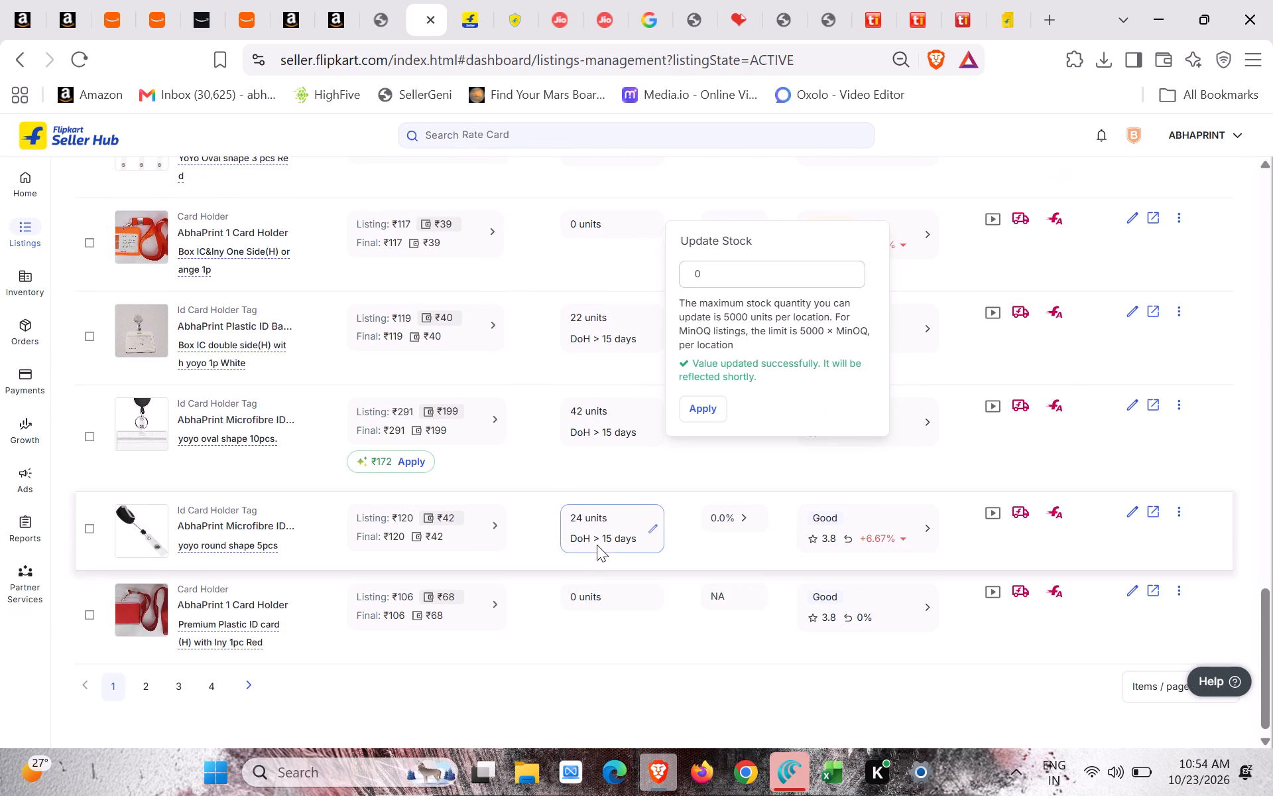
left_click(650, 529)
left_click(650, 529)
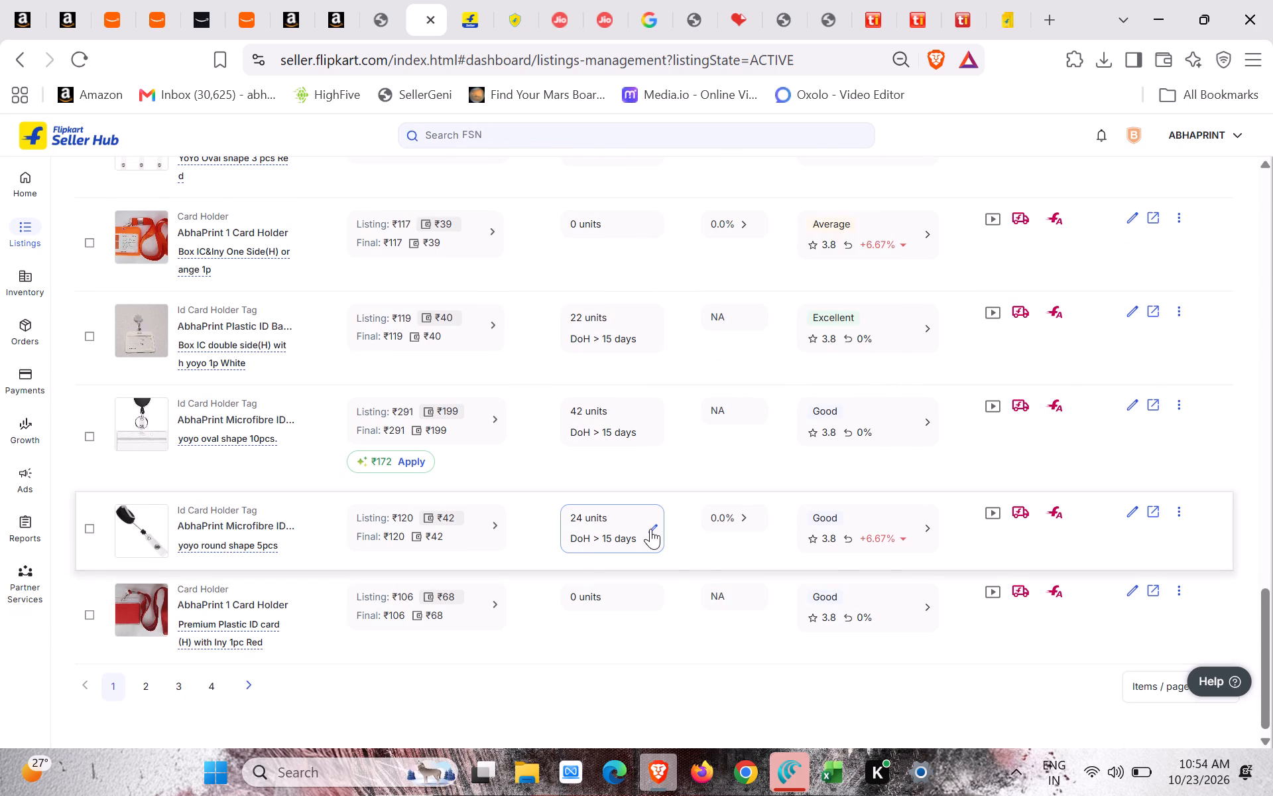
left_click_drag(731, 494, 599, 473)
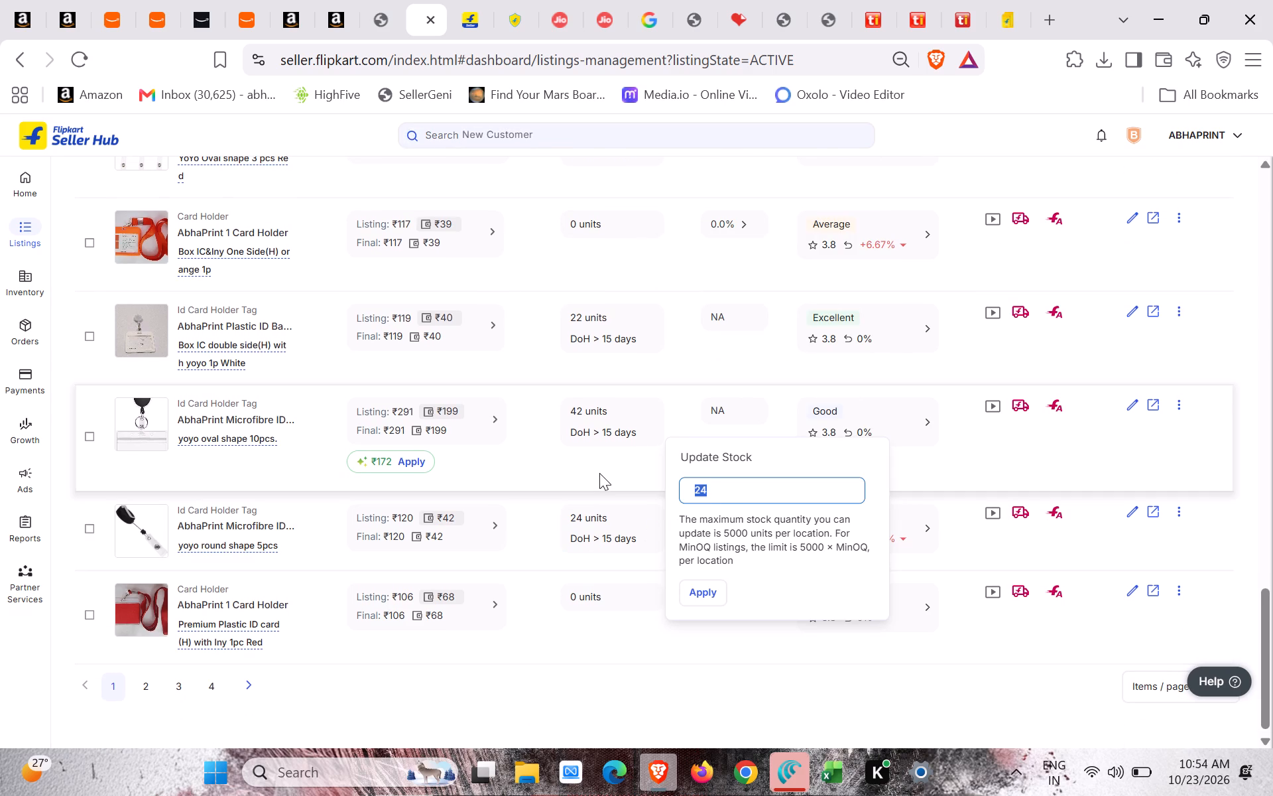
key("0")
left_click(691, 590)
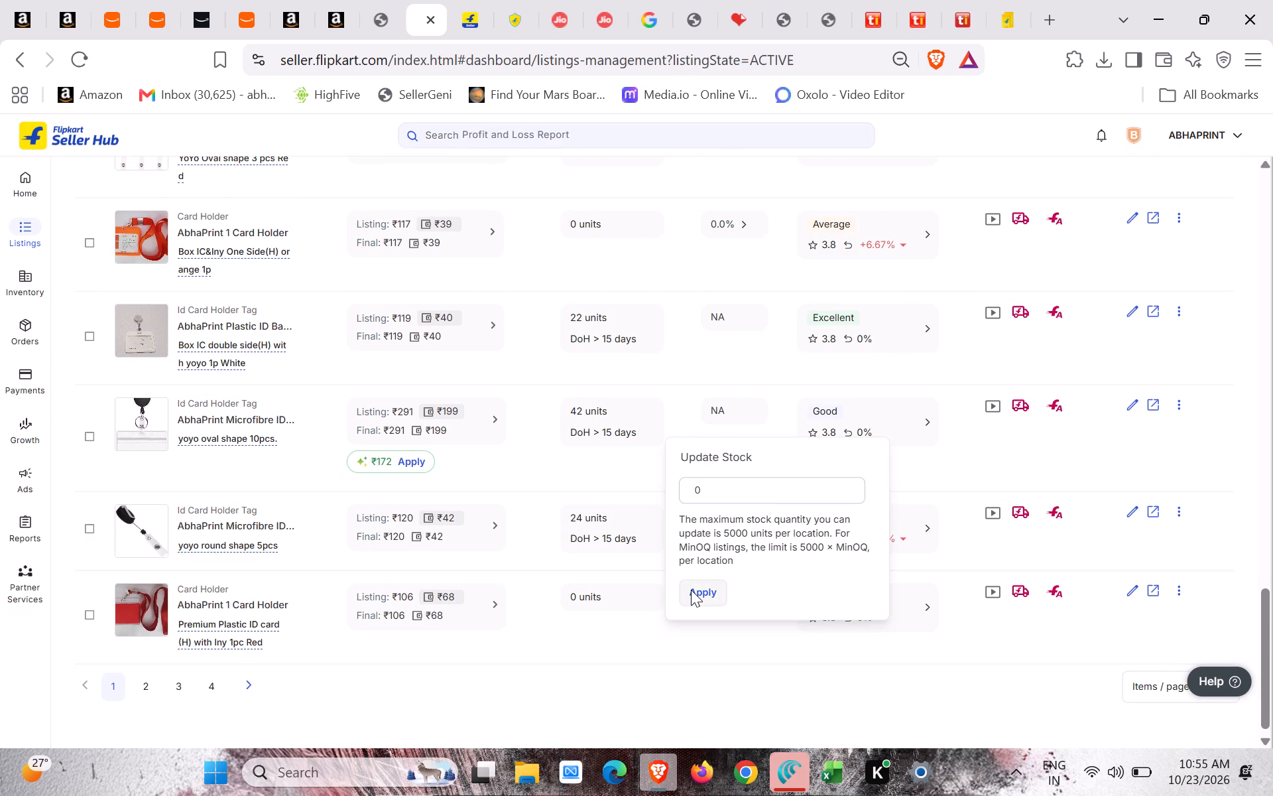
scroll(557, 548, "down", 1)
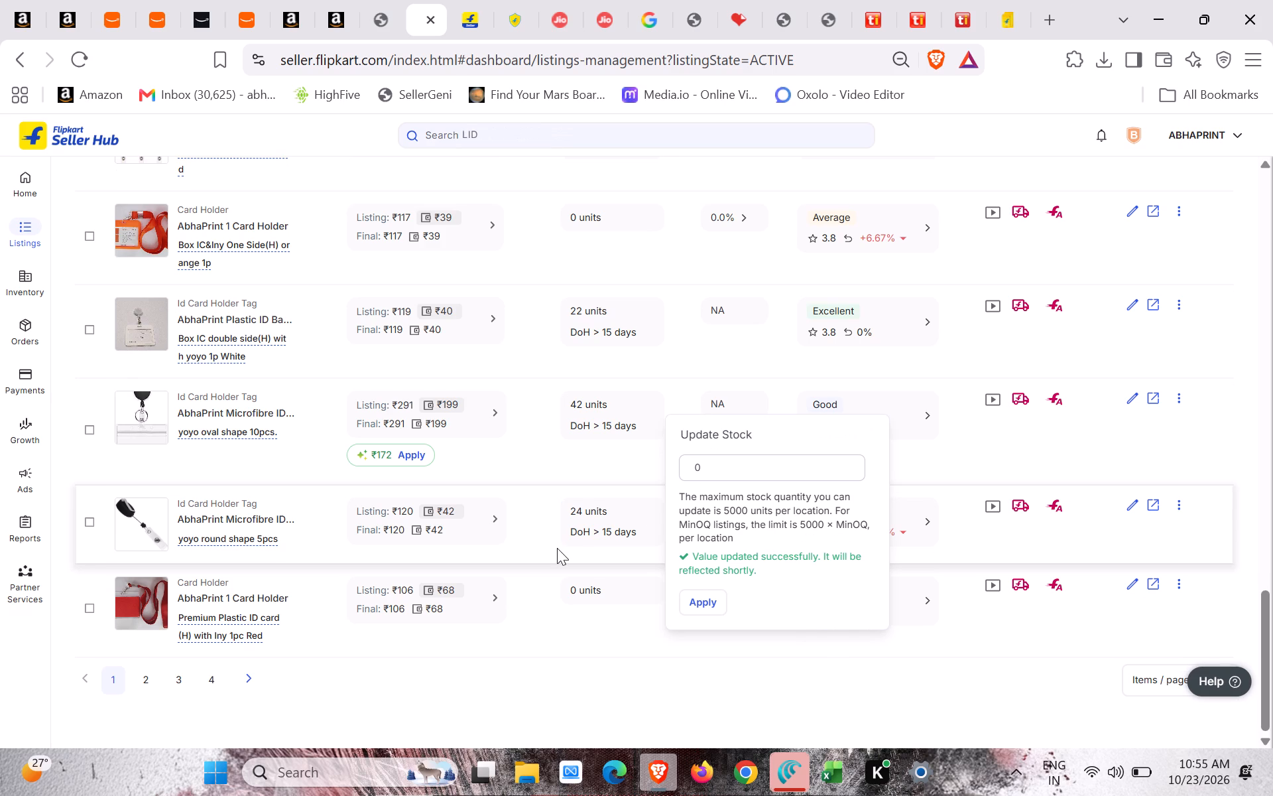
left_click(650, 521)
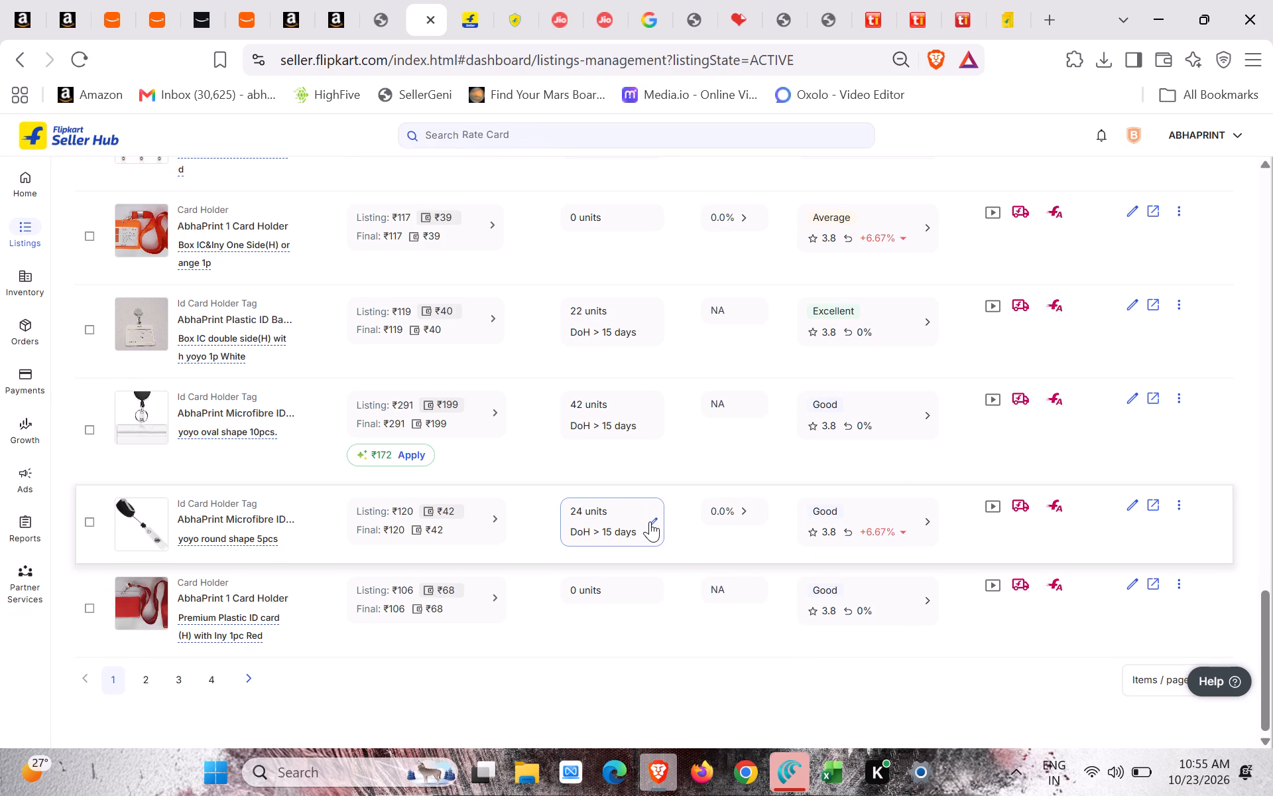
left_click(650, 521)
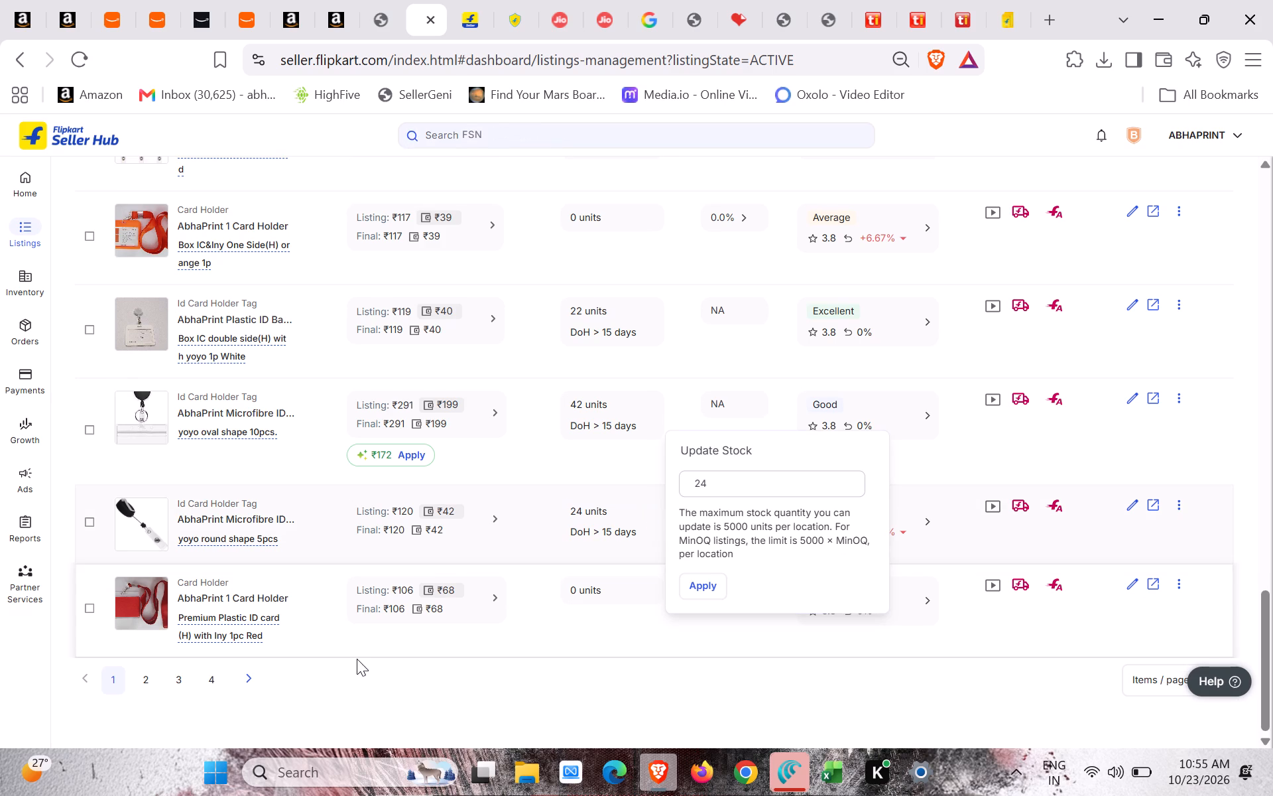
On page 2 of the active listings, set the stock of the Metal ID Blue with Lny 1pc listing to 0 and apply it.
left_click(149, 677)
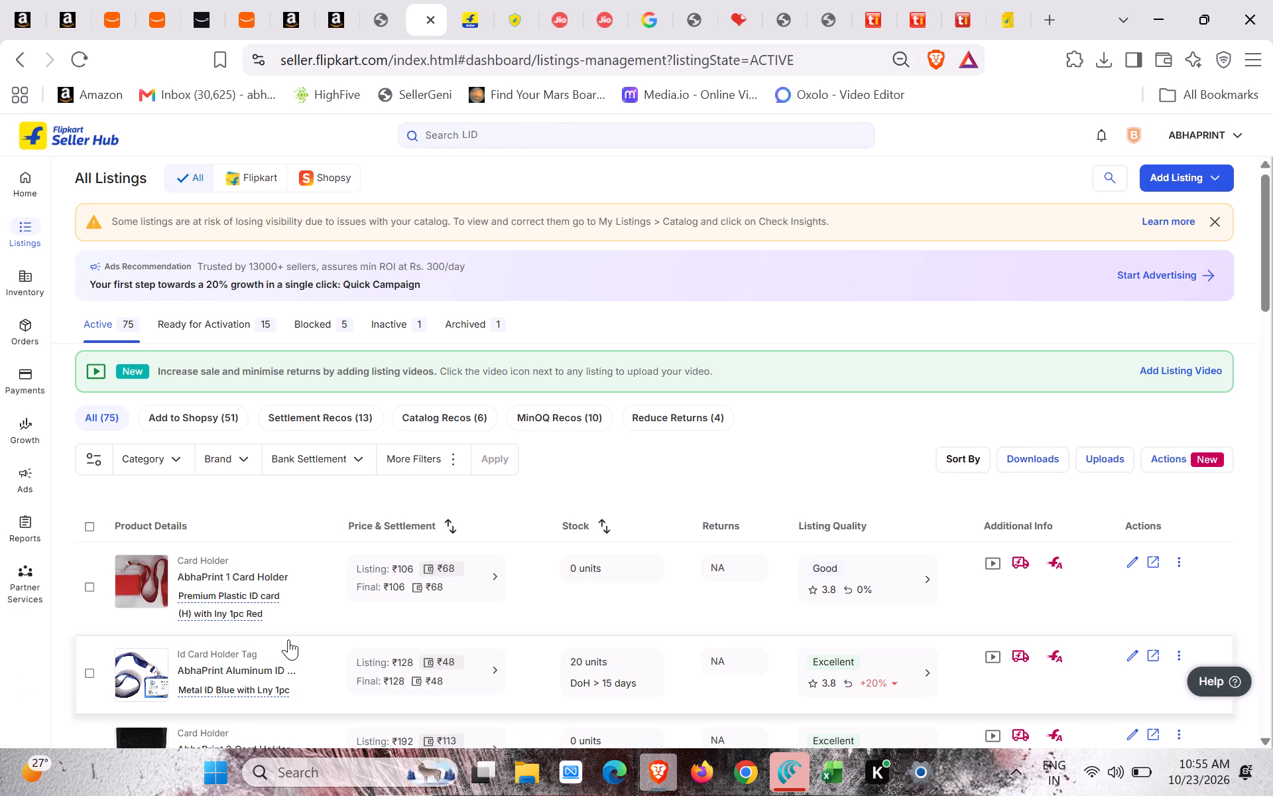
scroll(595, 585, "down", 1)
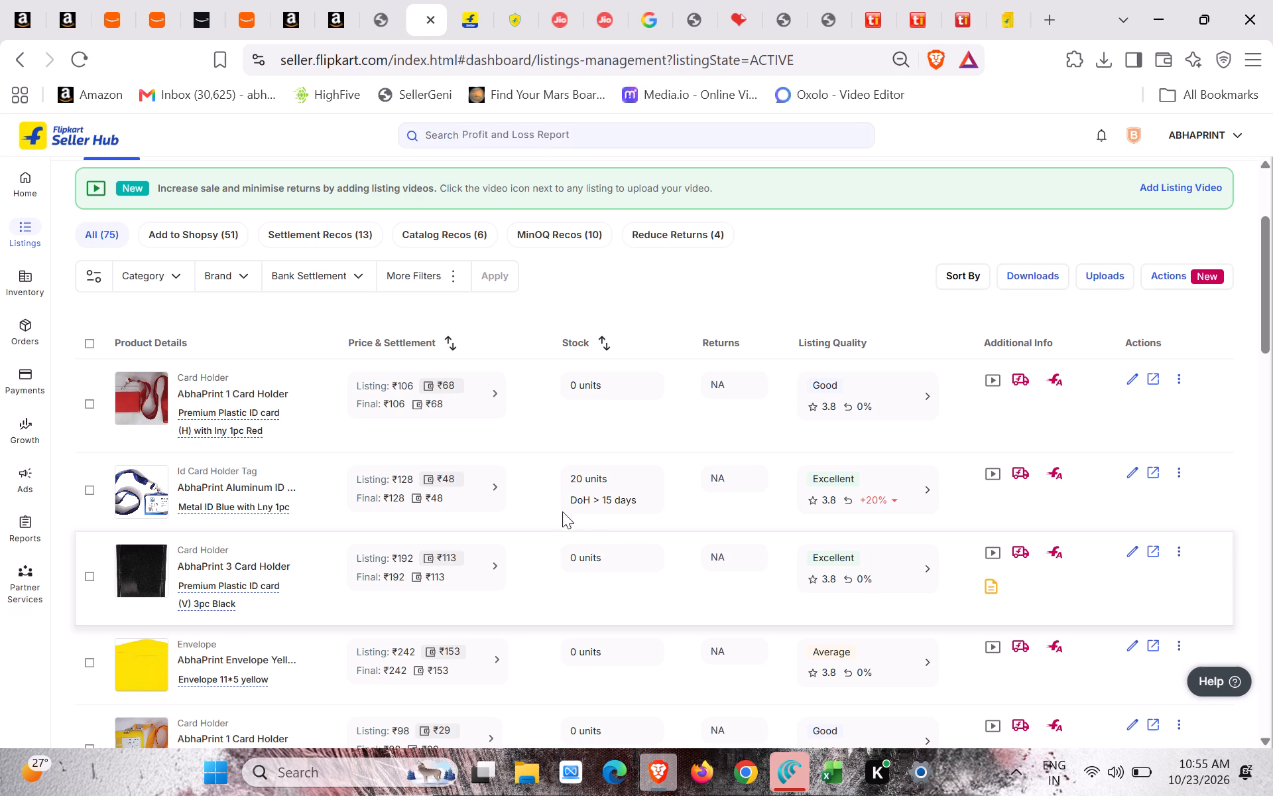
left_click(650, 486)
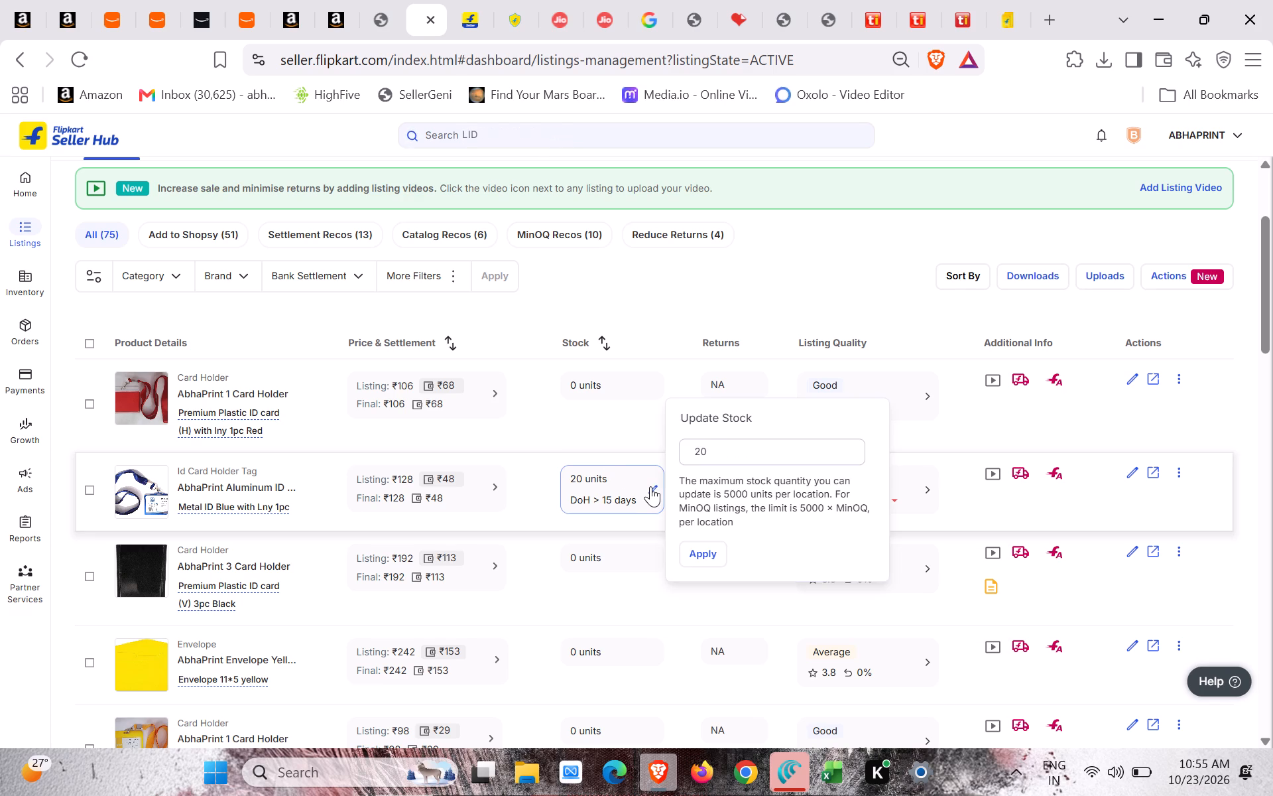
left_click_drag(720, 455, 626, 447)
key("0")
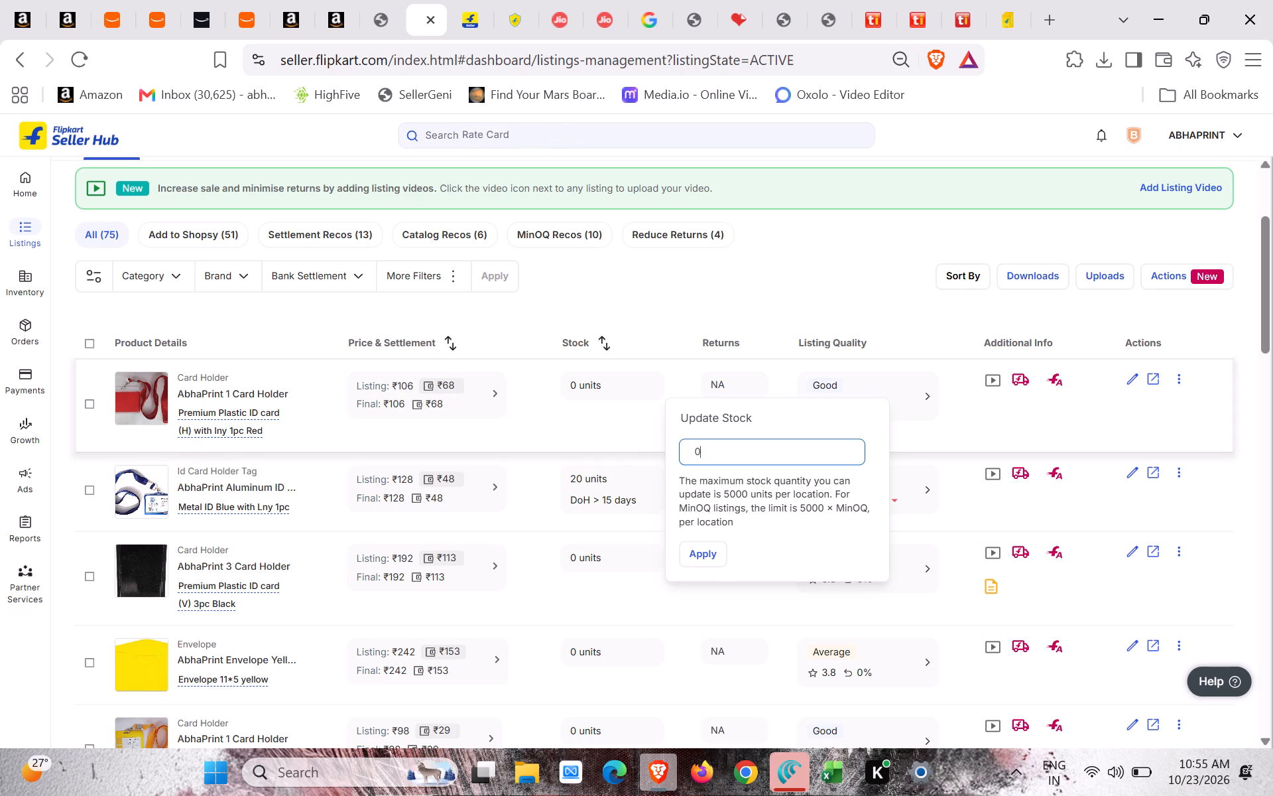
left_click(713, 555)
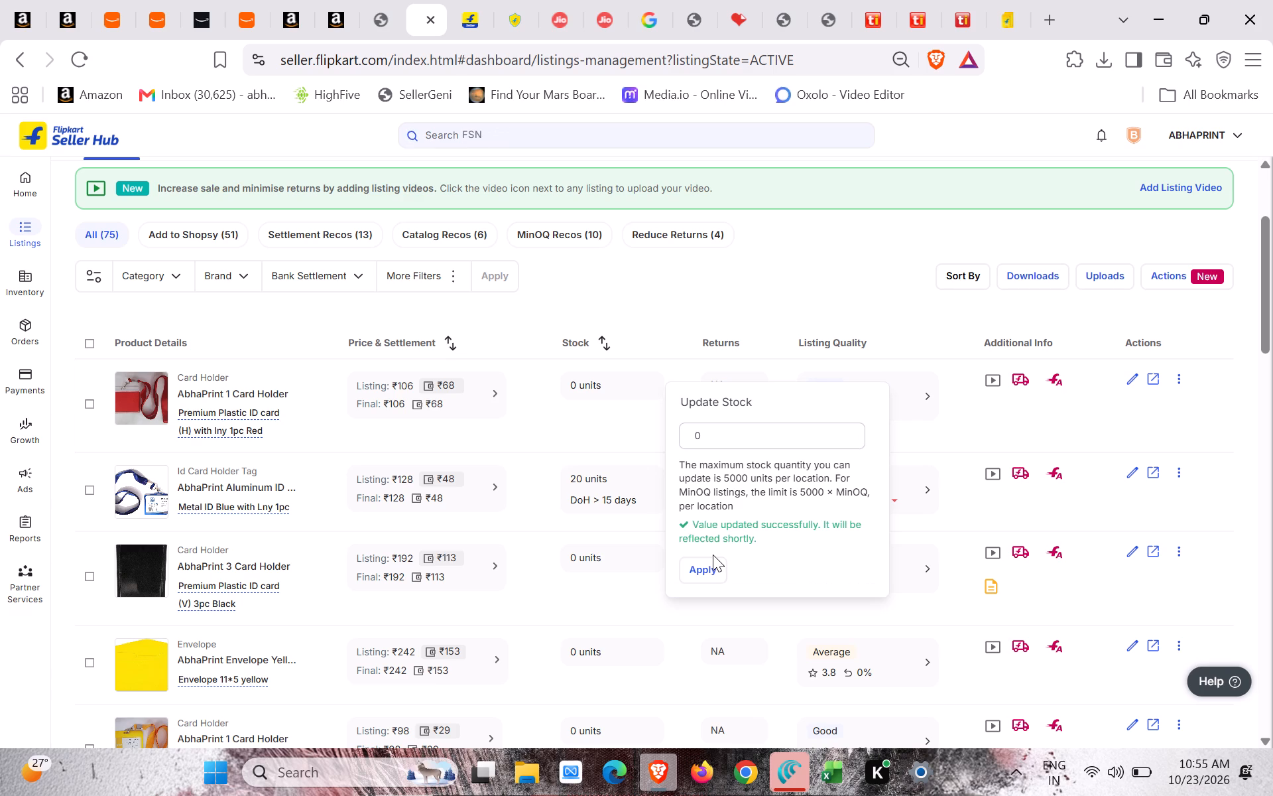
Set the stock of the Box IC double side(H) with yoyo(white) 1p Orange listing to 0 and apply it.
scroll(683, 659, "down", 3)
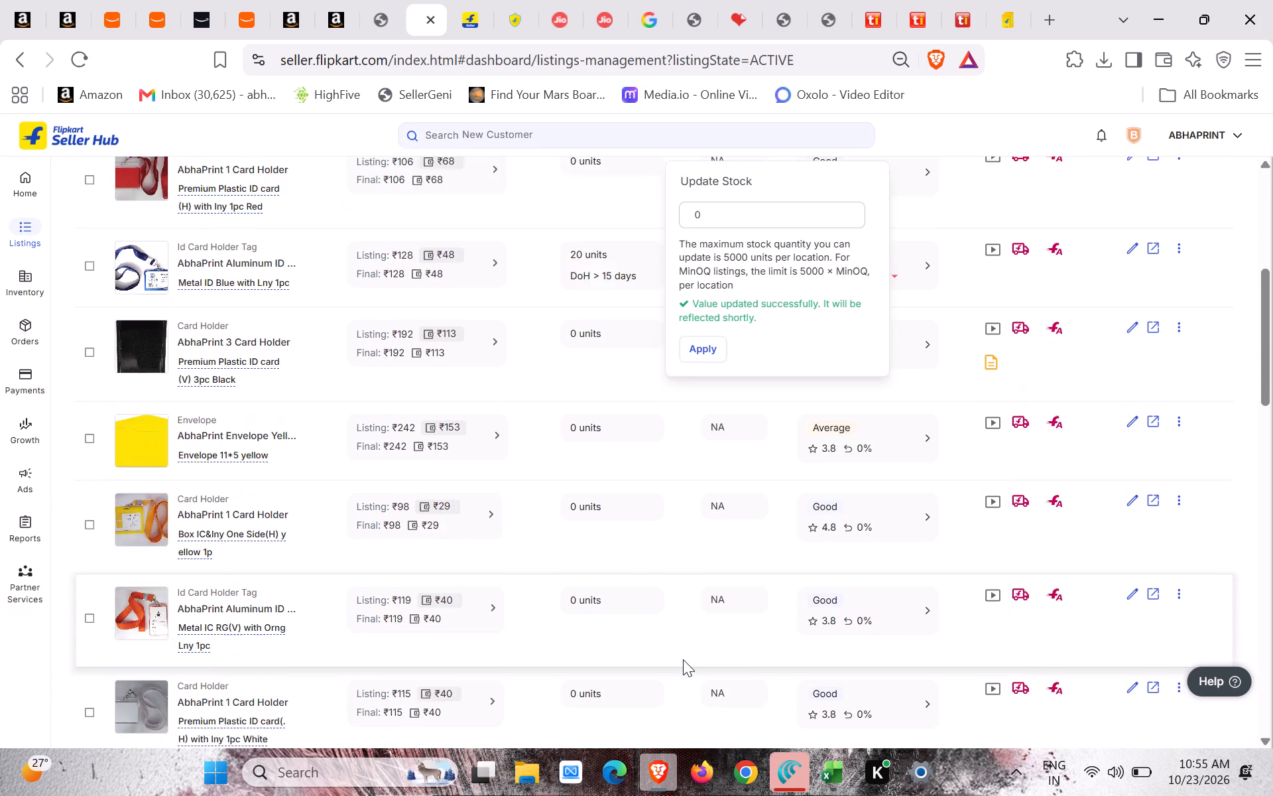
scroll(683, 659, "down", 2)
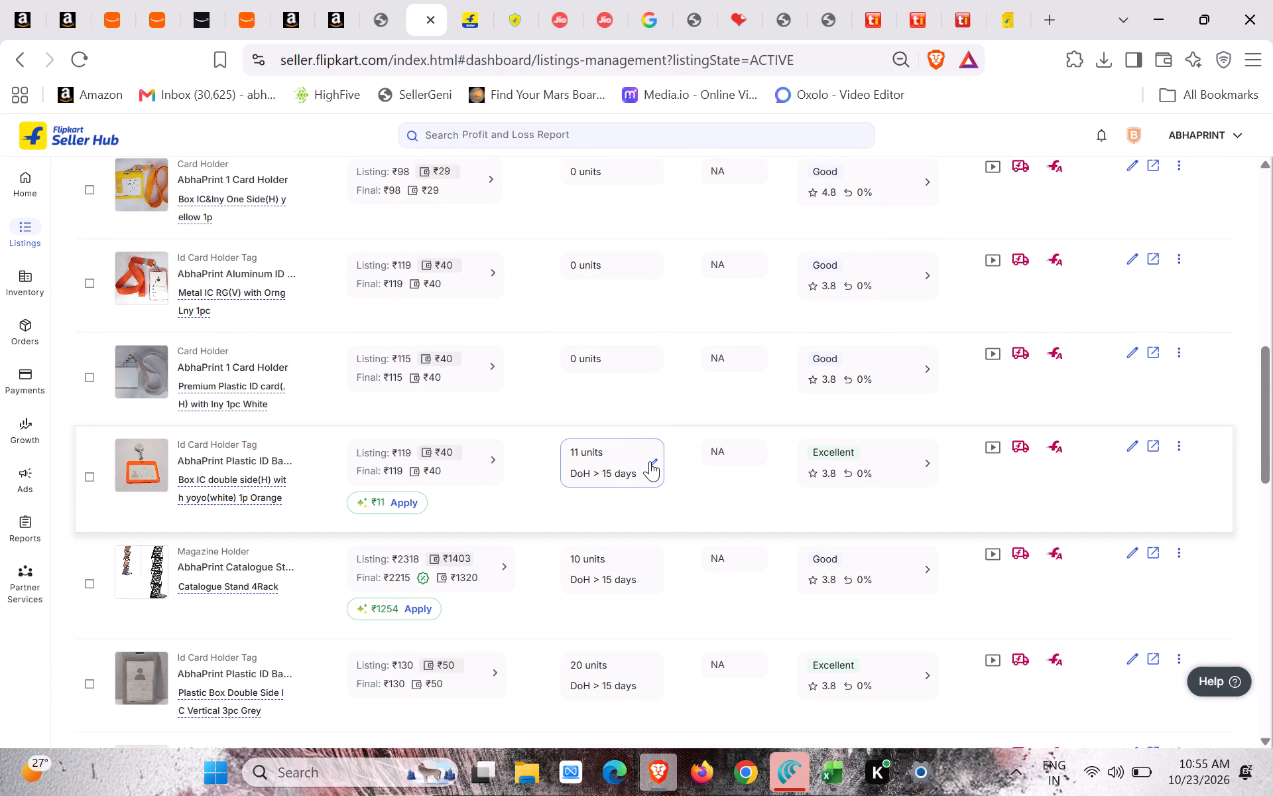
left_click(650, 461)
left_click(654, 464)
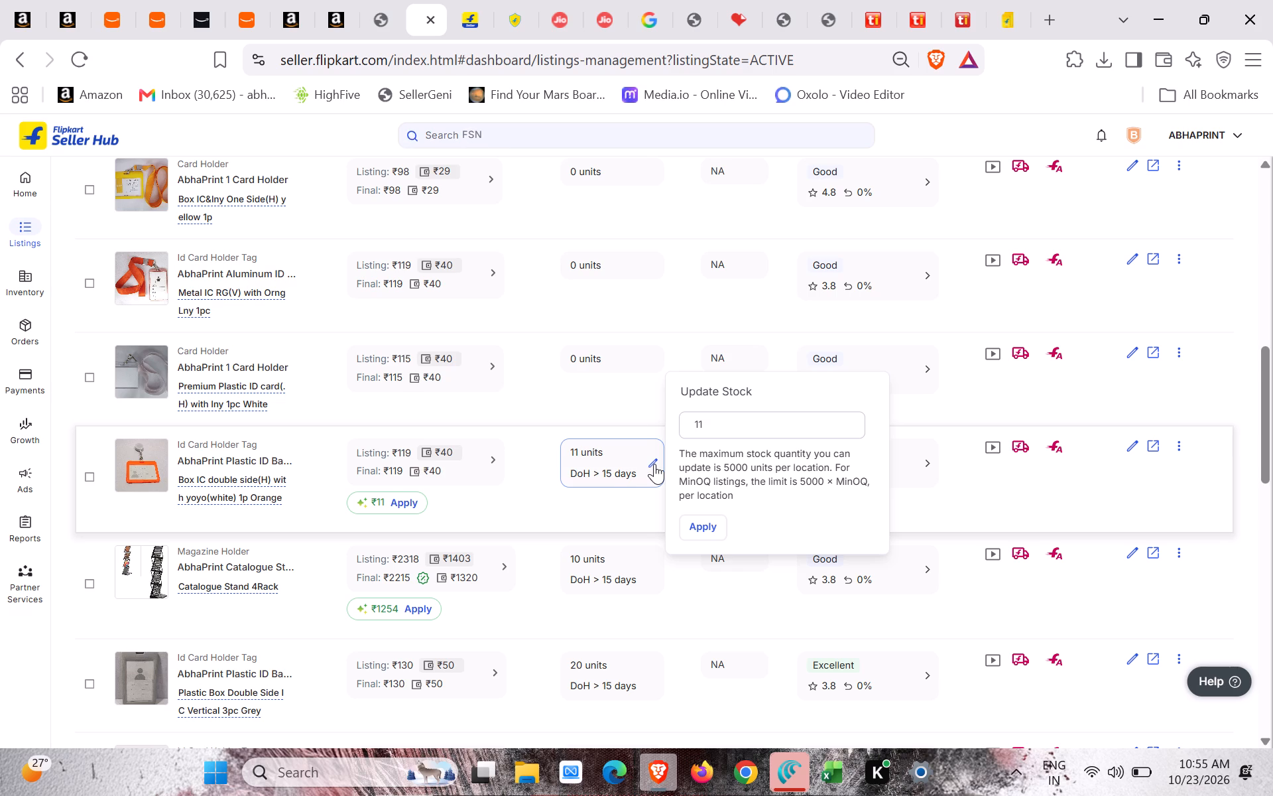
left_click_drag(723, 421, 642, 431)
key("0")
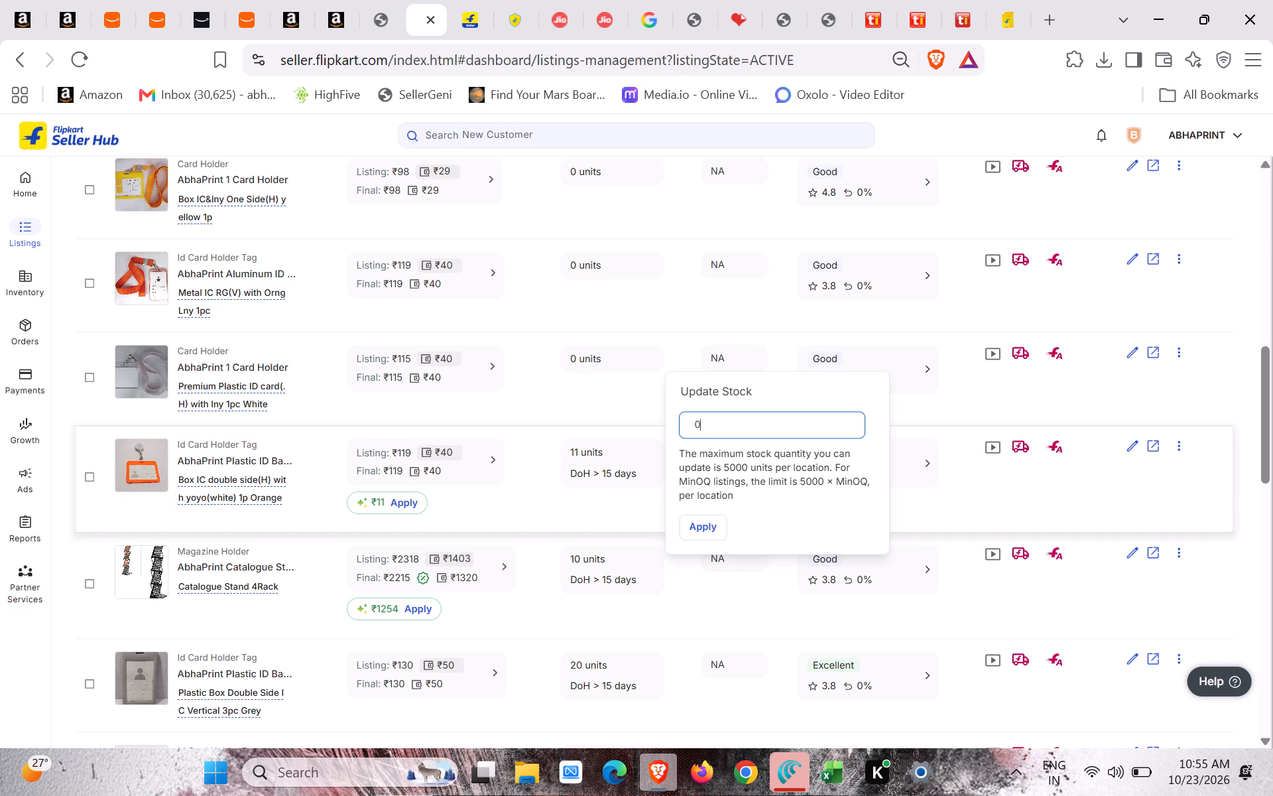
left_click(708, 530)
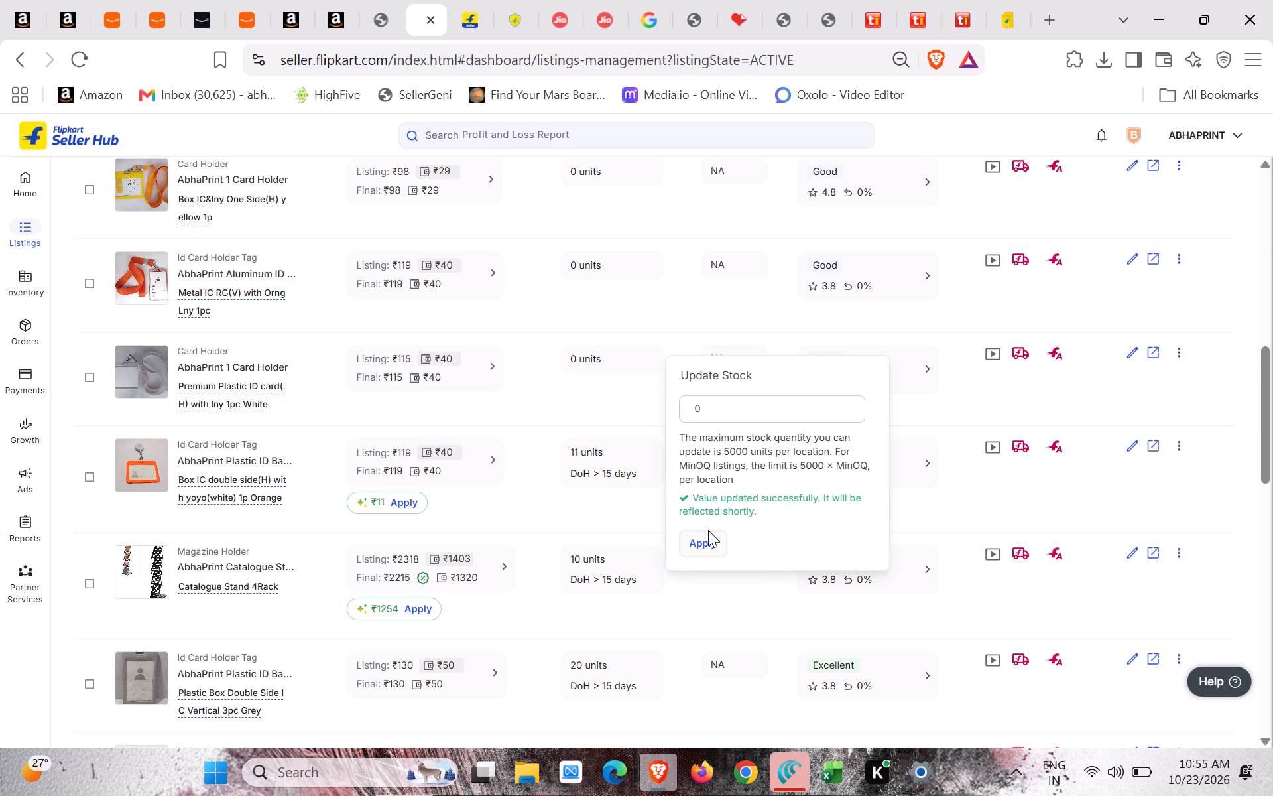
Set the stock of the Catalogue Stand 4Rack listing to 0 and apply it.
left_click_drag(654, 576, 653, 568)
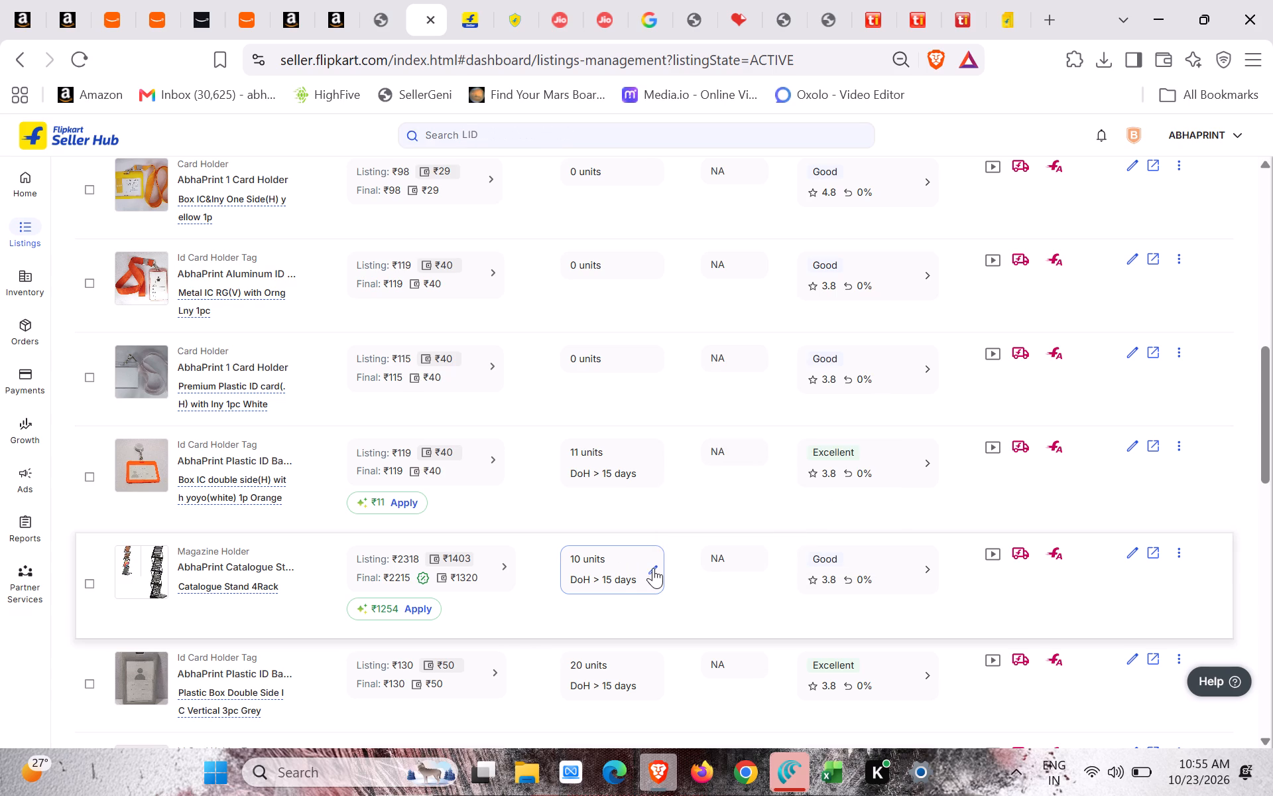
left_click(653, 568)
left_click_drag(730, 530, 645, 535)
key("0")
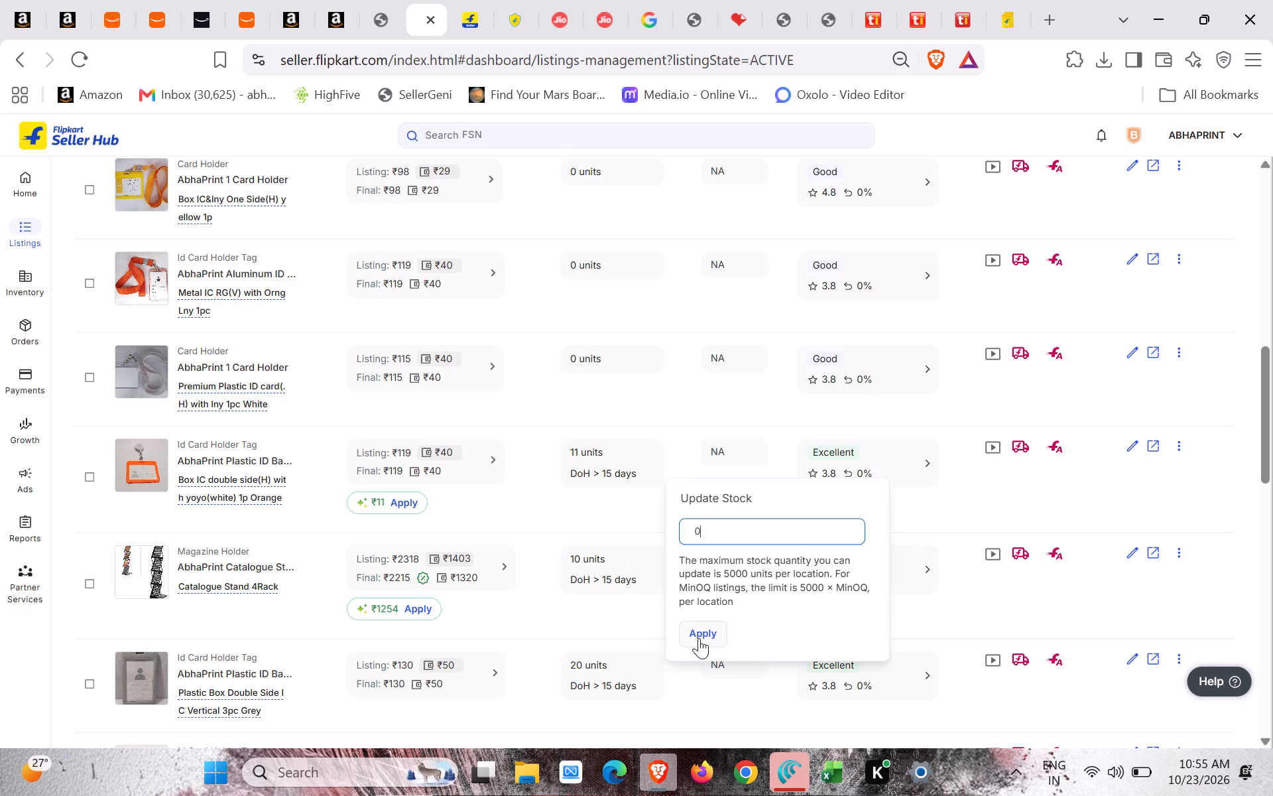
left_click(699, 638)
Set the stock of the Plastic Box Double Side IC Vertical 3pc Grey listing to 0 and apply it.
scroll(616, 563, "down", 2)
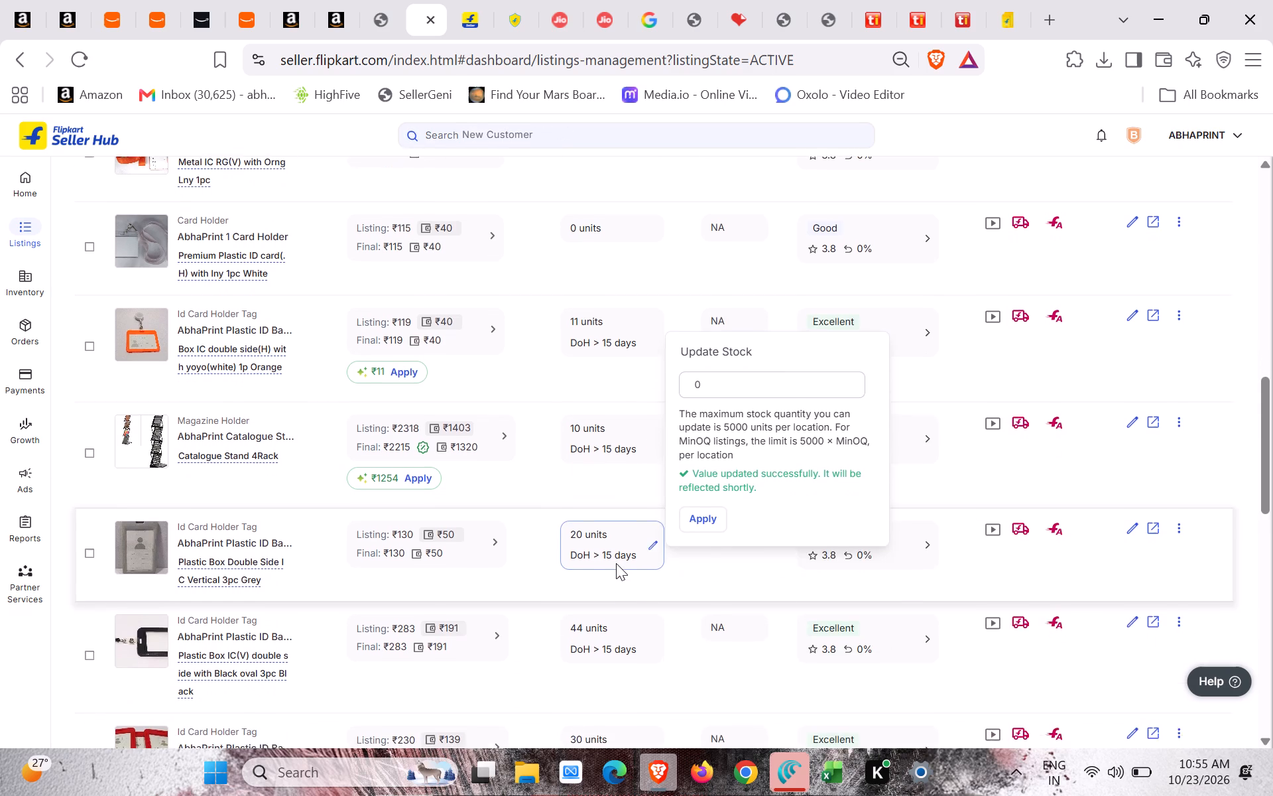
scroll(616, 563, "down", 1)
left_click(655, 492)
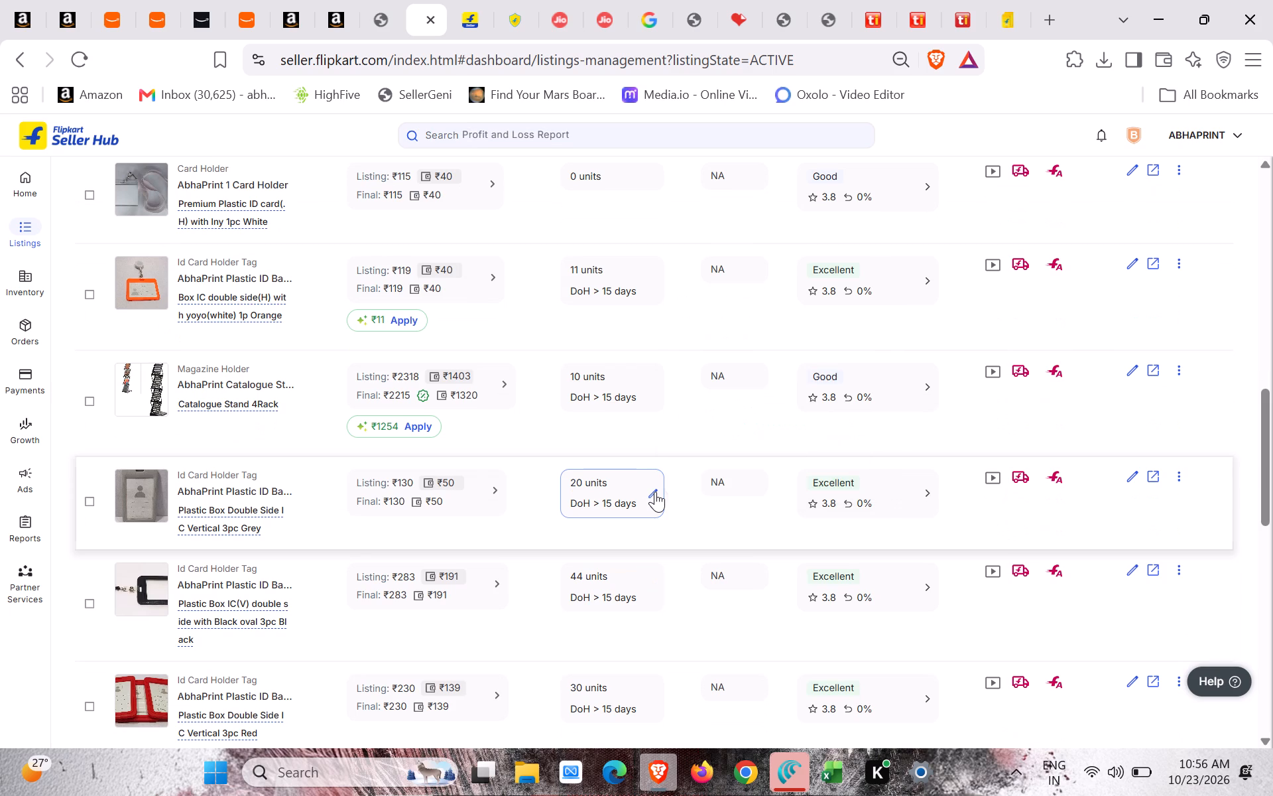
left_click(655, 492)
left_click_drag(716, 460, 625, 458)
key("0")
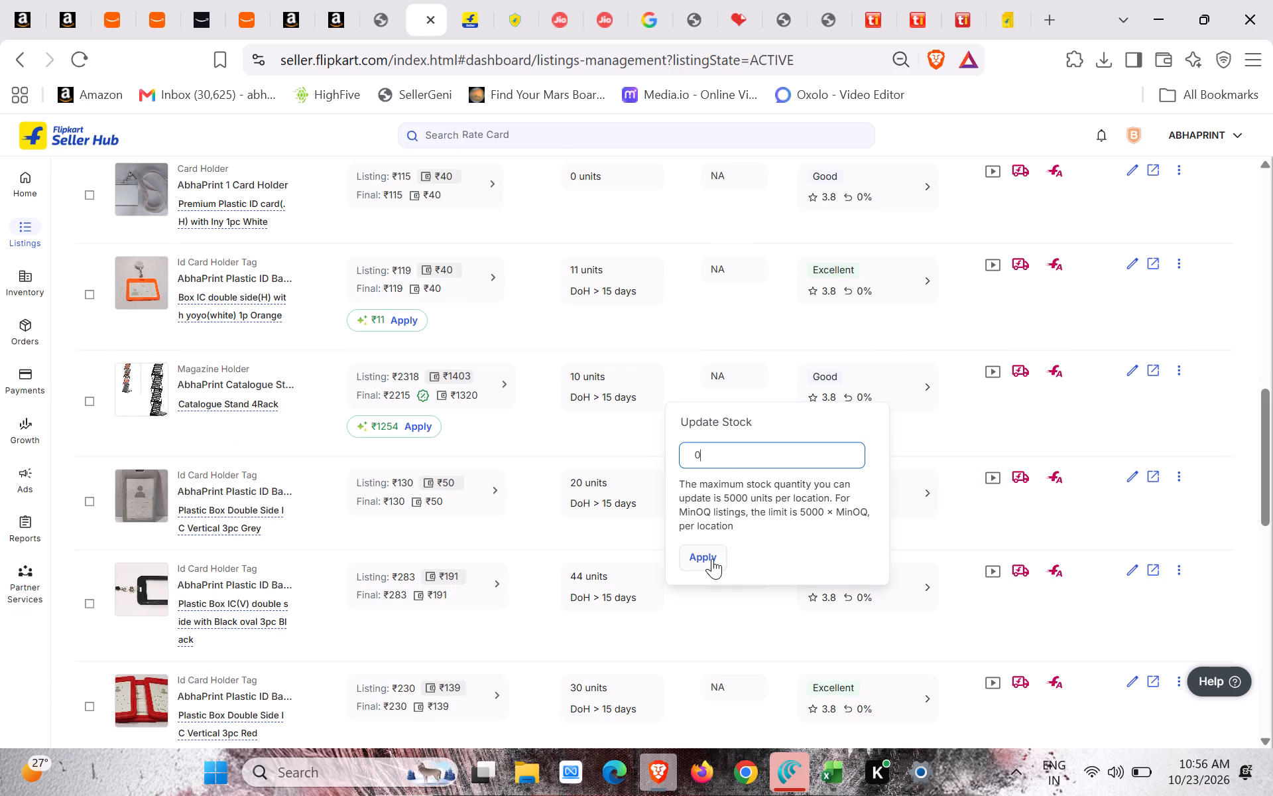
left_click(712, 559)
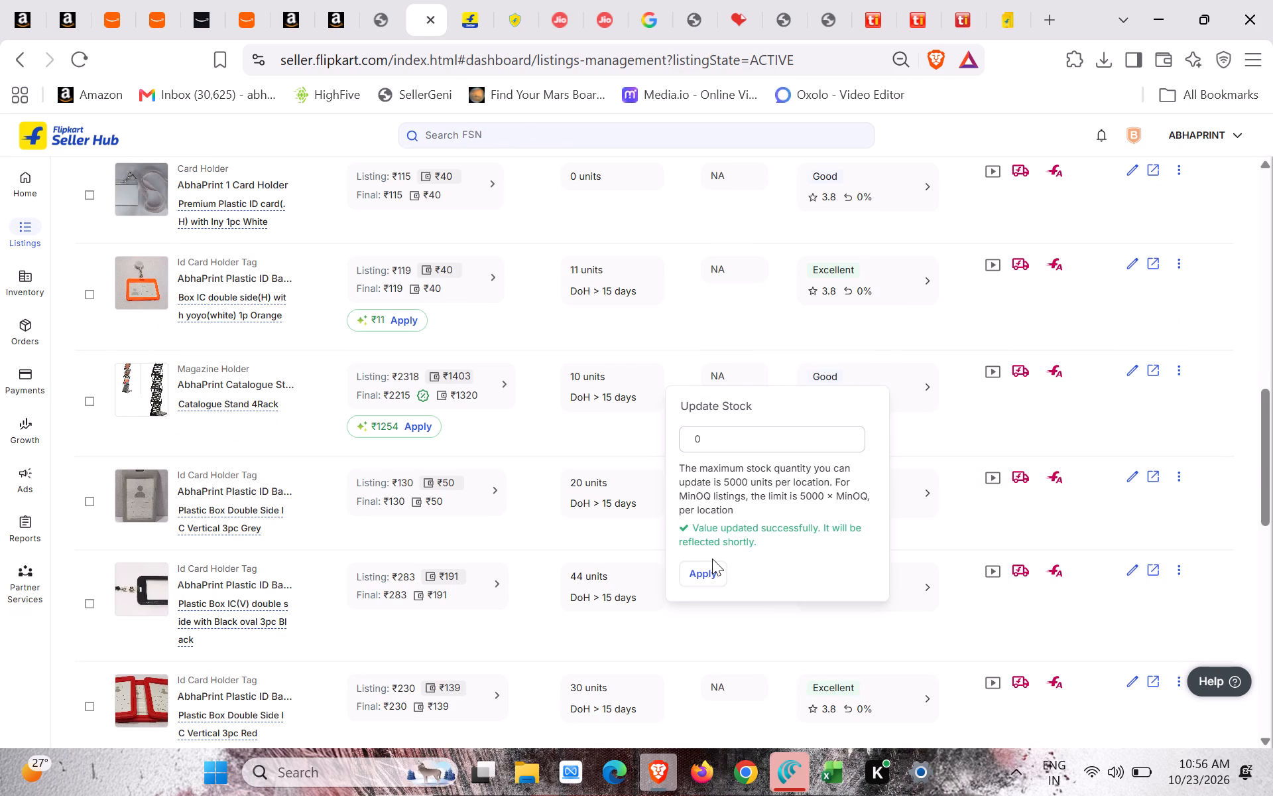
Set the stock of the Plastic Box IC(V) double side with Black oval 3pc Black listing to 0 and apply it.
left_click(648, 589)
left_click(648, 589)
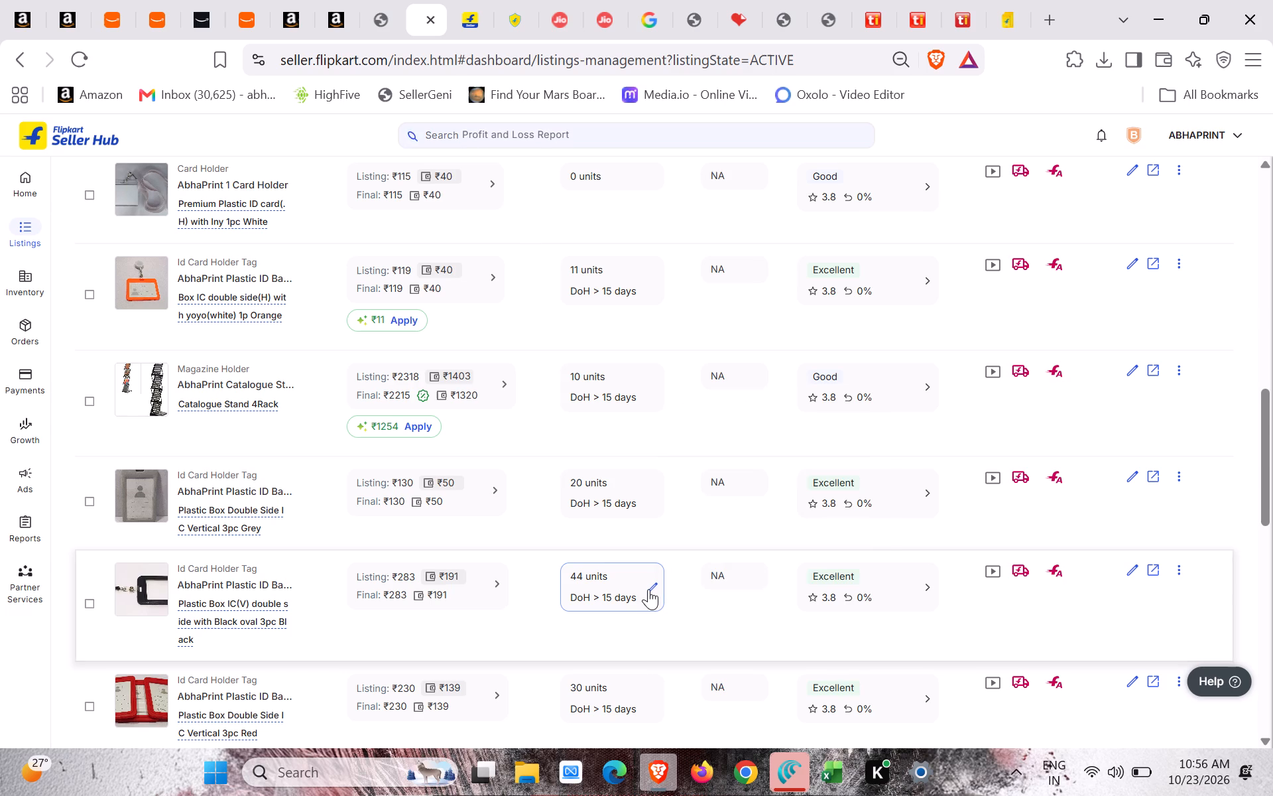
left_click(741, 549)
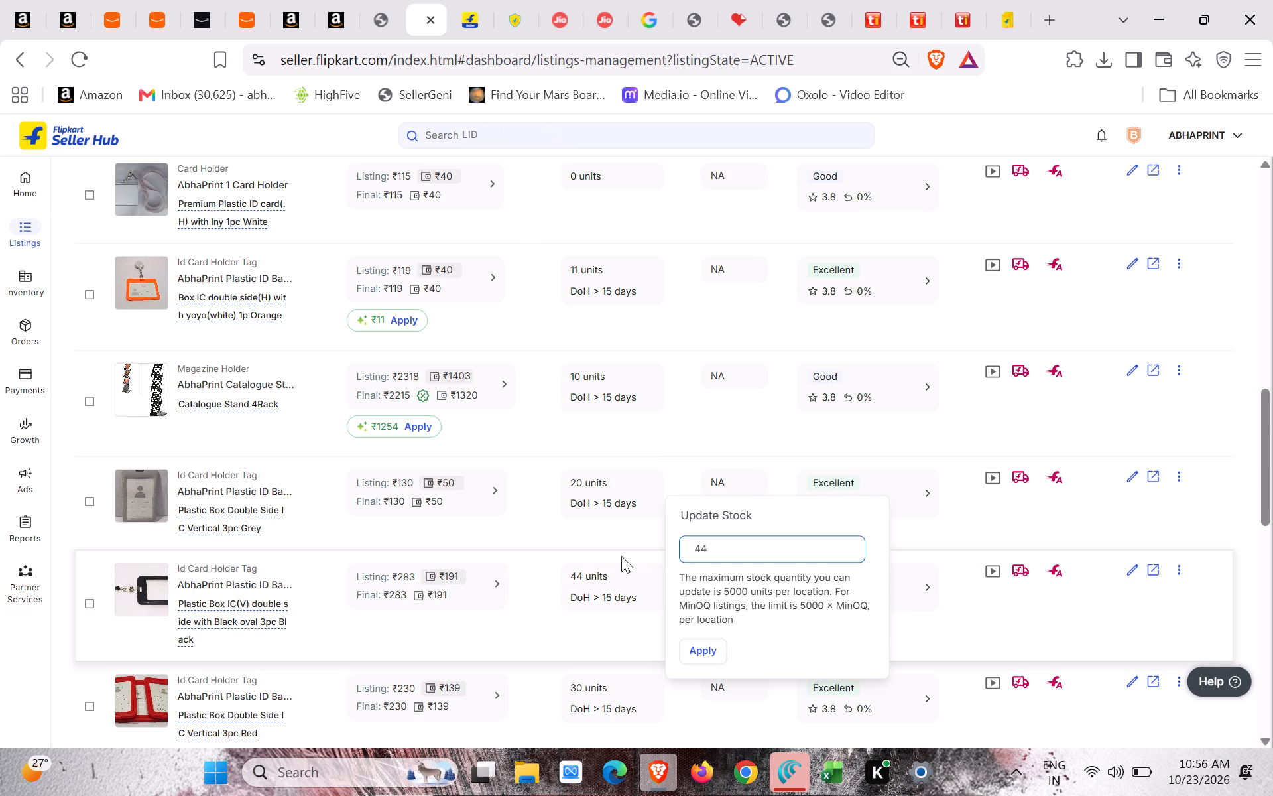
left_click_drag(726, 545, 684, 547)
key("0")
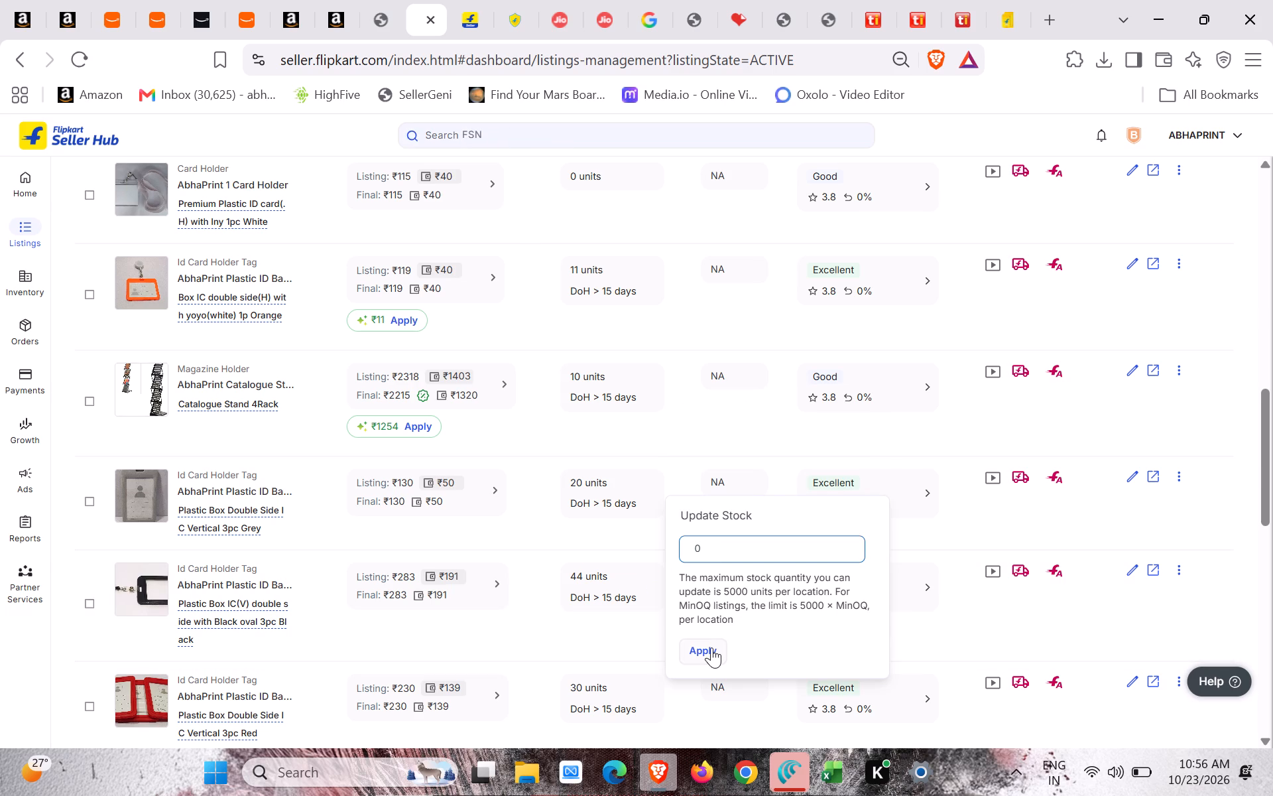
left_click(711, 647)
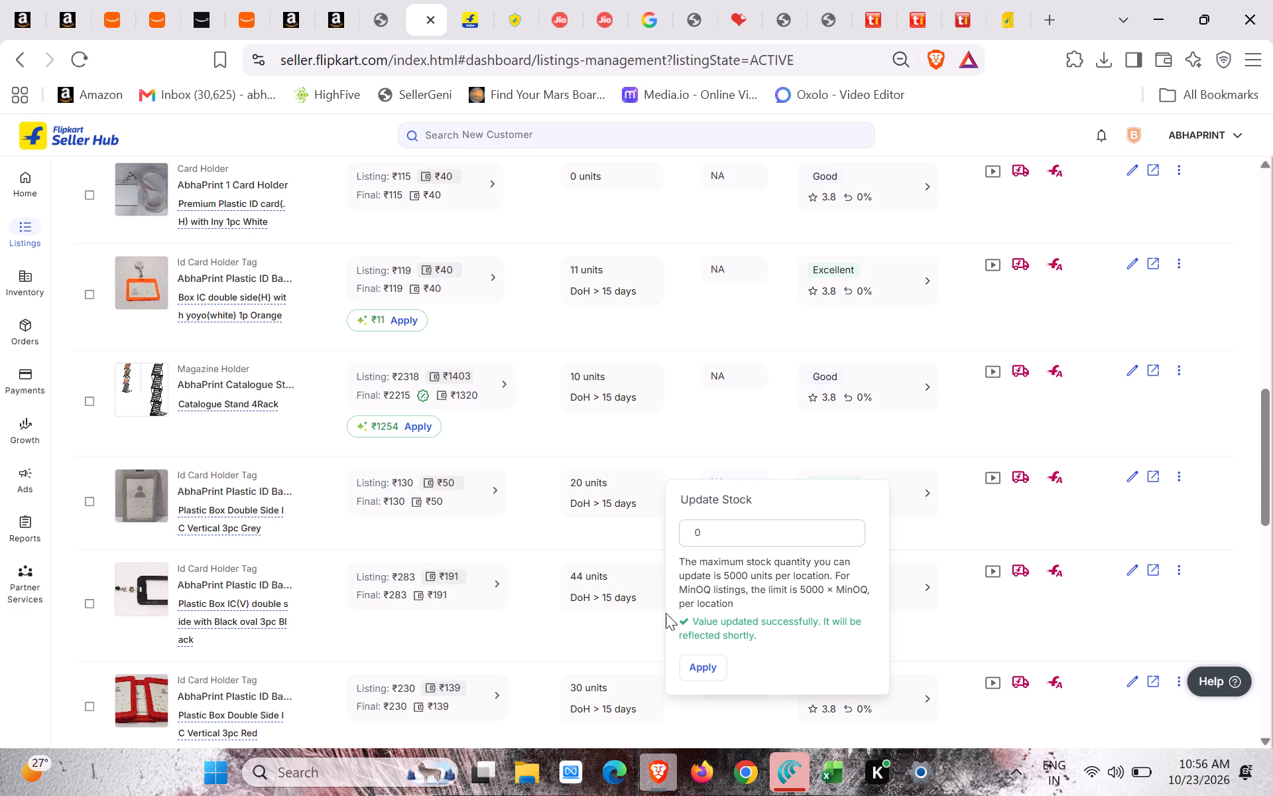
Set the stock of the Plastic Box Double Side IC Vertical 3pc Red listing to 0 and apply it.
scroll(589, 544, "down", 2)
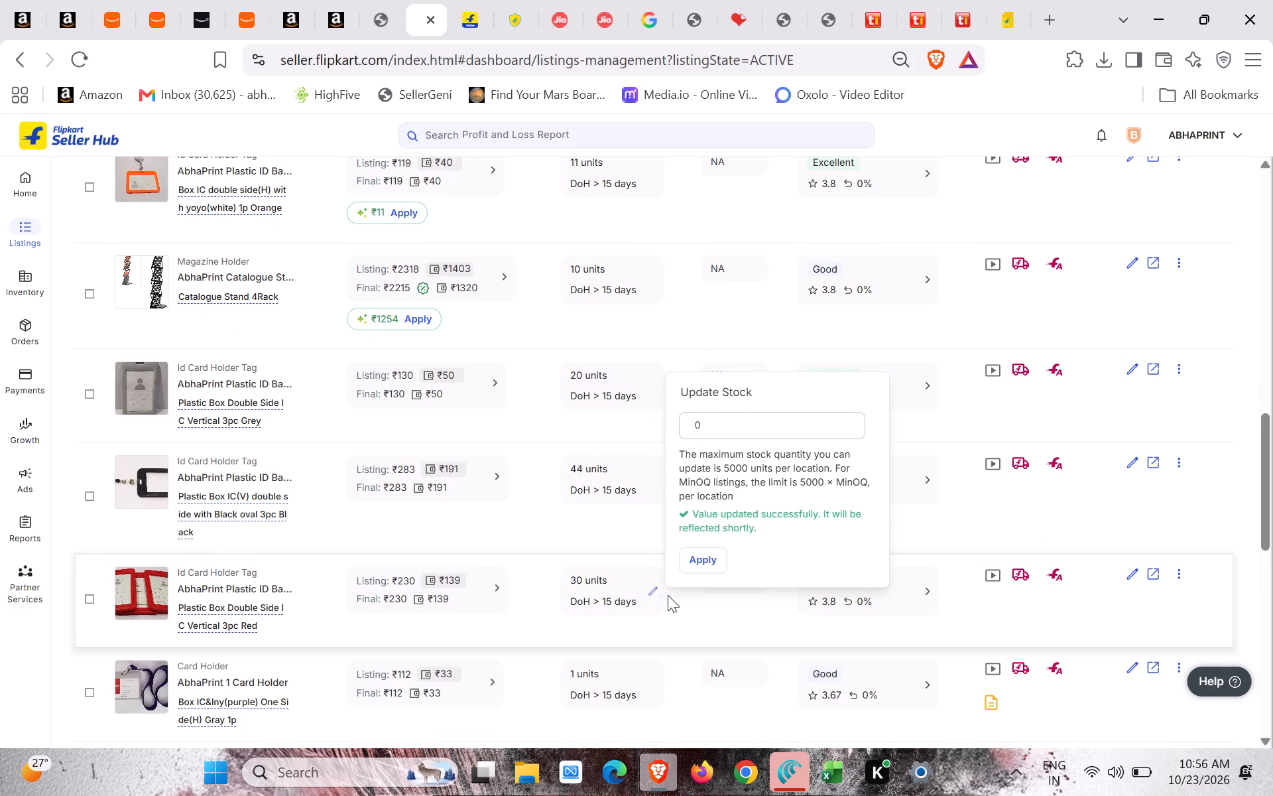
left_click(654, 592)
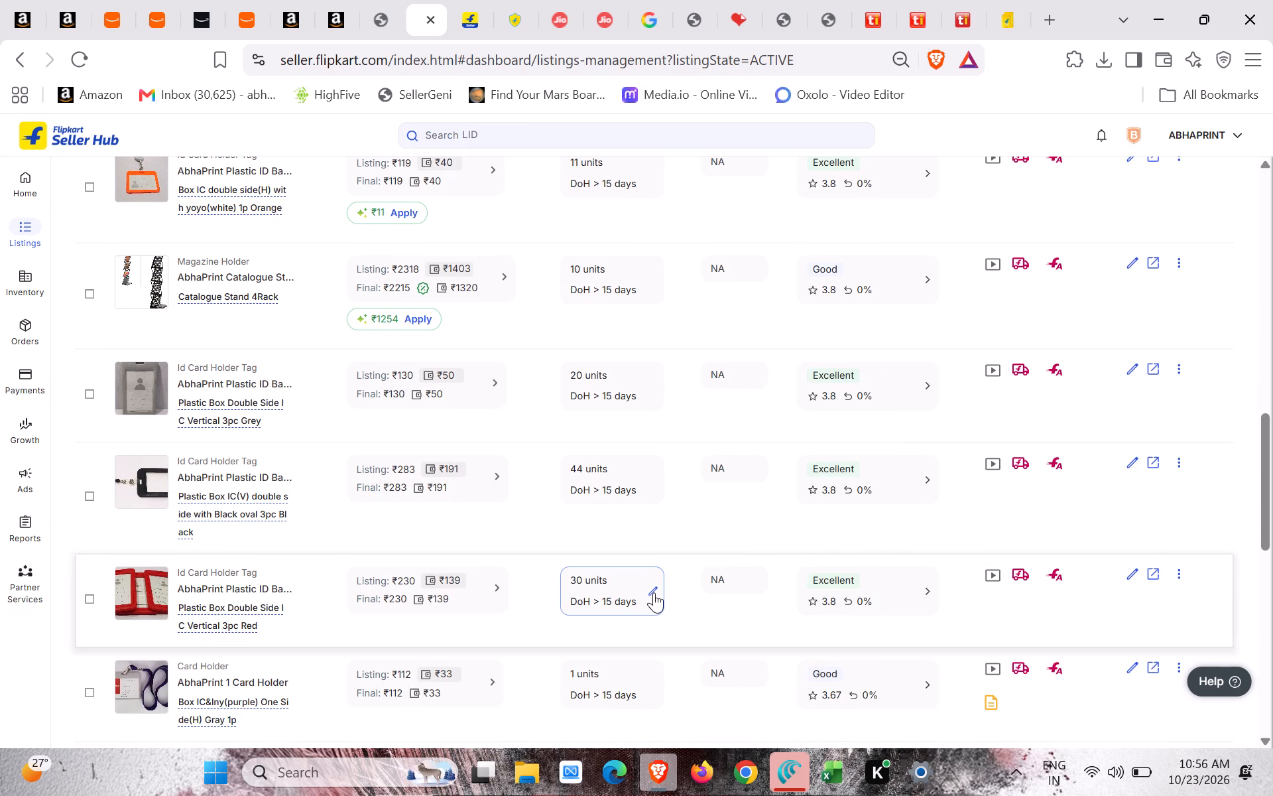
left_click(654, 592)
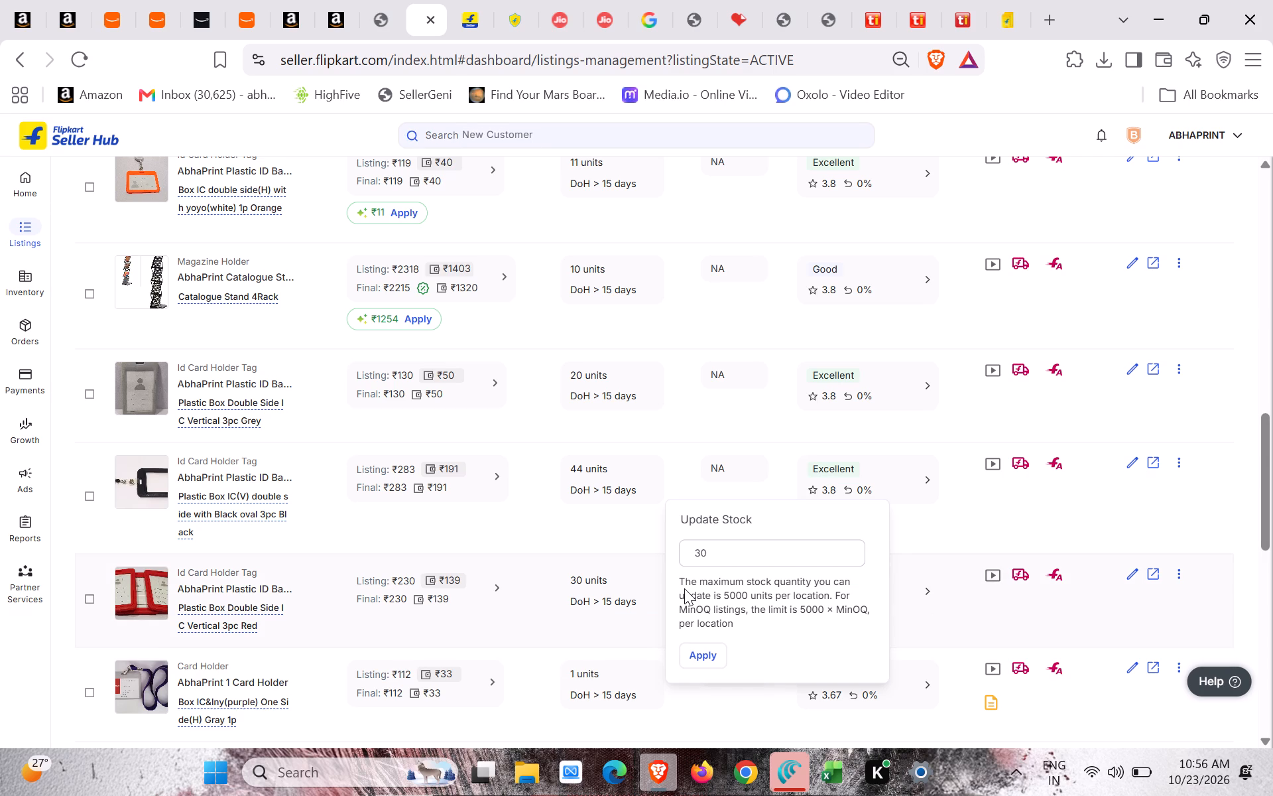
left_click_drag(720, 563, 636, 559)
key("0")
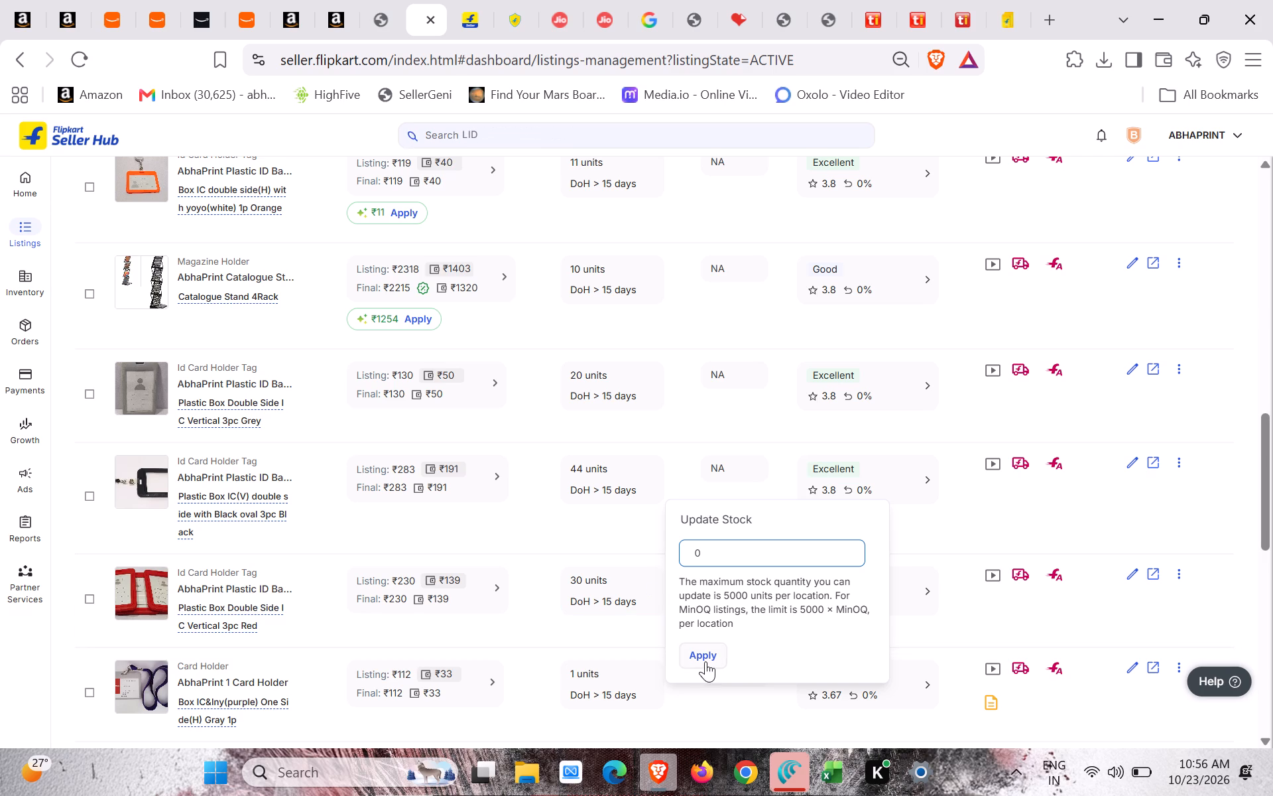
left_click(705, 661)
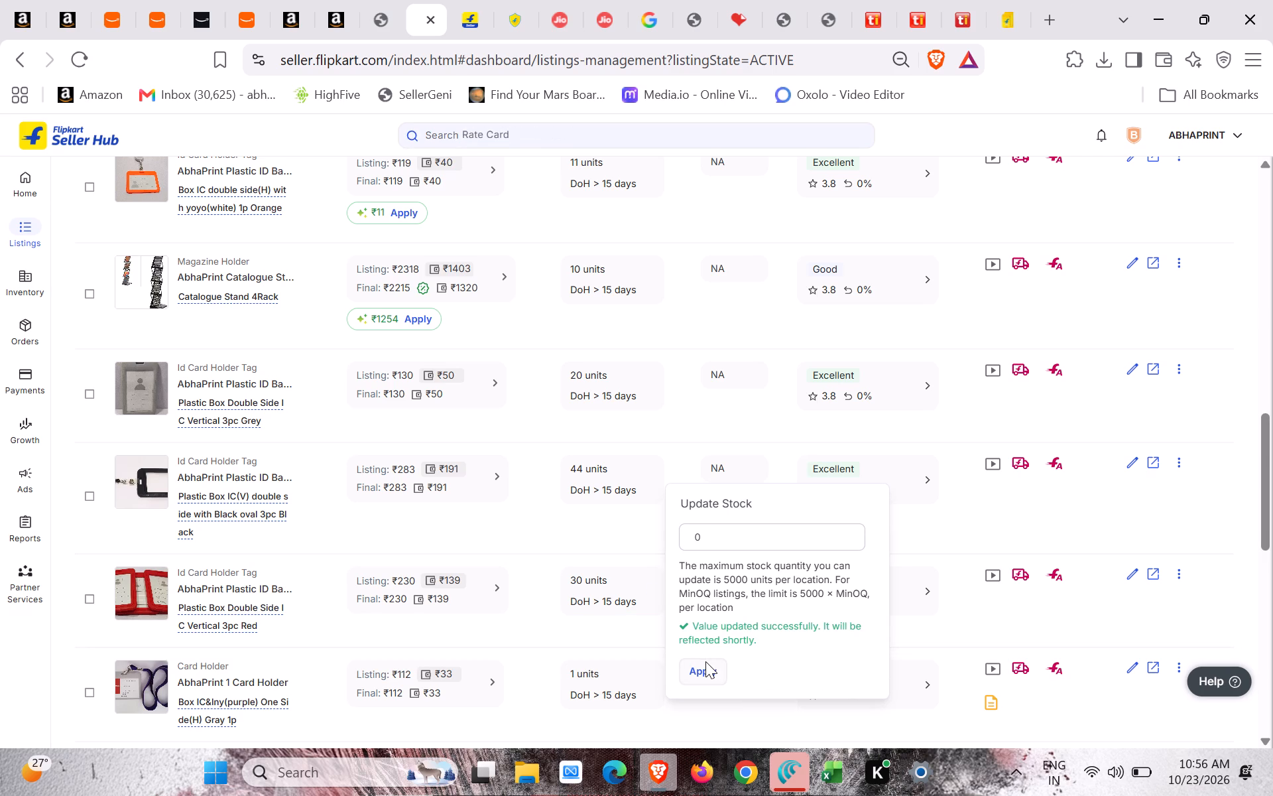
Set the stock of the Box IC&lny(purple) One Side(H) Gray 1p listing to 0.
scroll(591, 591, "down", 1)
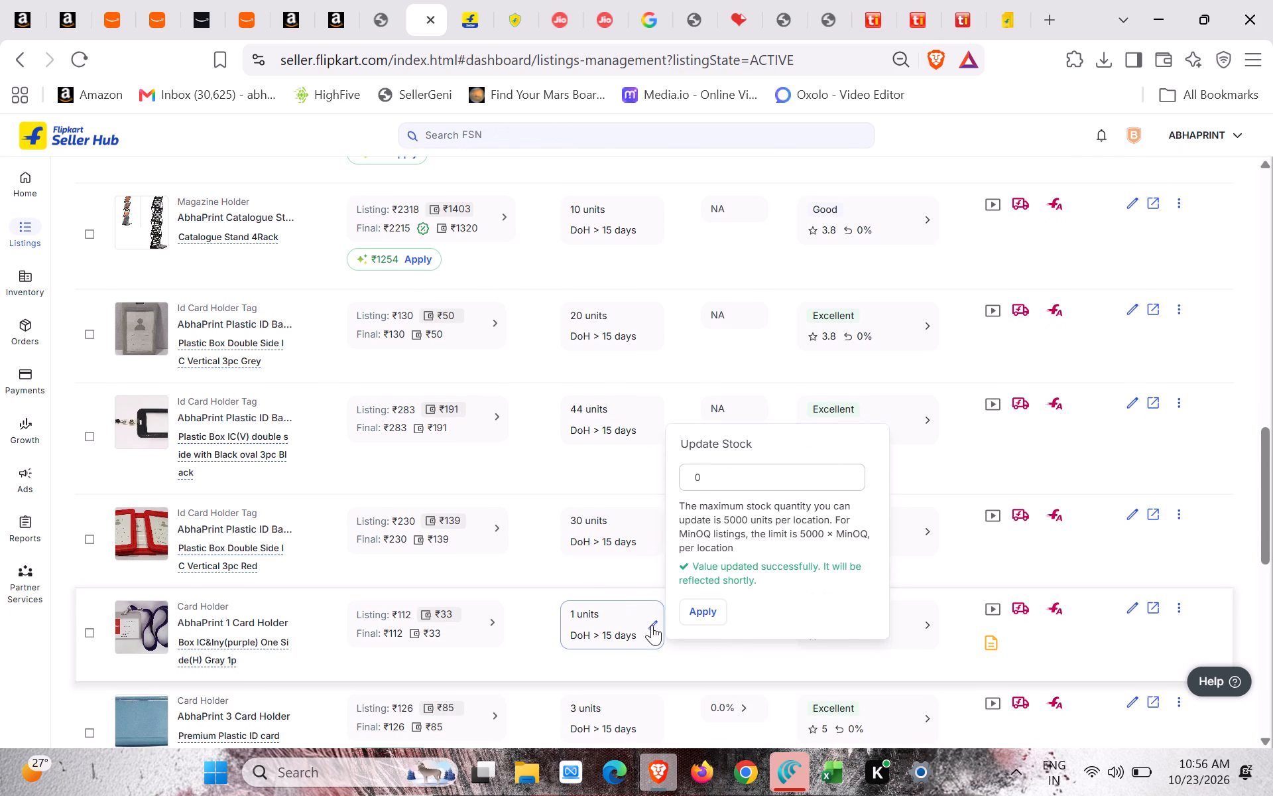
left_click(652, 625)
left_click(652, 625)
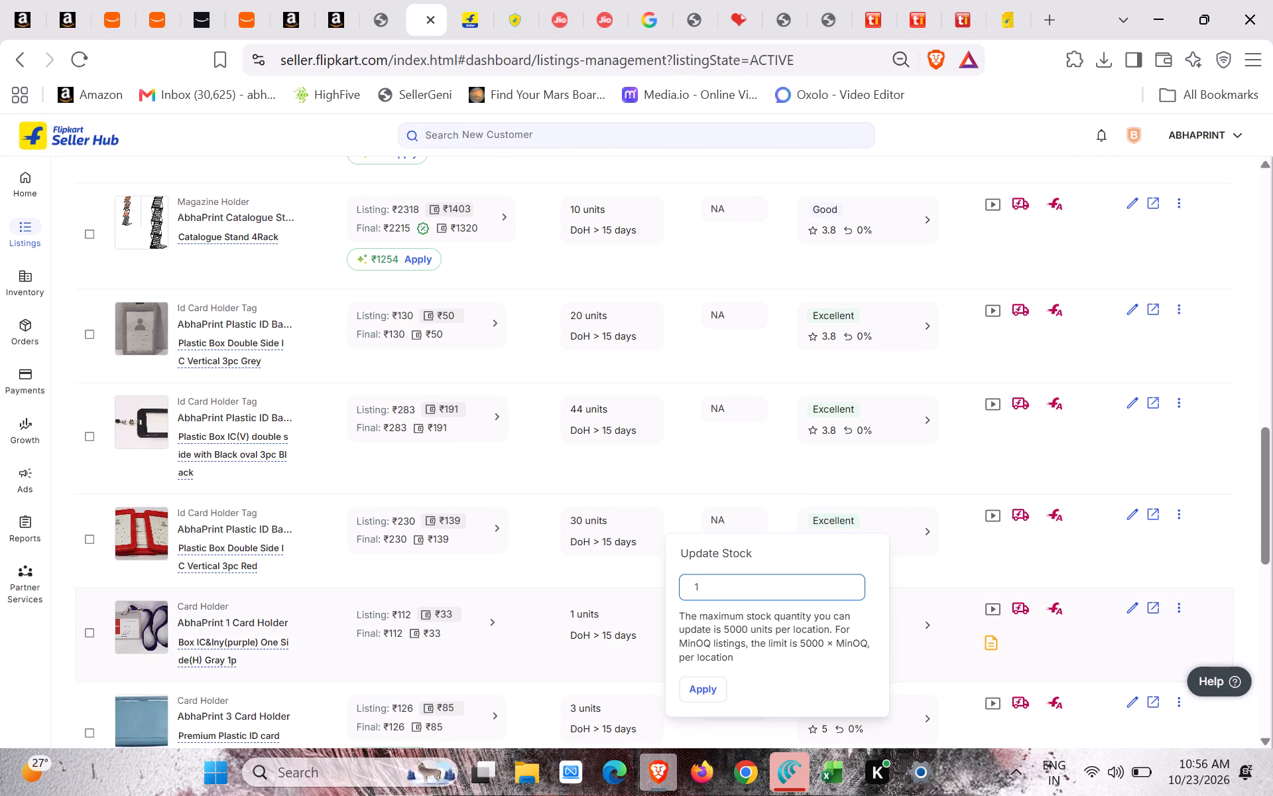
left_click_drag(715, 590, 641, 590)
key("0")
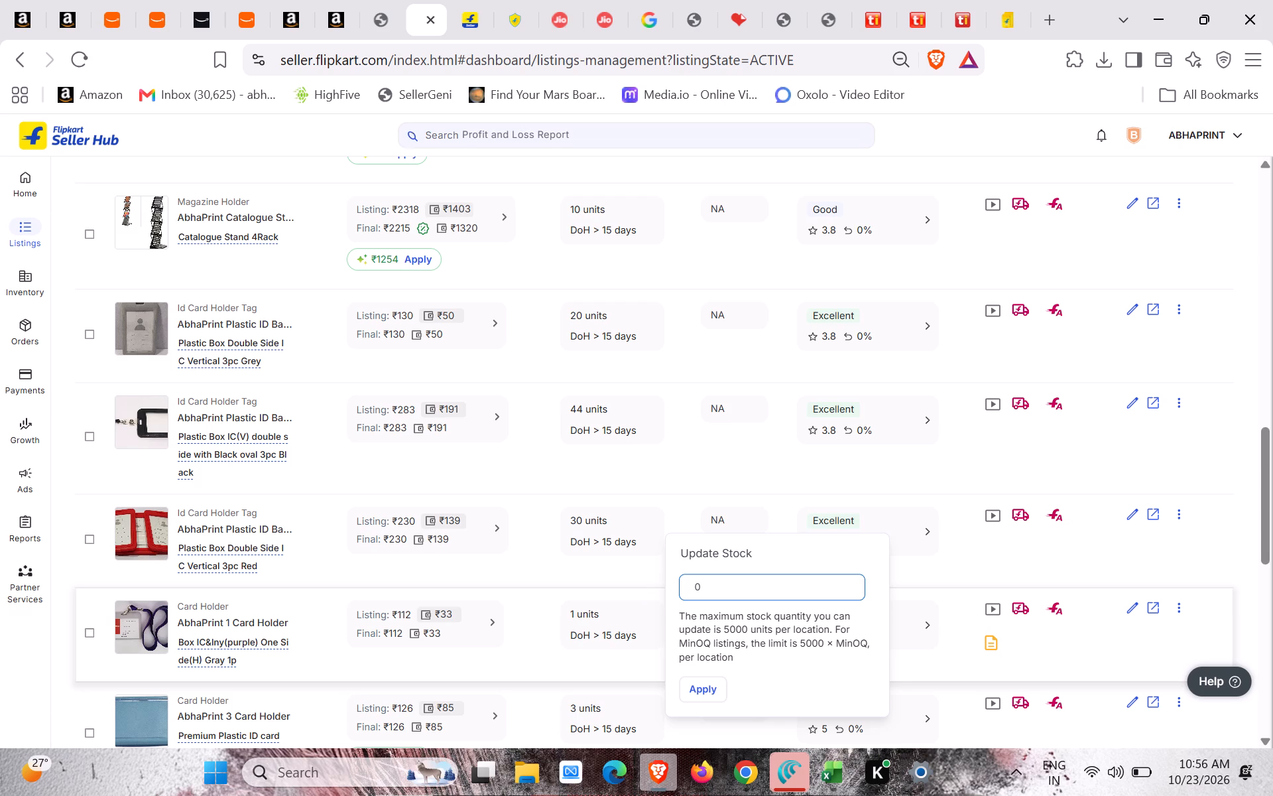
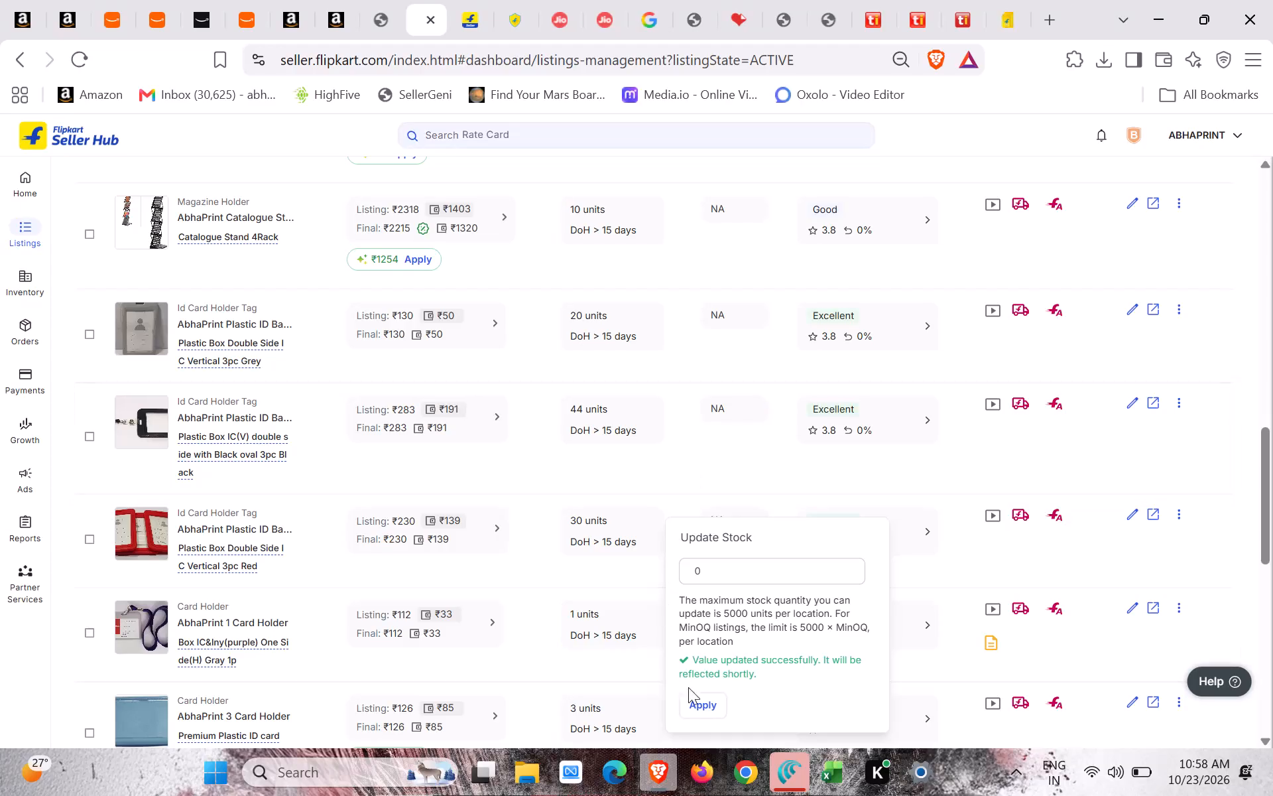
Apply the stock of 0 to the Box IC&lny(purple) One Side(H) Gray 1p listing and close its stock editor.
left_click(707, 710)
left_click(826, 478)
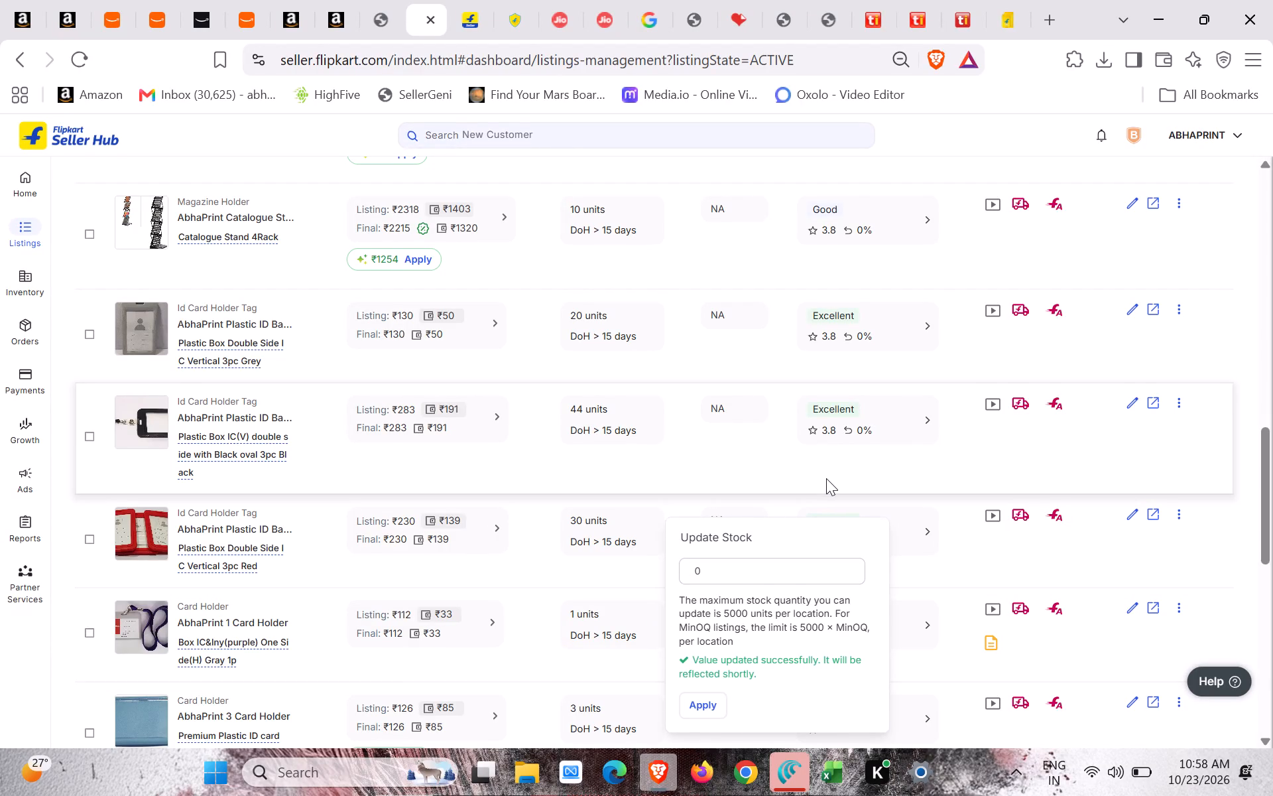
Set the stock of the Box IC double side(H) with yoyo(white) 1p Orange listing to 0 and apply it.
scroll(826, 478, "down", 3)
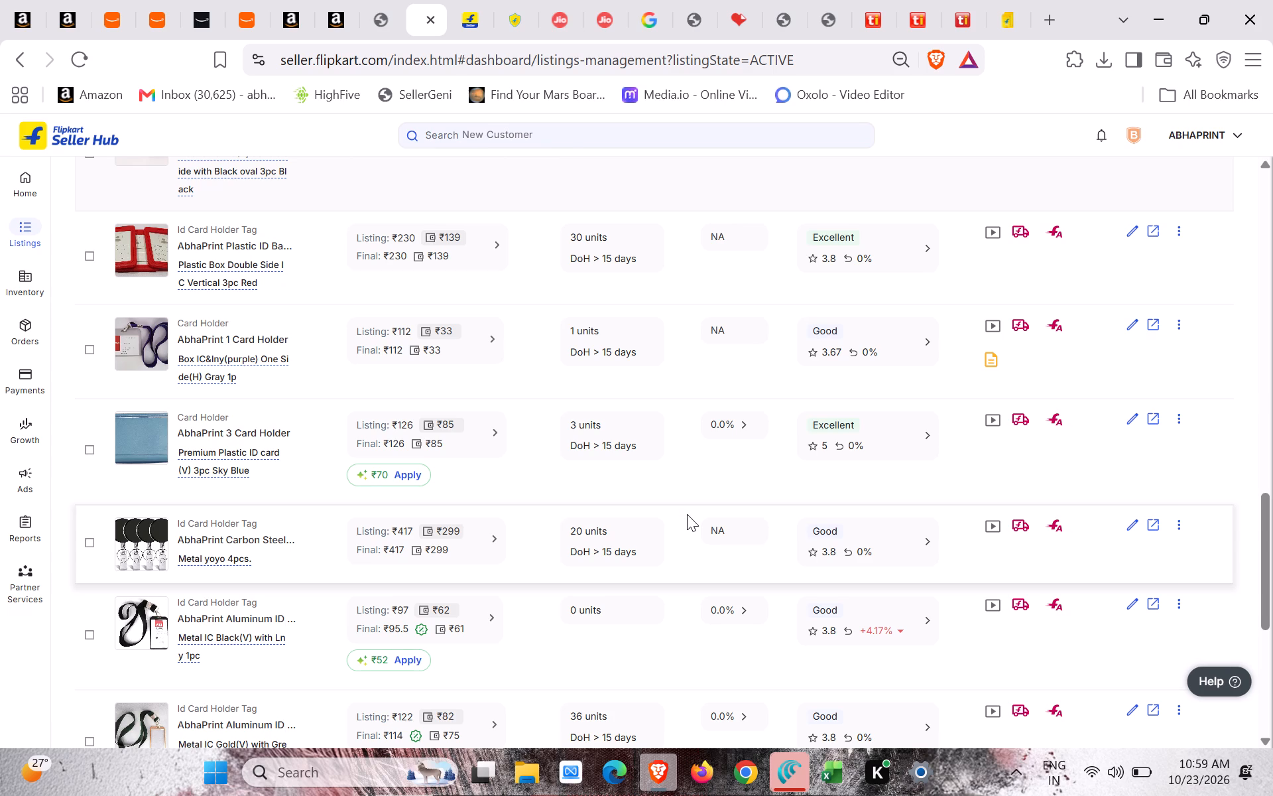
scroll(687, 514, "down", 1)
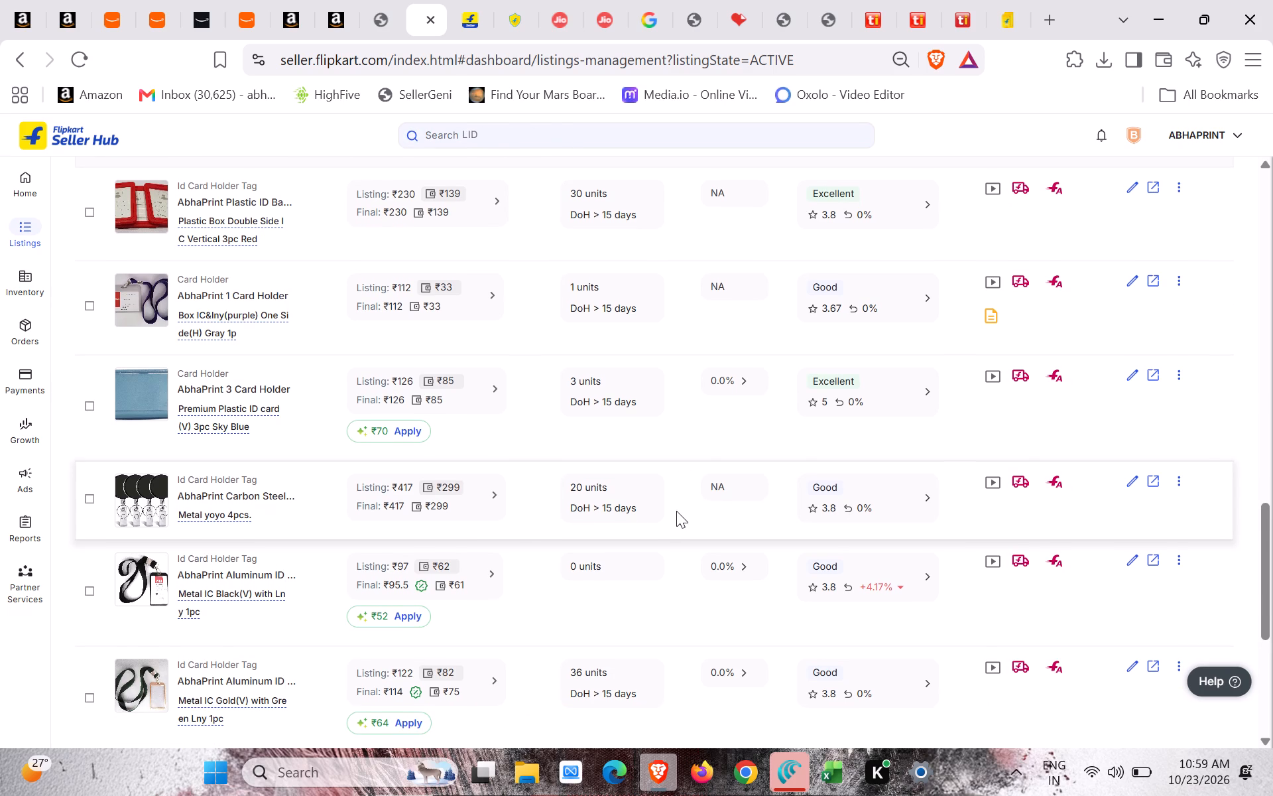
scroll(605, 418, "up", 3)
scroll(605, 418, "down", 2)
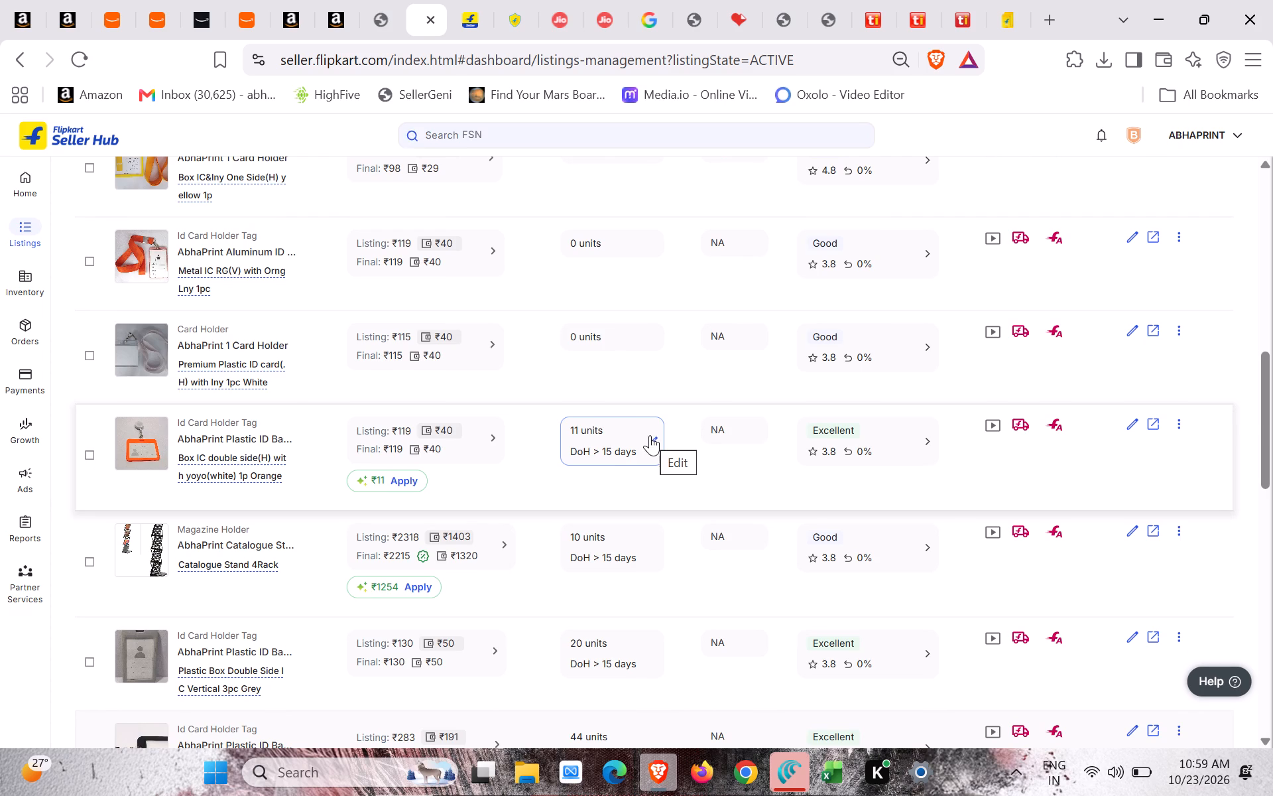
left_click(651, 440)
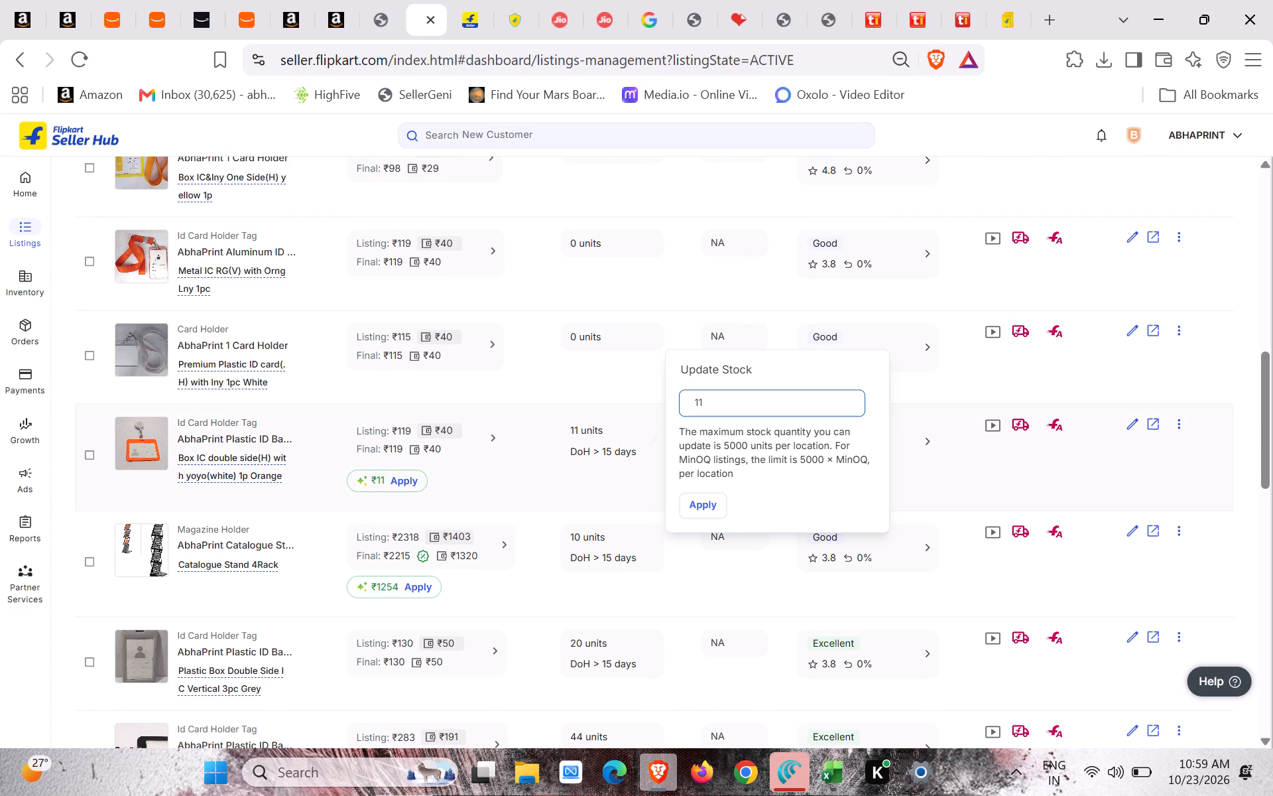
left_click_drag(722, 401, 584, 412)
key("0")
key("Return")
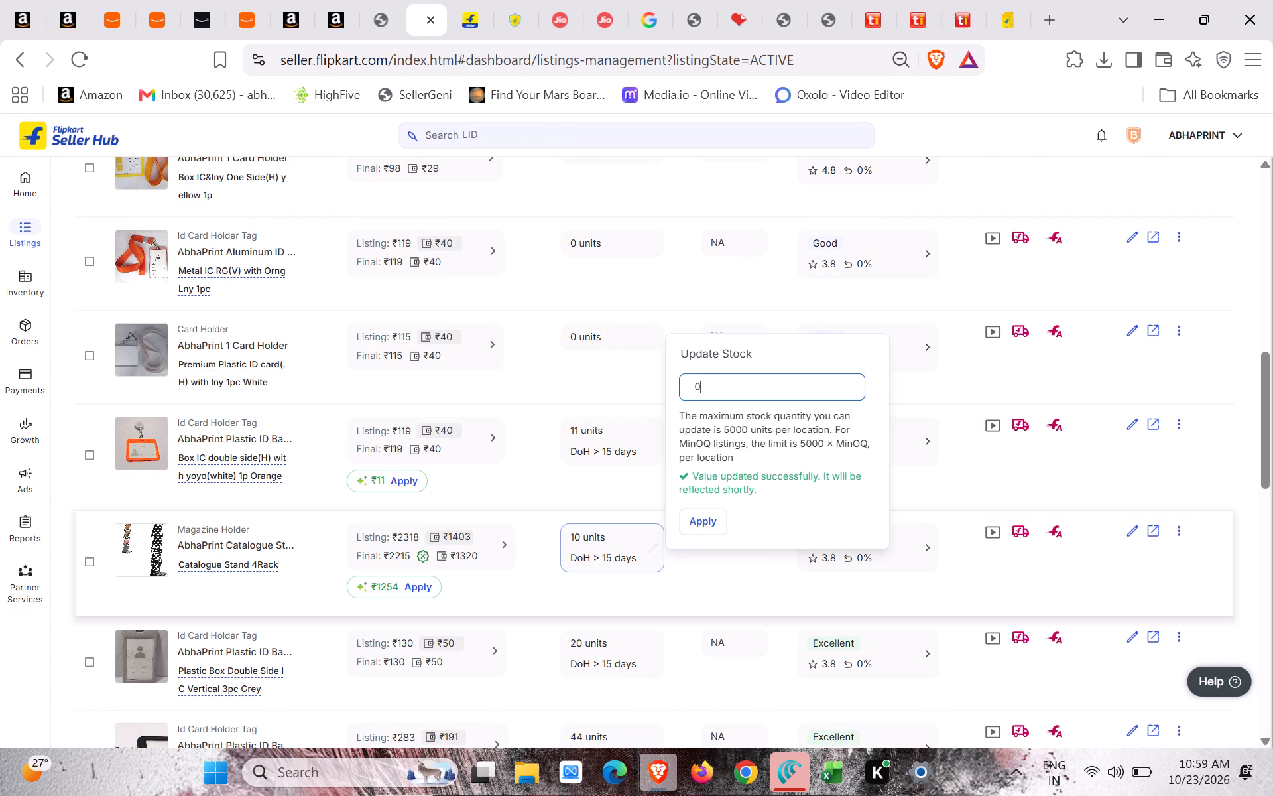
Set the stock of the Catalogue Stand 4Rack listing to 0 and apply it.
left_click(650, 548)
left_click(650, 548)
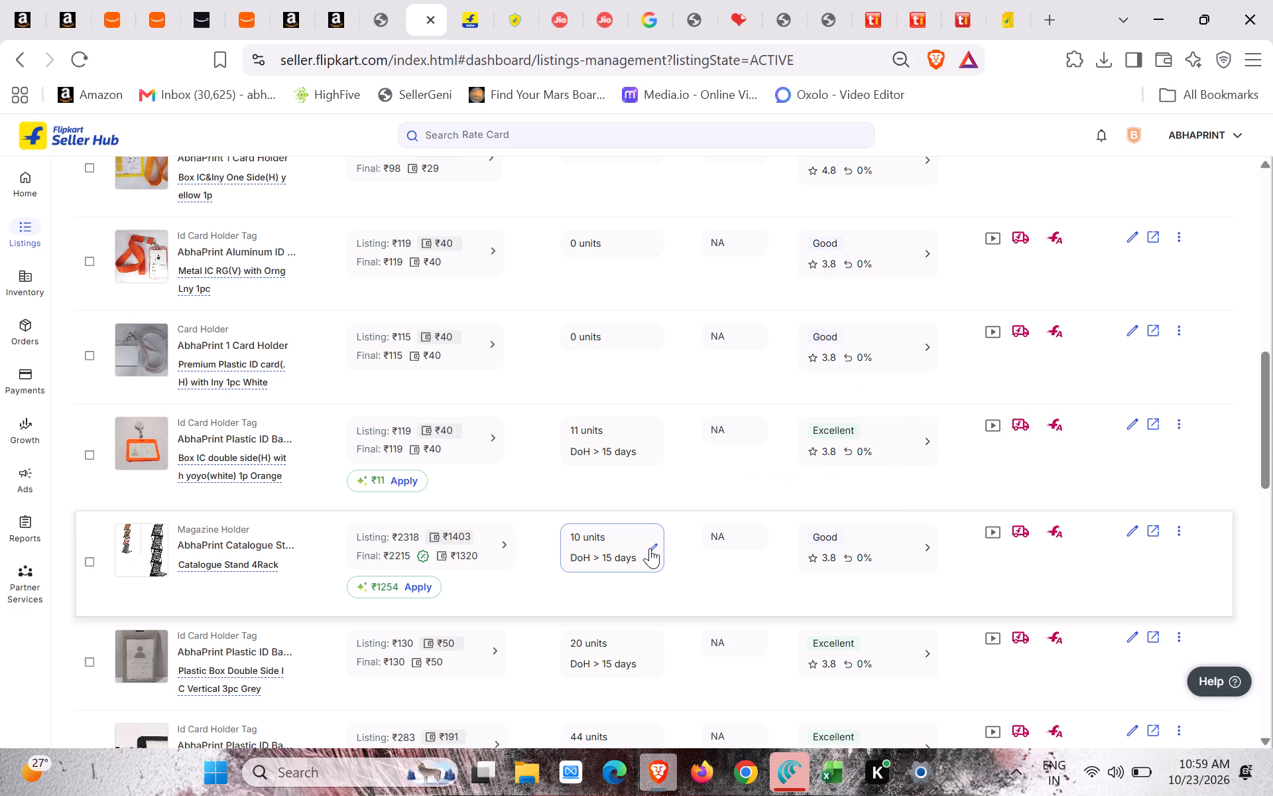
left_click_drag(716, 512, 656, 514)
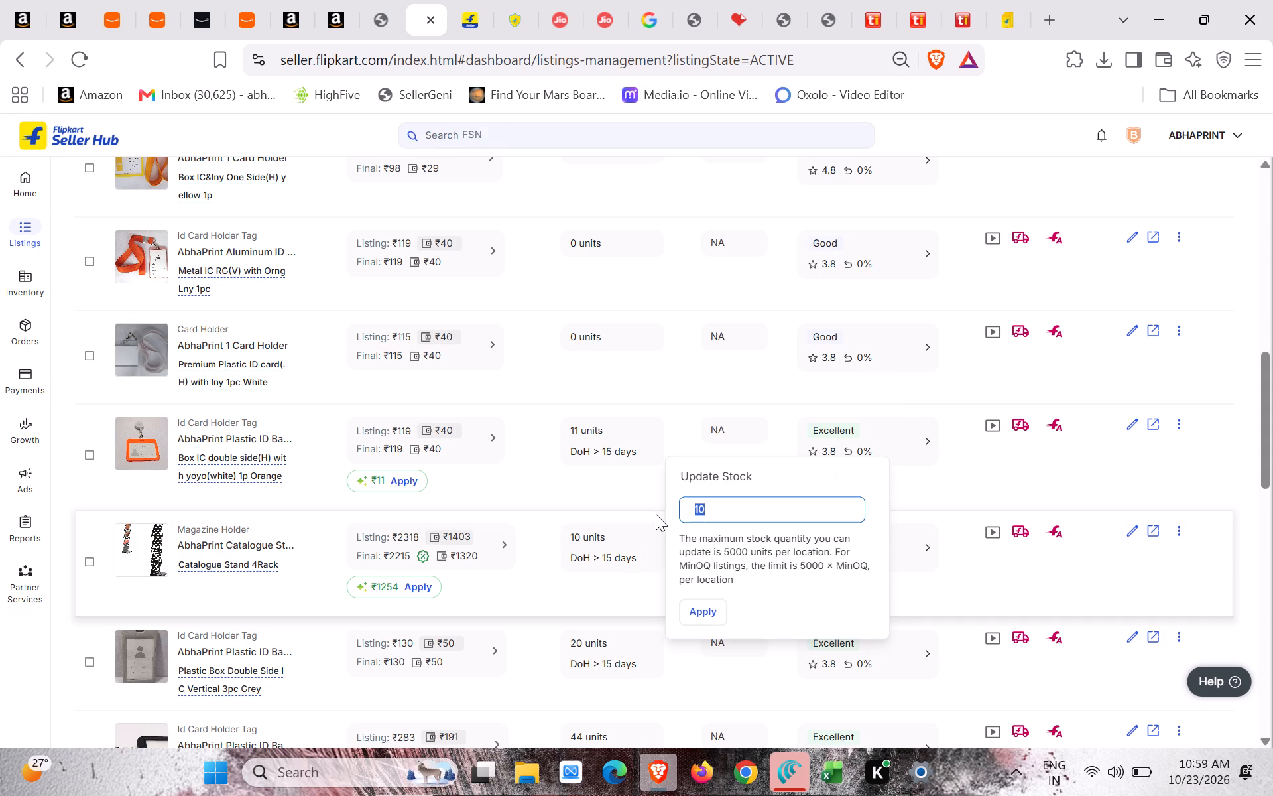
key("0")
left_click(715, 611)
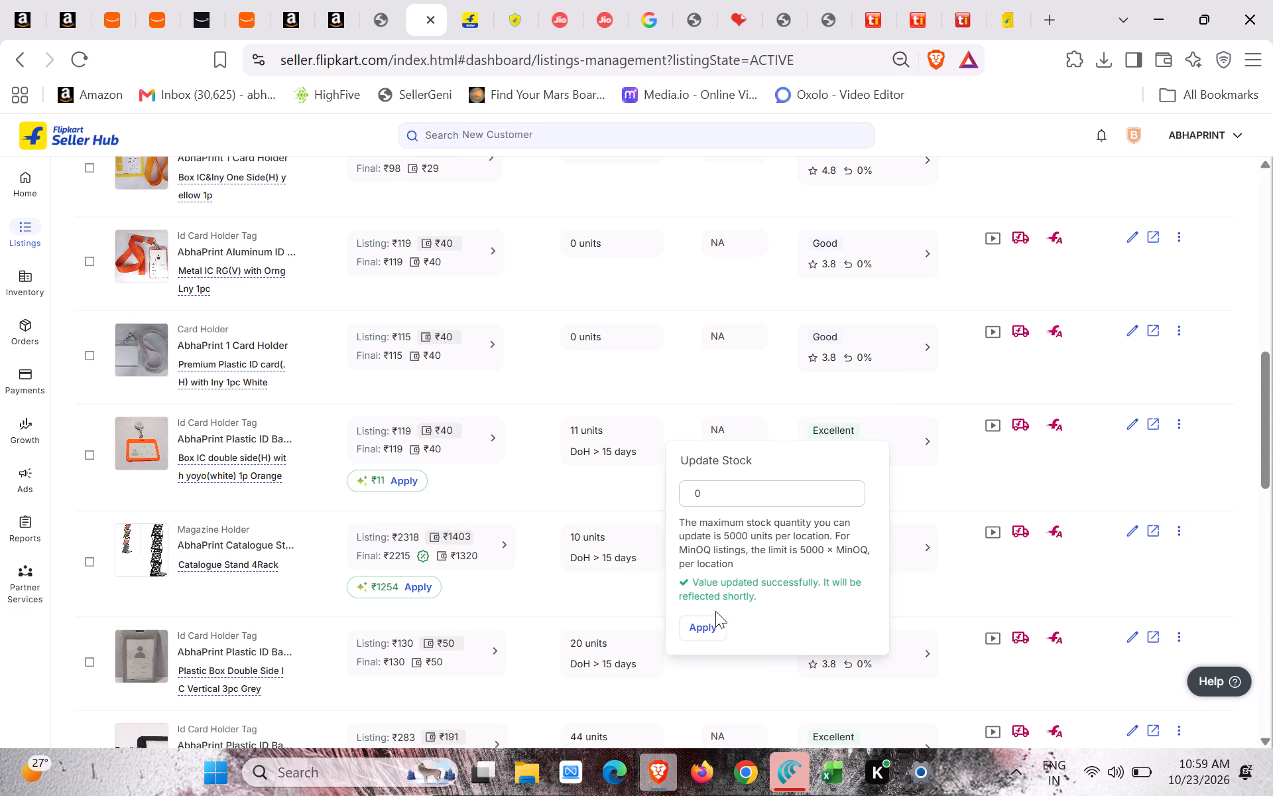
Set the stock of the Plastic Box Double Side IC Vertical 3pc Grey listing to 0 again and apply it.
scroll(578, 586, "down", 1)
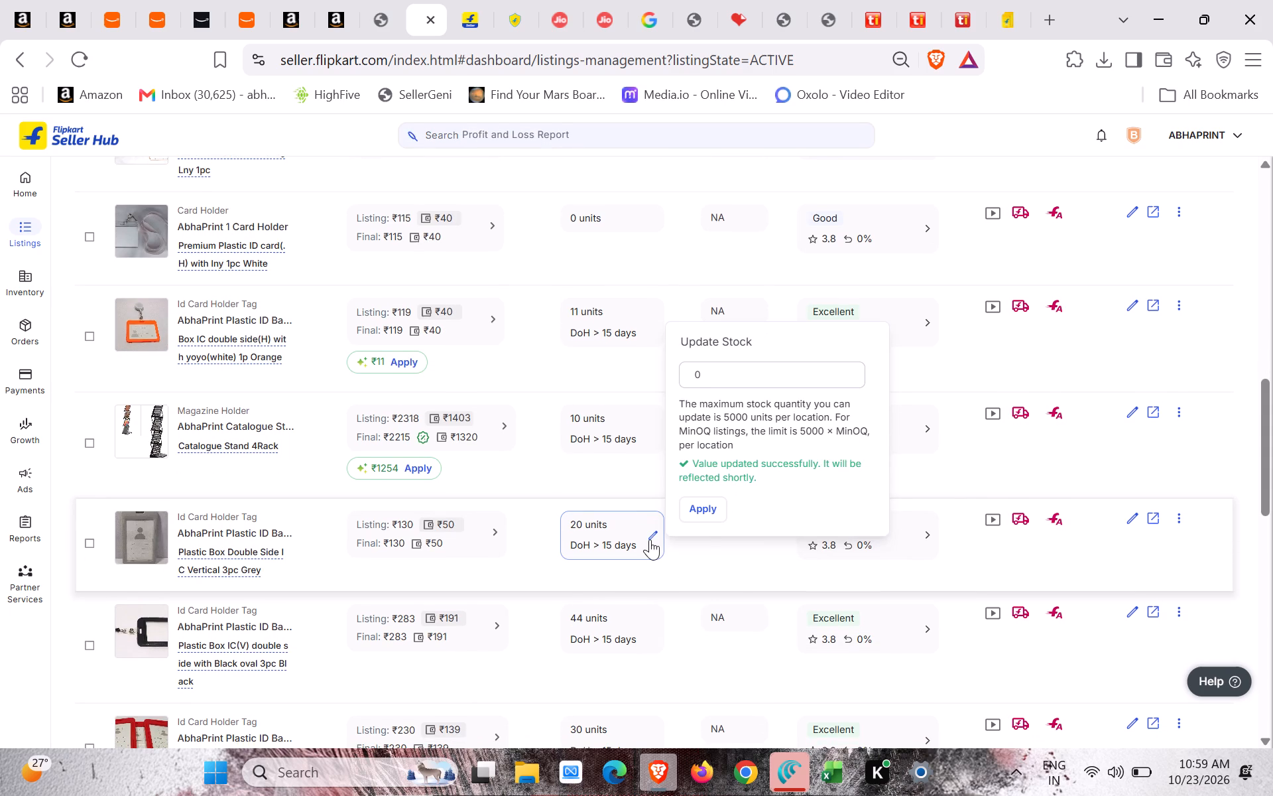
left_click(650, 539)
left_click(654, 535)
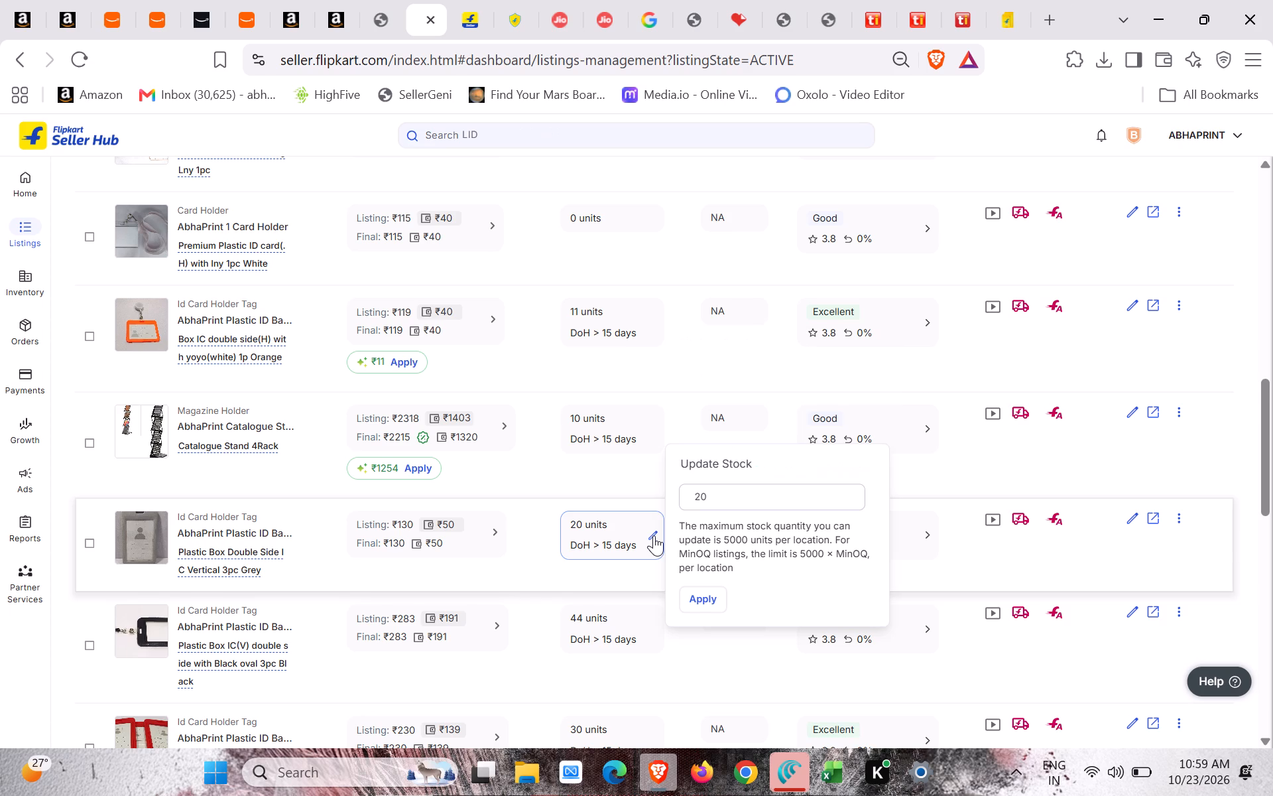
left_click_drag(713, 497, 676, 501)
key("0")
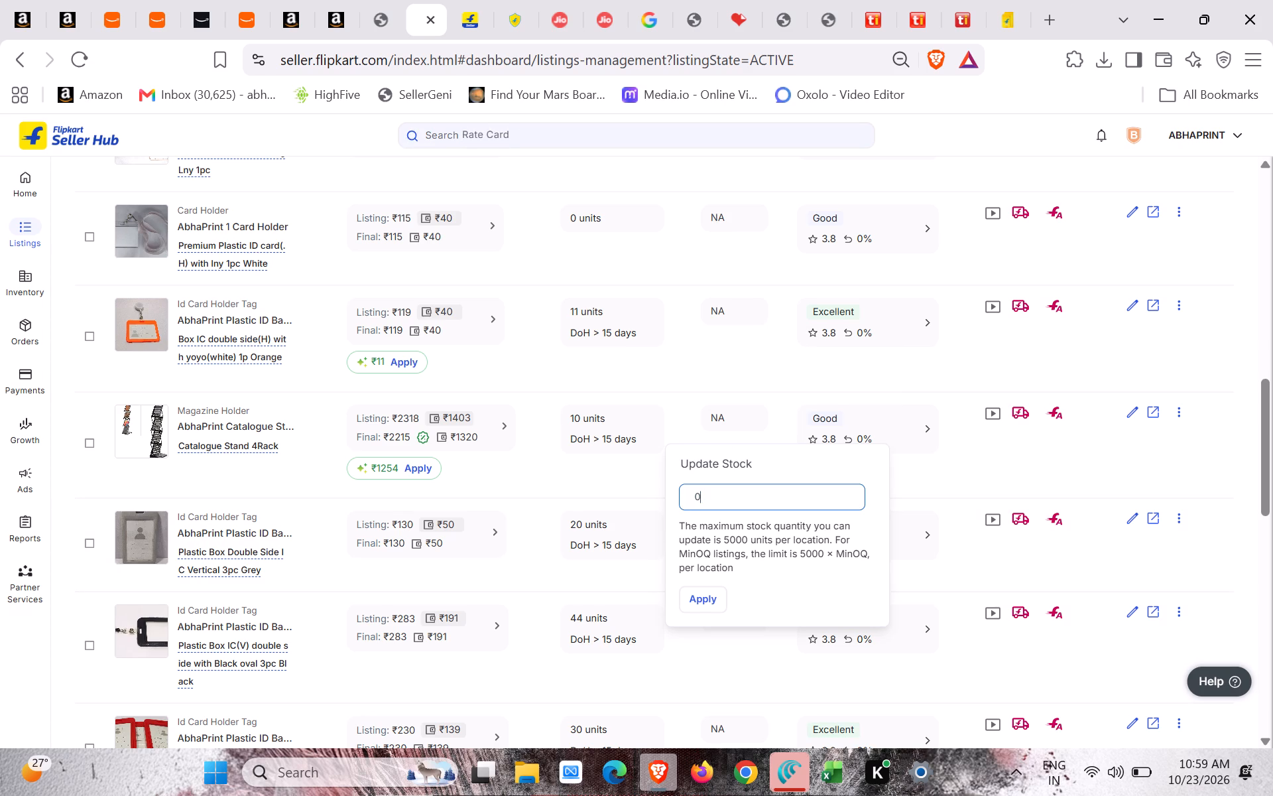
left_click(716, 600)
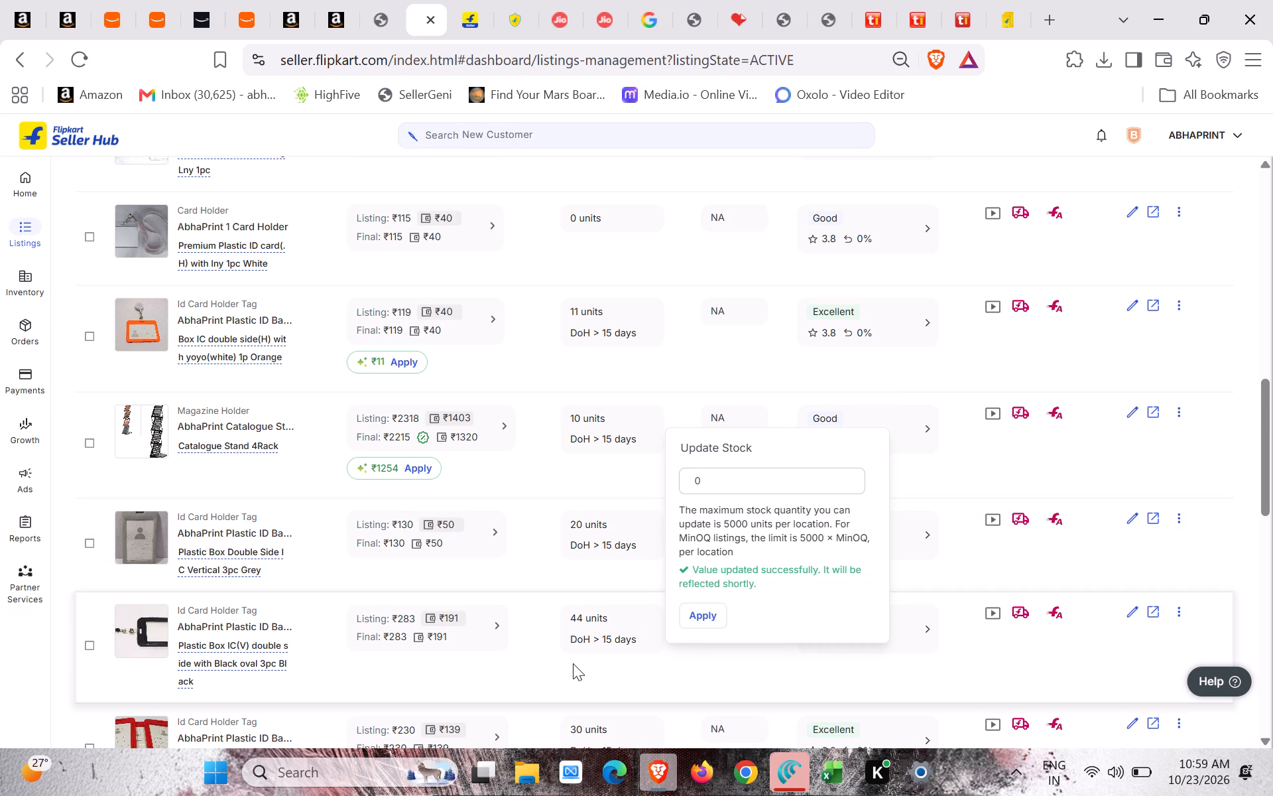
Set the stock of the Plastic Box IC(V) double side with Black oval 3pc Black listing to 0 again and apply it.
left_click(648, 631)
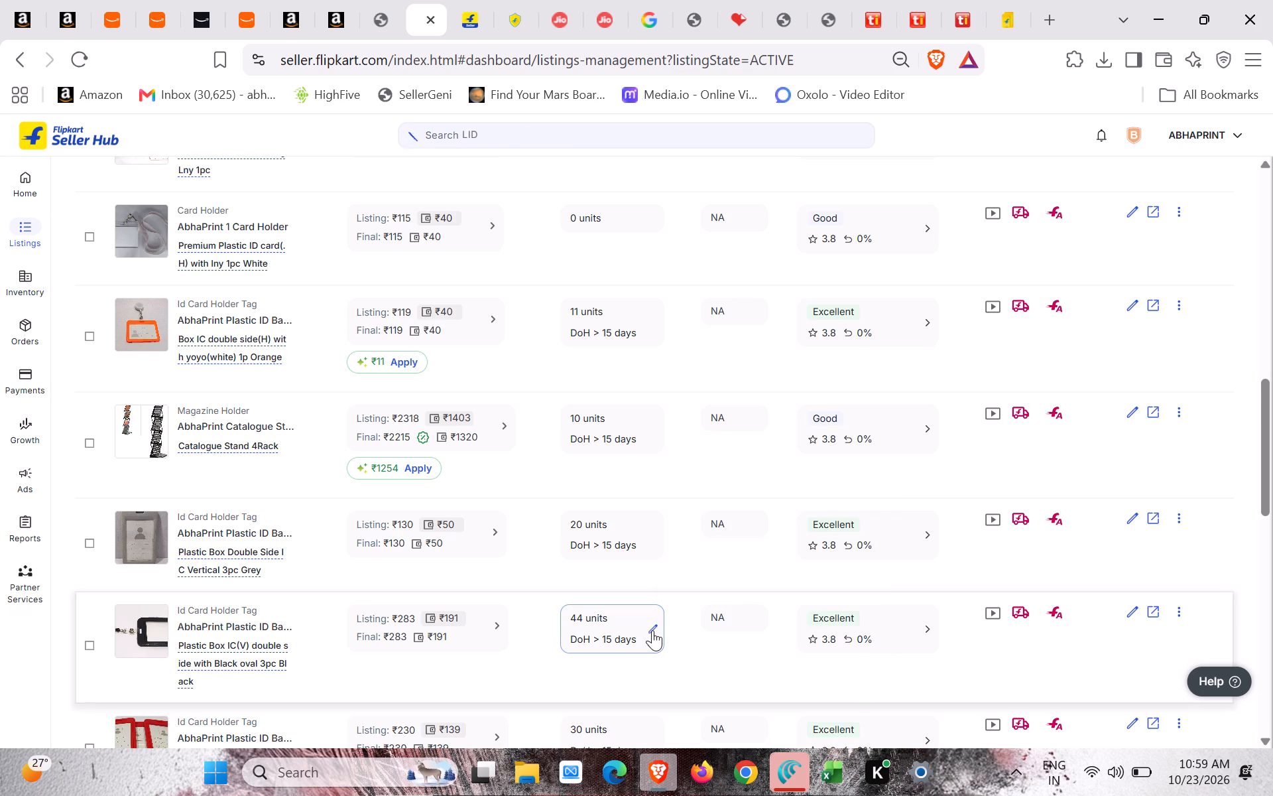
left_click(652, 630)
left_click_drag(725, 588, 632, 592)
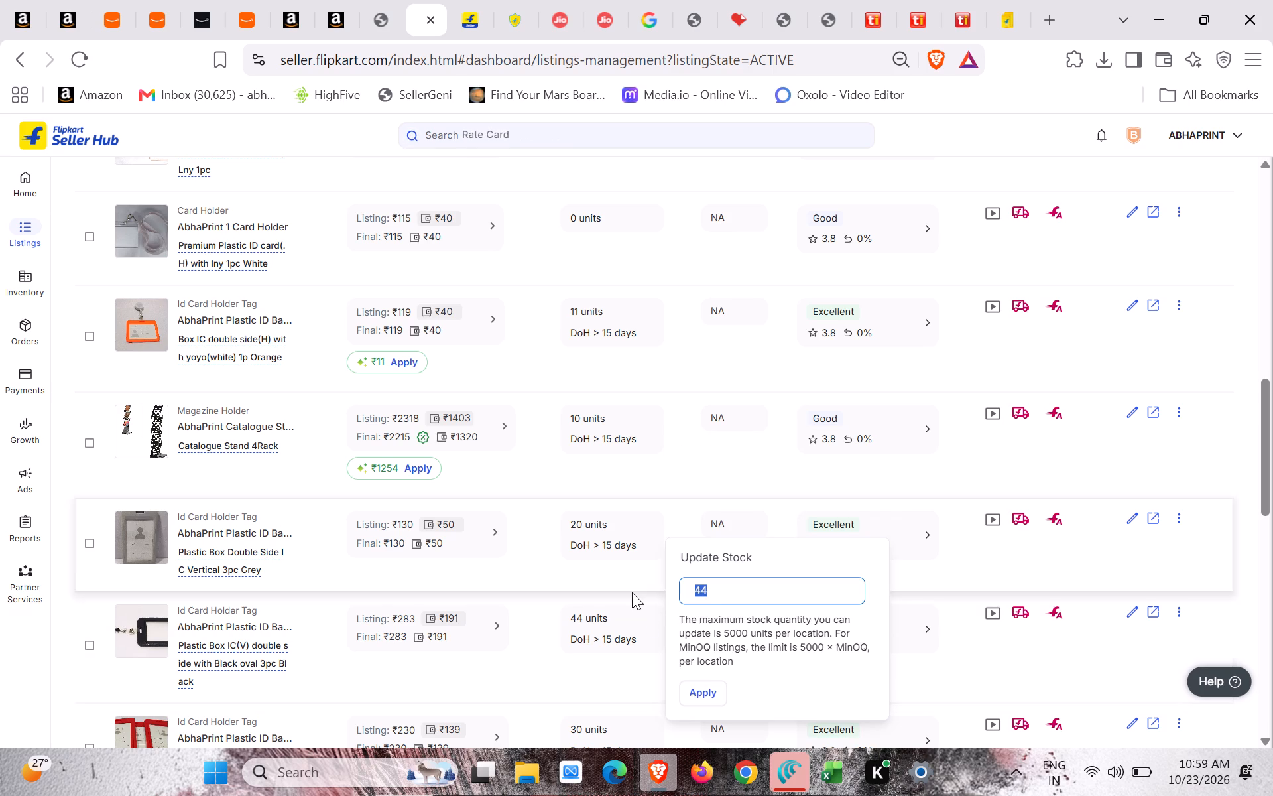
key("0")
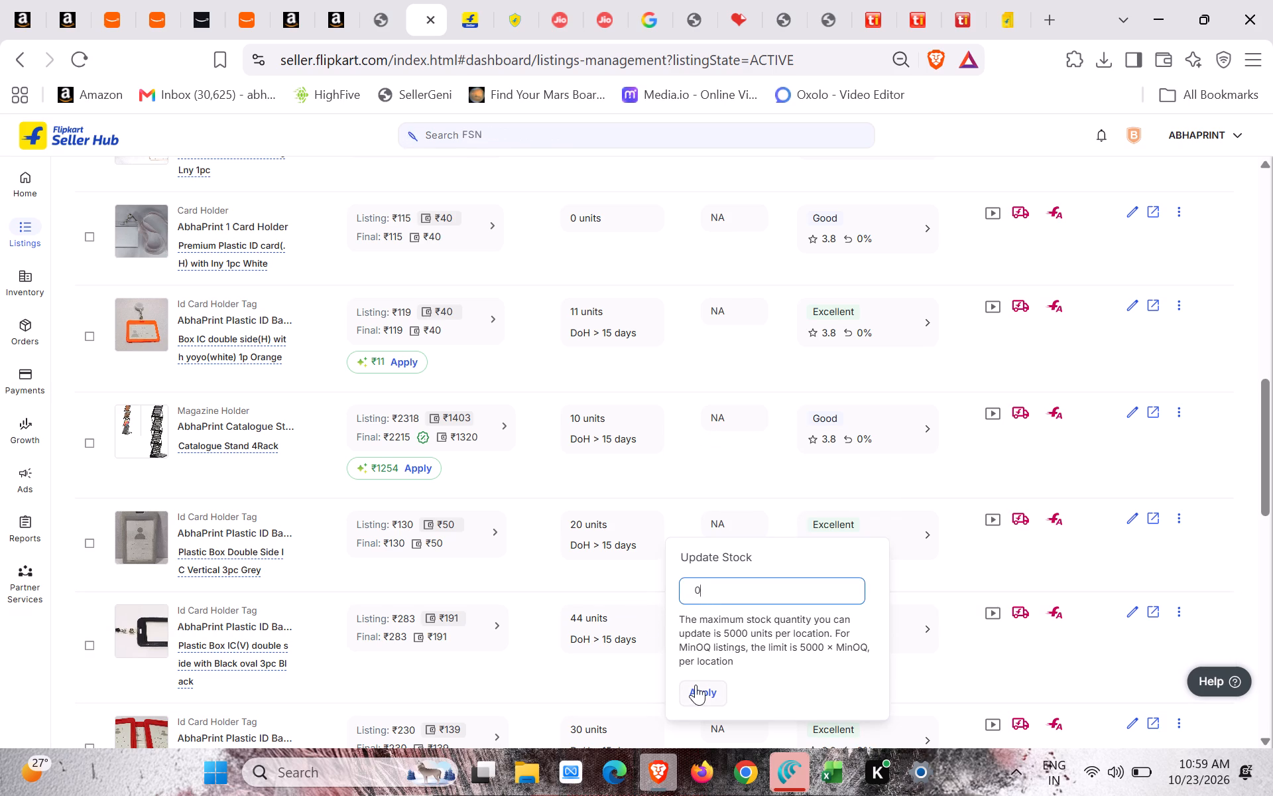
left_click(696, 685)
Set the stock of the Box IC&lny(purple) One Side(H) Gray 1p listing to 0 again and apply it.
scroll(562, 587, "down", 2)
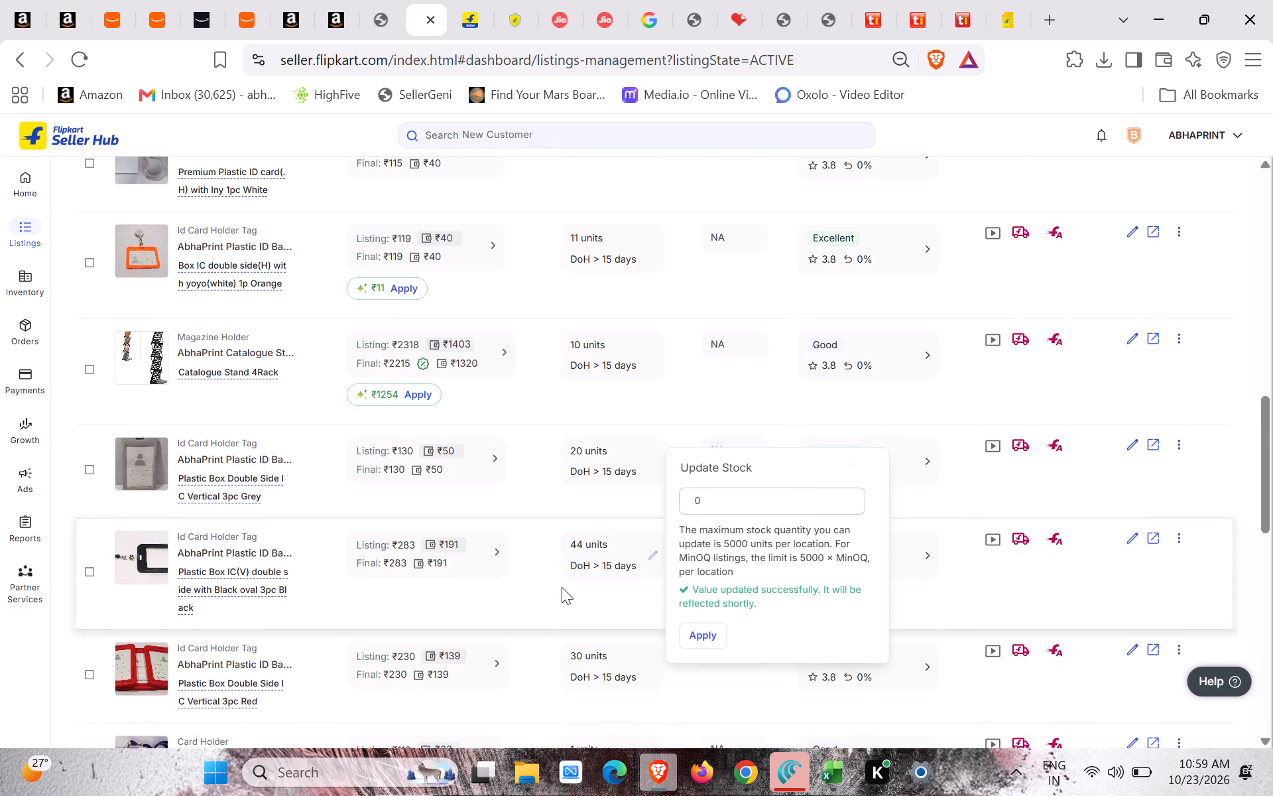
scroll(562, 587, "down", 2)
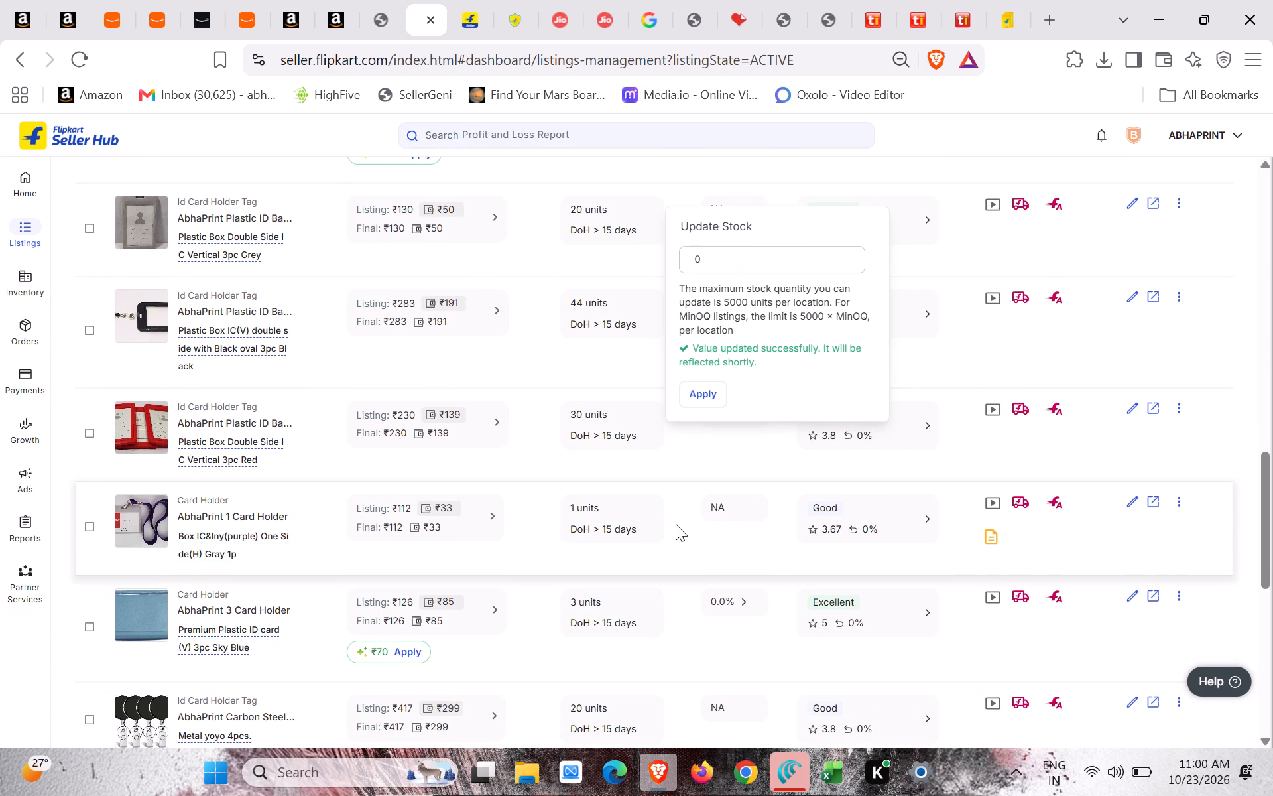
left_click(654, 517)
left_click(654, 517)
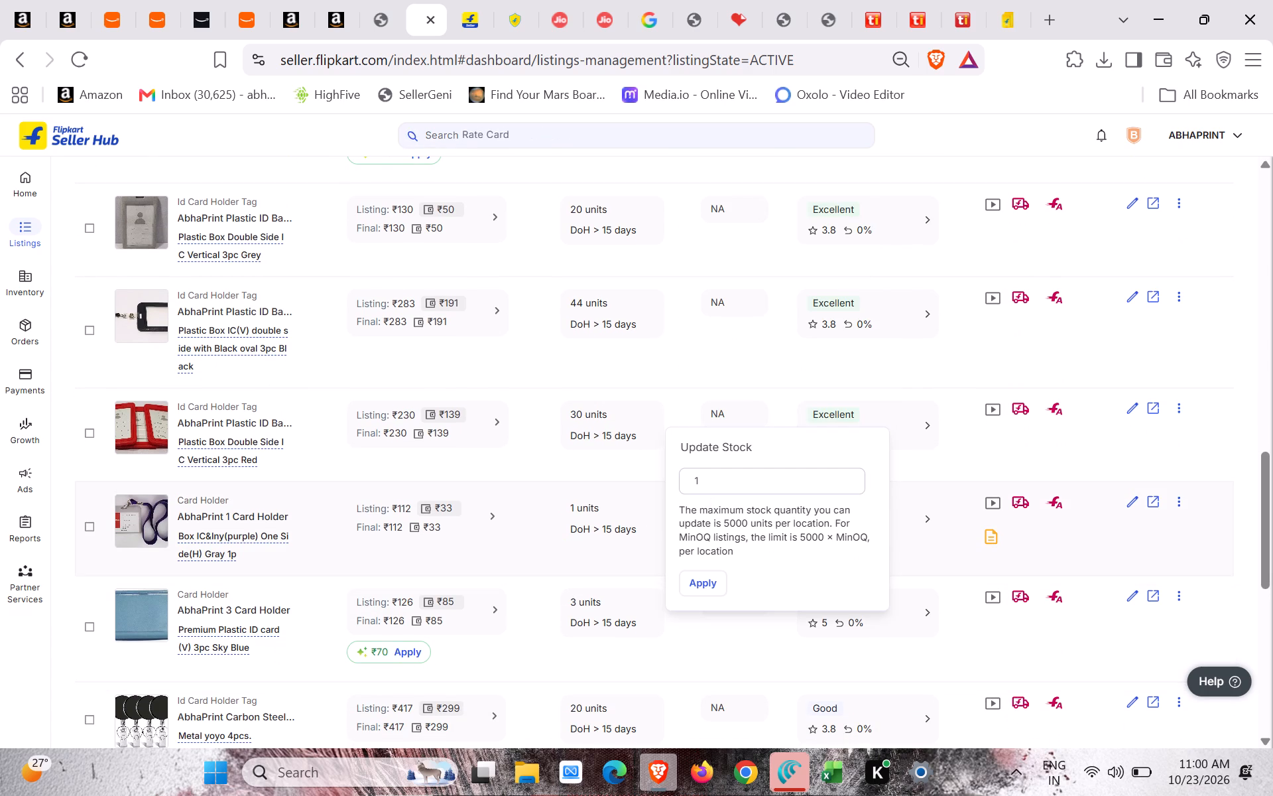
left_click_drag(705, 488, 654, 488)
key("0")
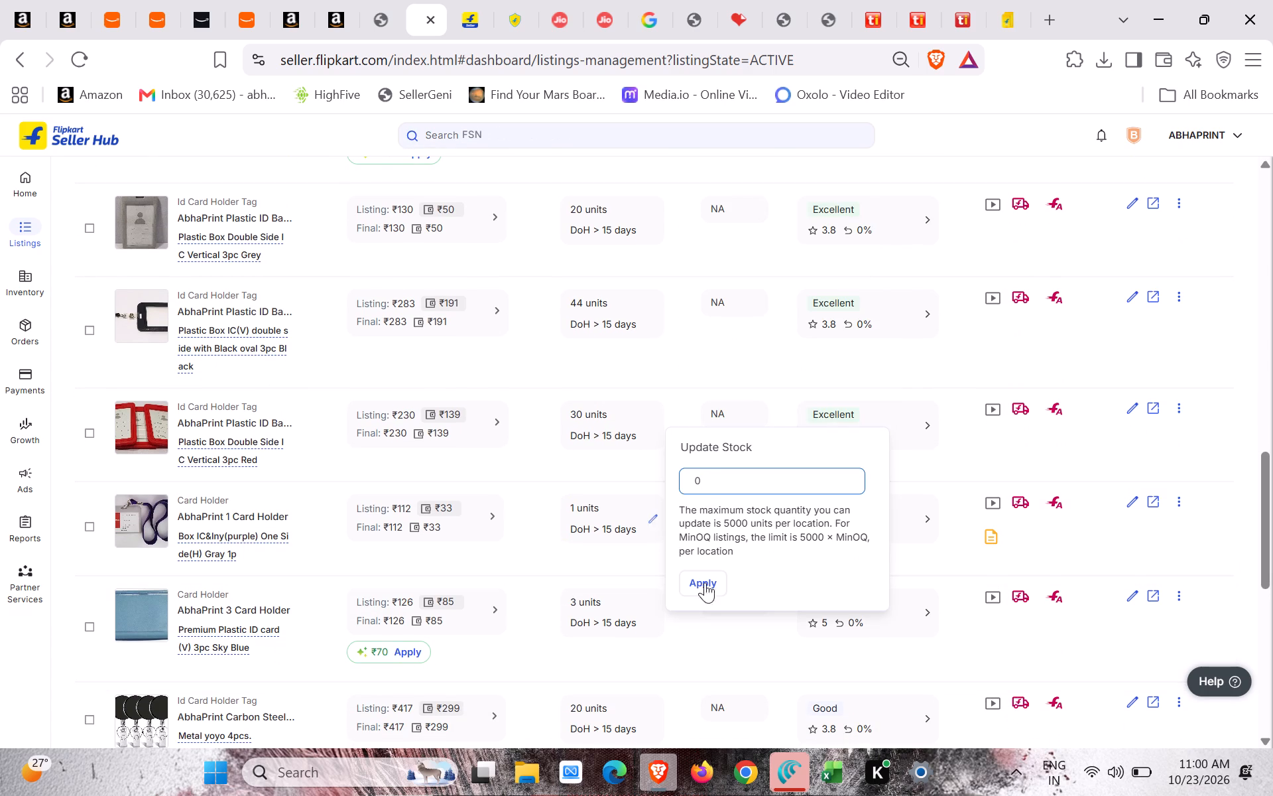
left_click(707, 588)
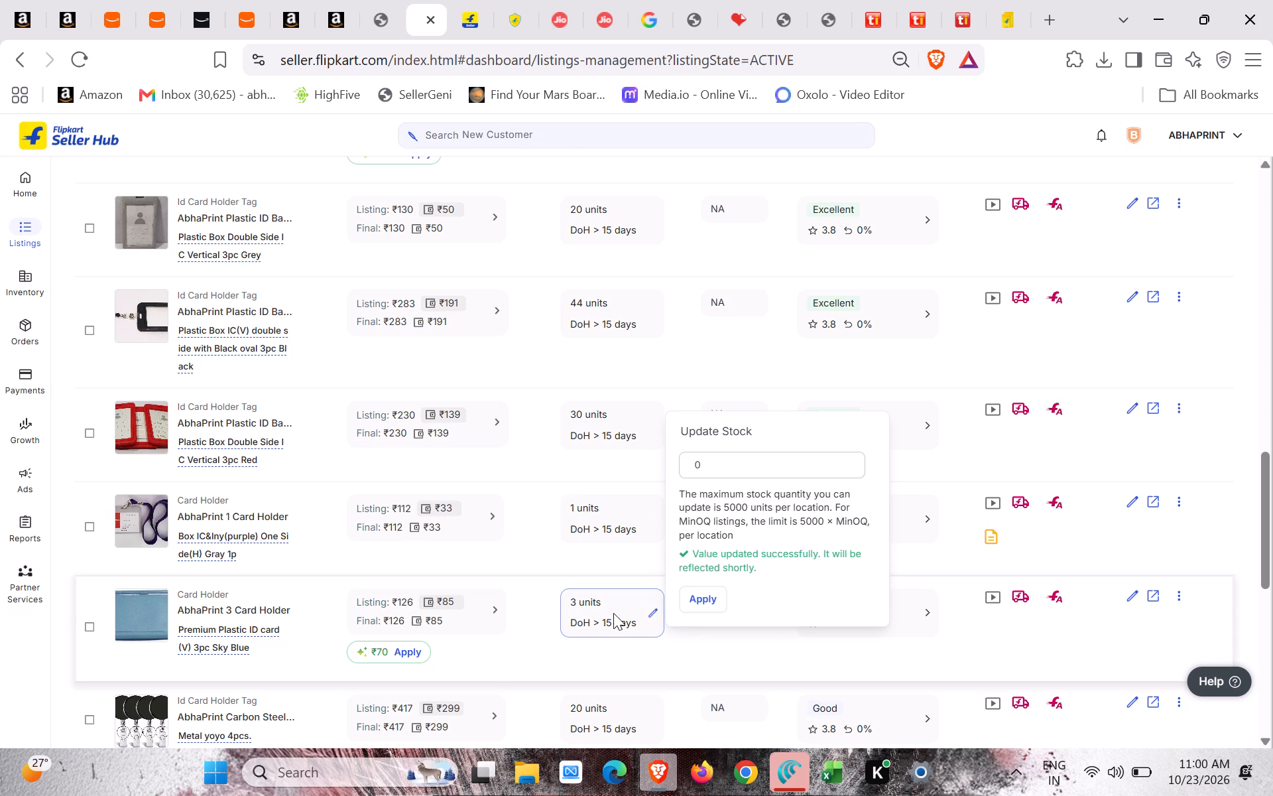
Set the stock of the Premium Plastic ID card (V) 3pc Sky Blue listing to 0 and apply it.
left_click(651, 612)
left_click(651, 612)
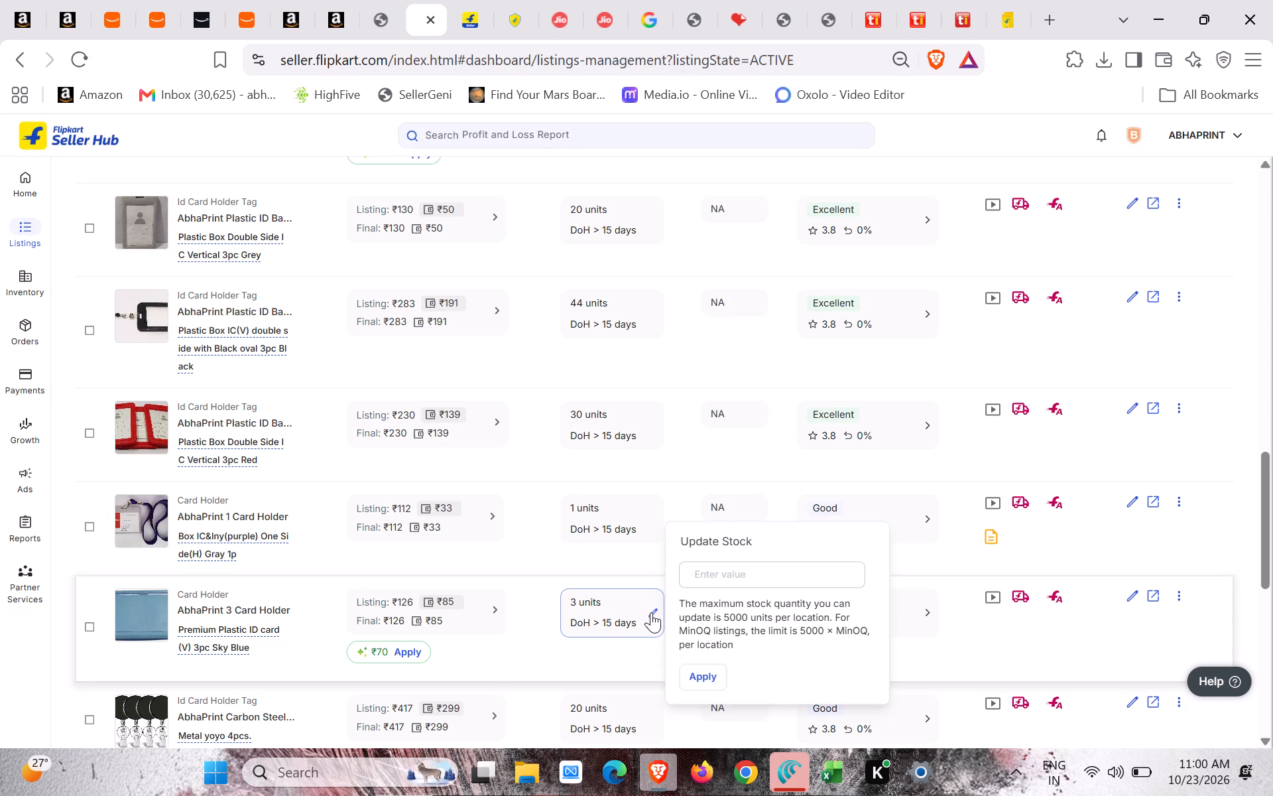
left_click_drag(705, 578, 658, 582)
key("0")
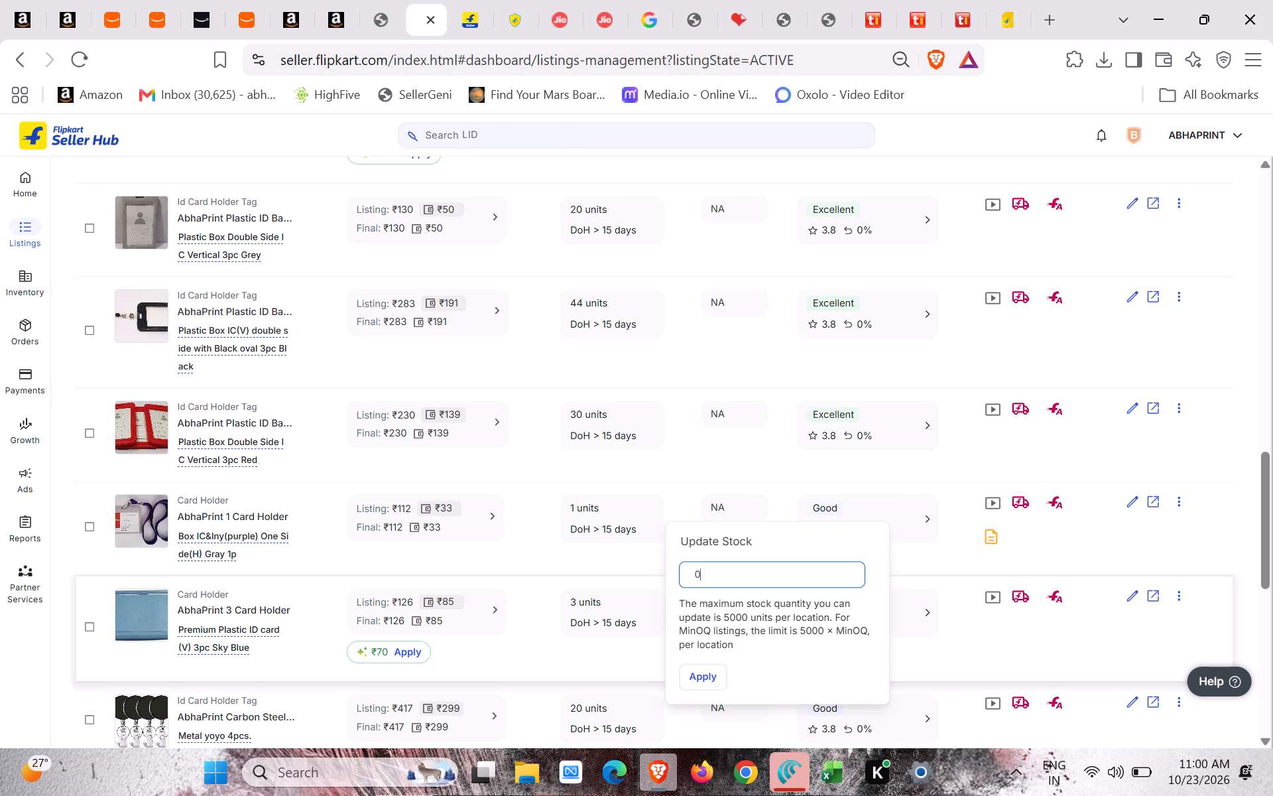
left_click(717, 677)
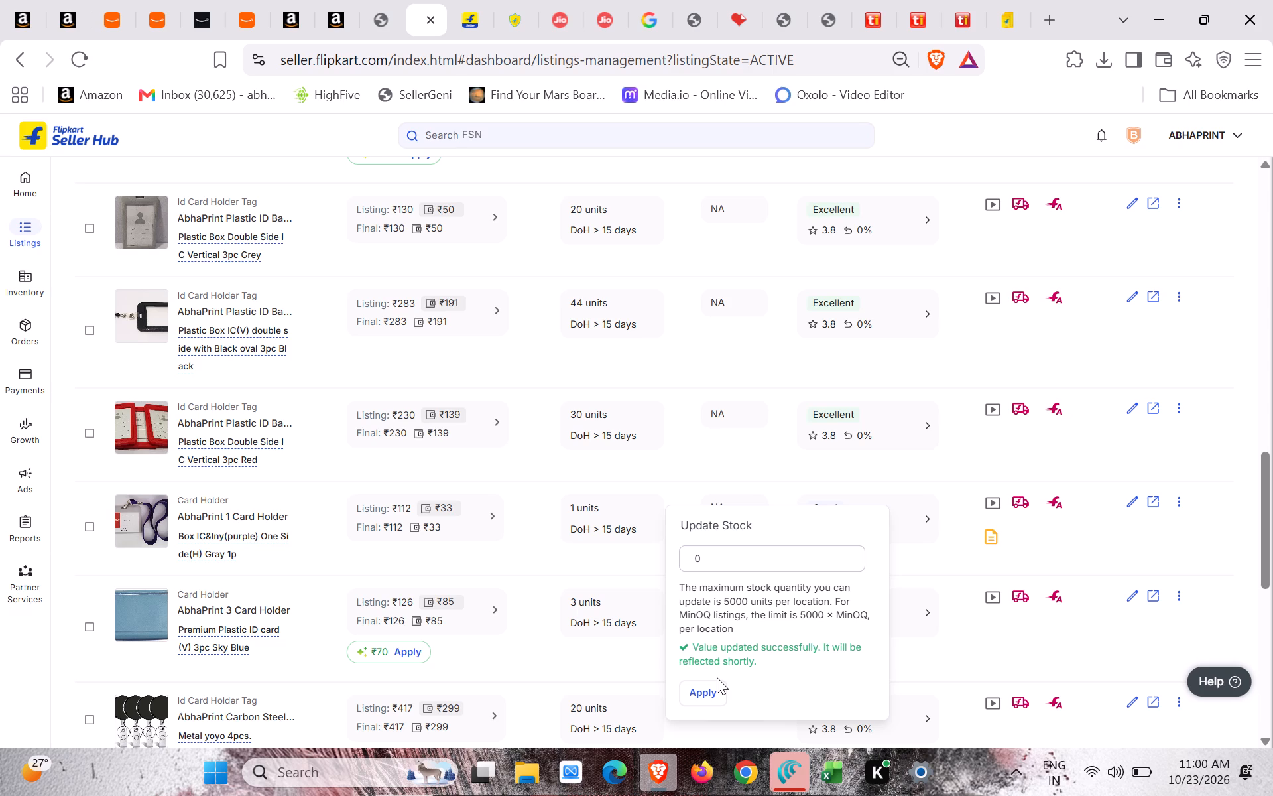
Set the stock of the Metal yoyo 4pcs. listing to 0 and apply it.
scroll(559, 667, "down", 3)
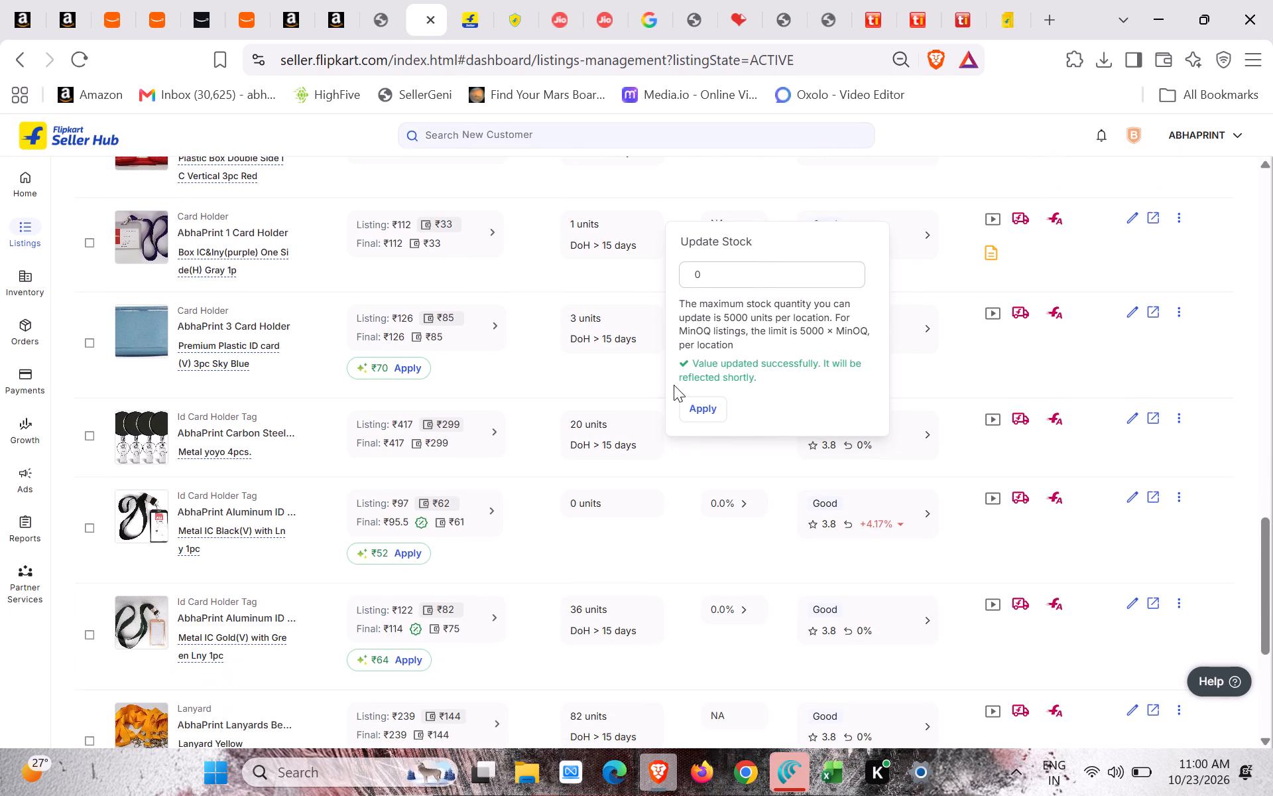
left_click(650, 431)
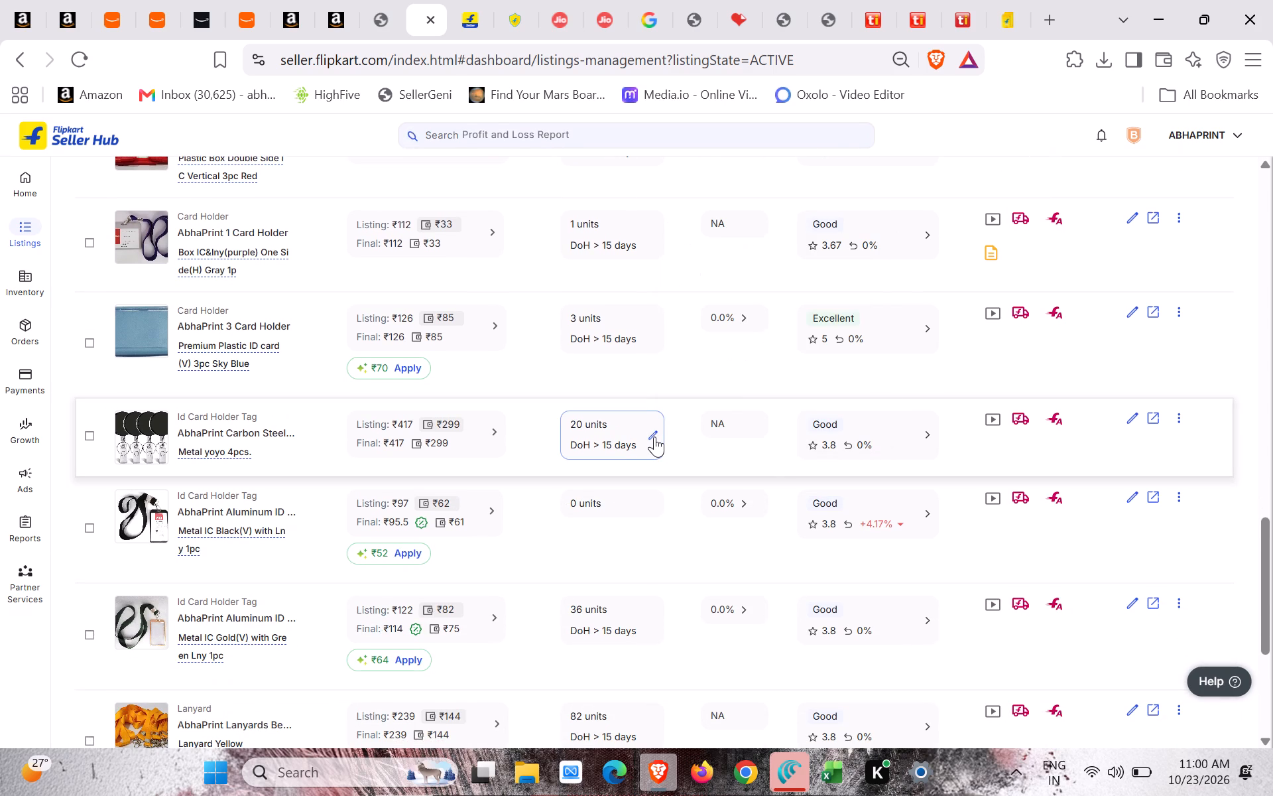
left_click(654, 436)
left_click_drag(716, 396, 664, 398)
key("0")
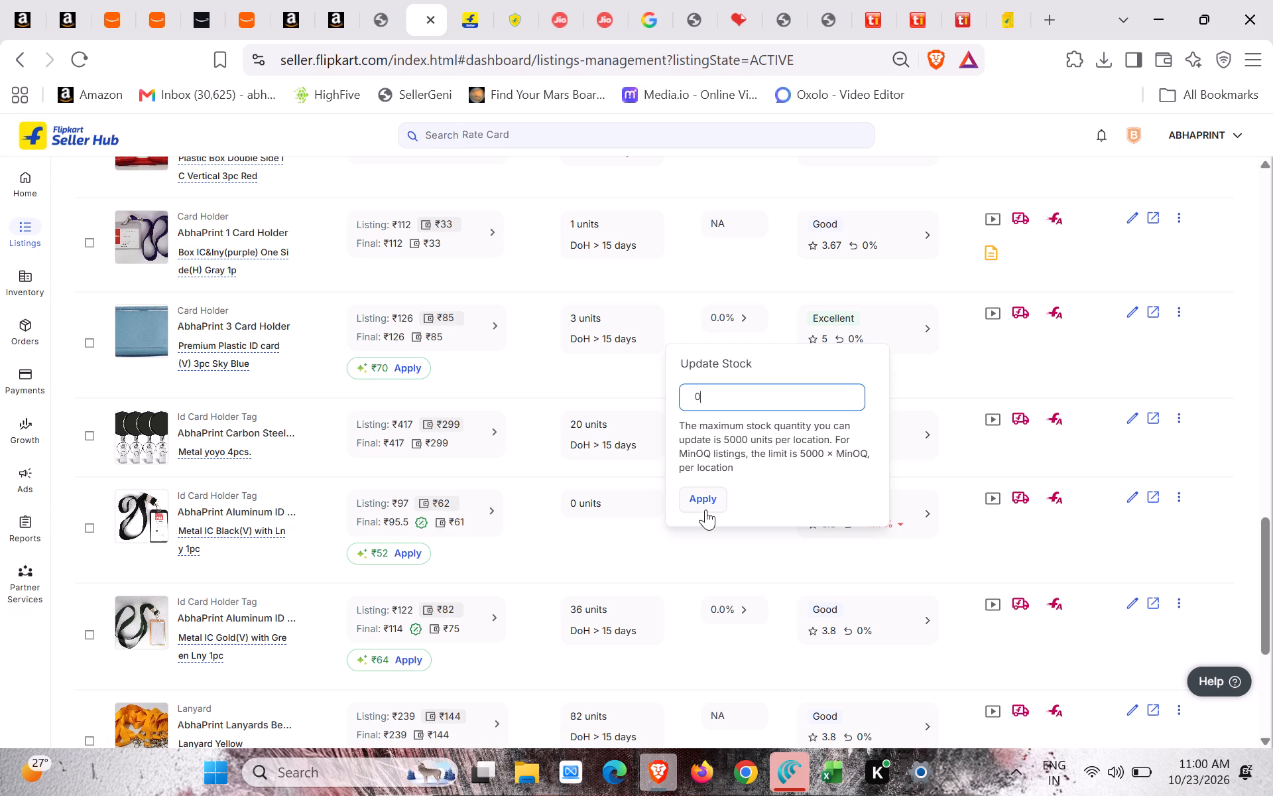
left_click(705, 509)
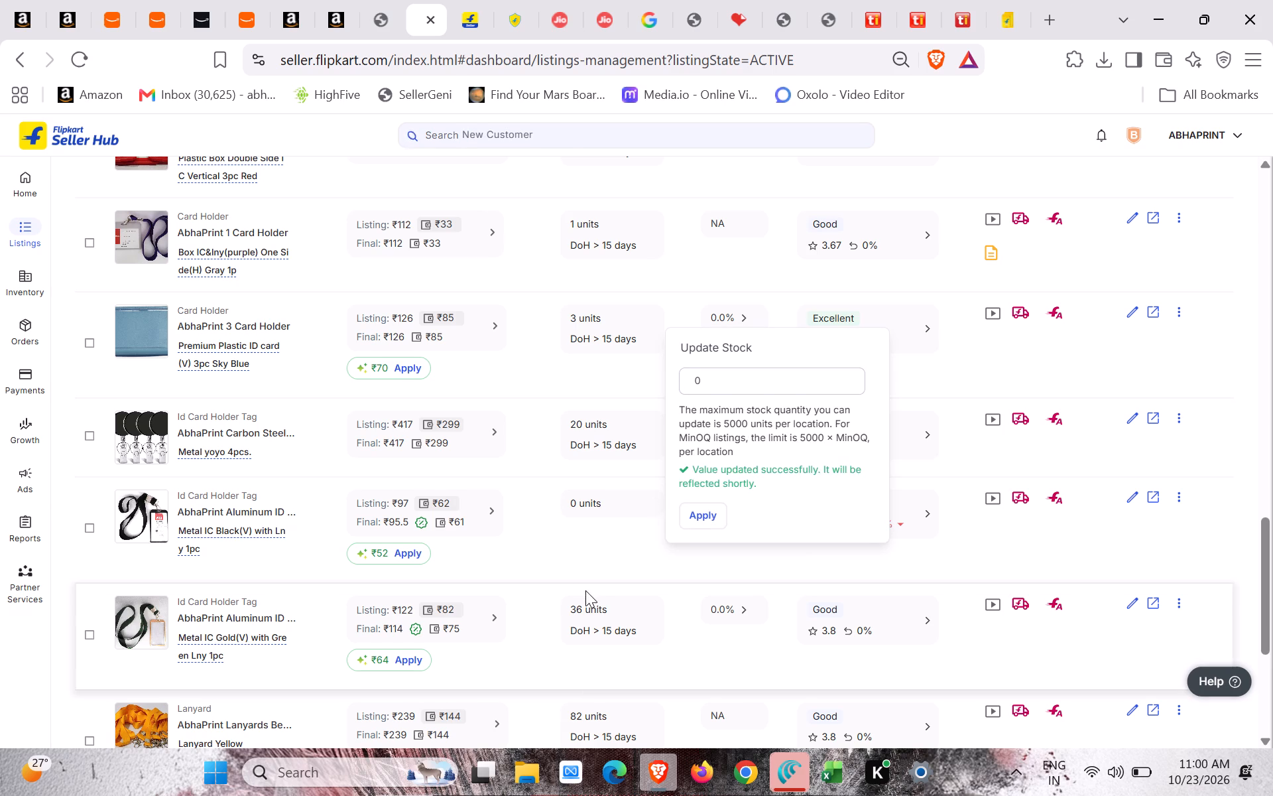
Set the stock of the Metal IC Gold(V) with Green Lny 1pc listing to 0 and apply it.
scroll(585, 590, "down", 1)
left_click(650, 587)
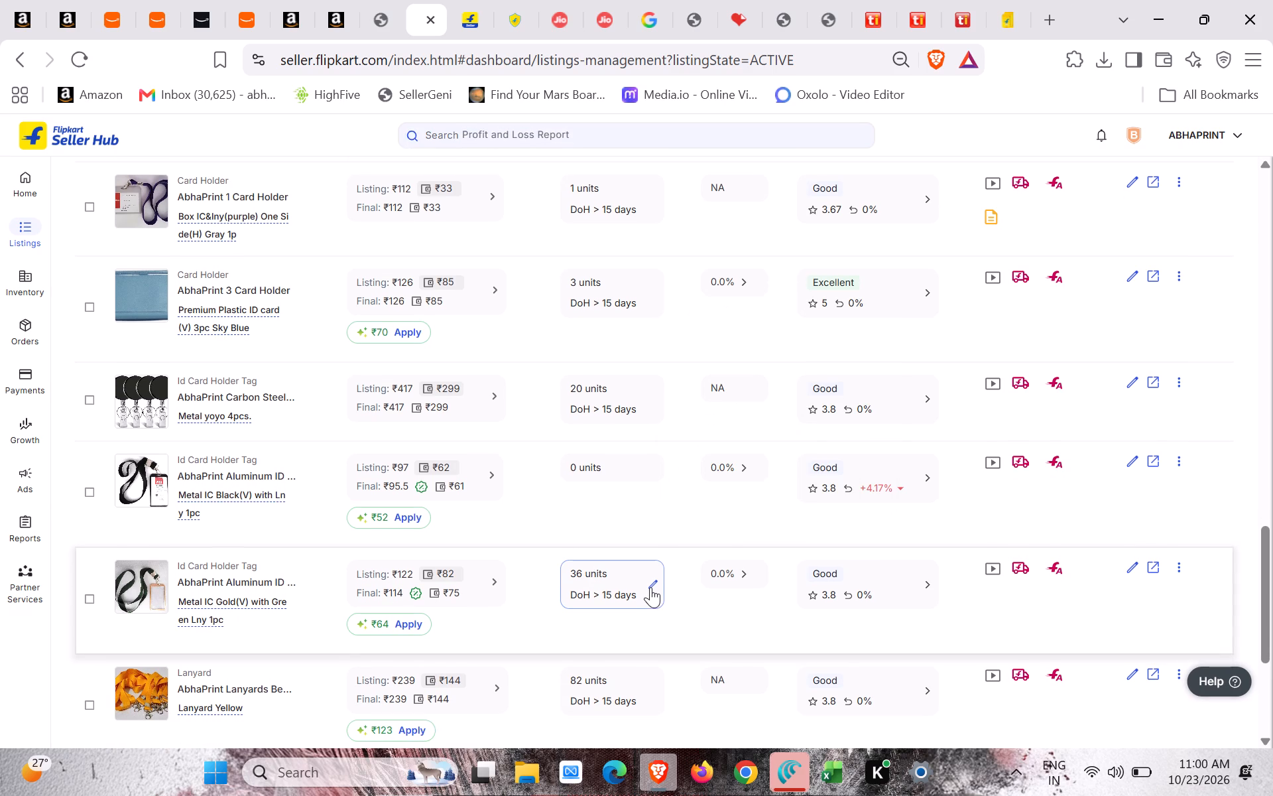
left_click(650, 587)
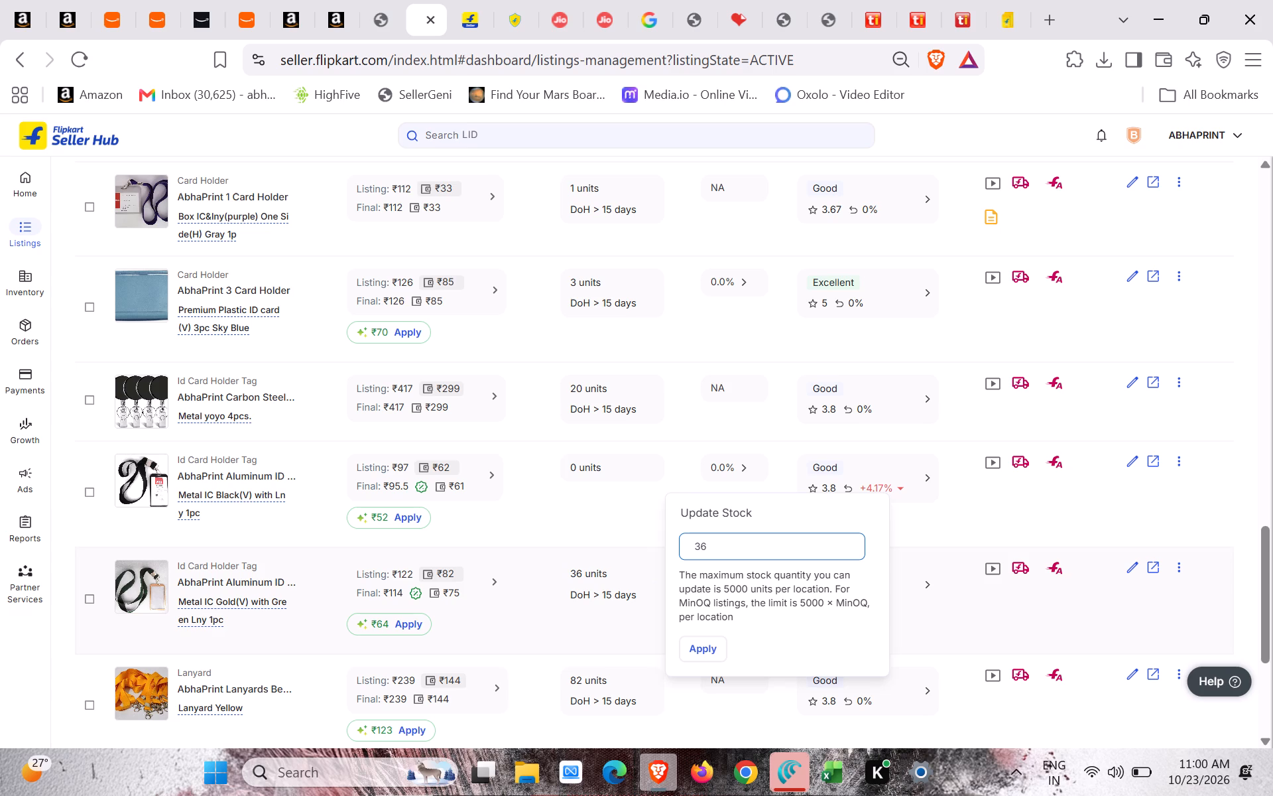
left_click_drag(717, 545, 643, 555)
key("0")
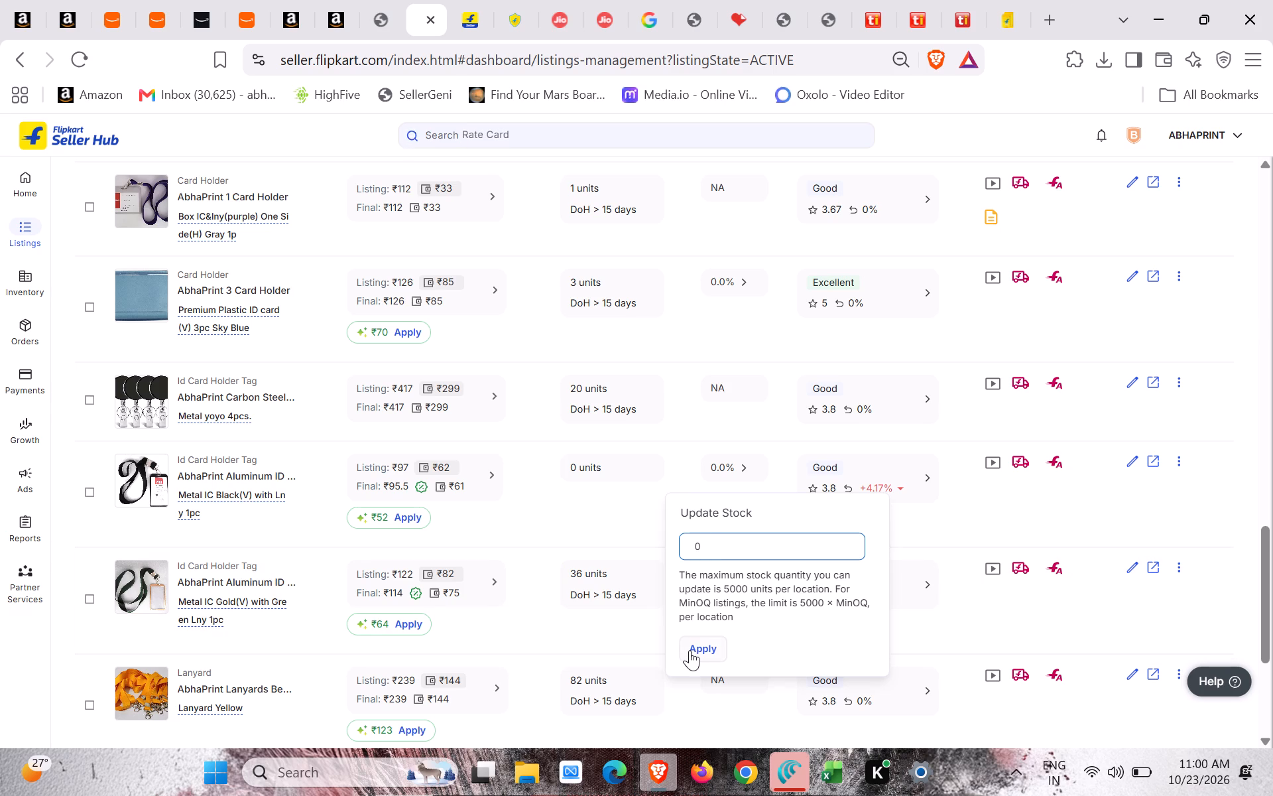
left_click(690, 650)
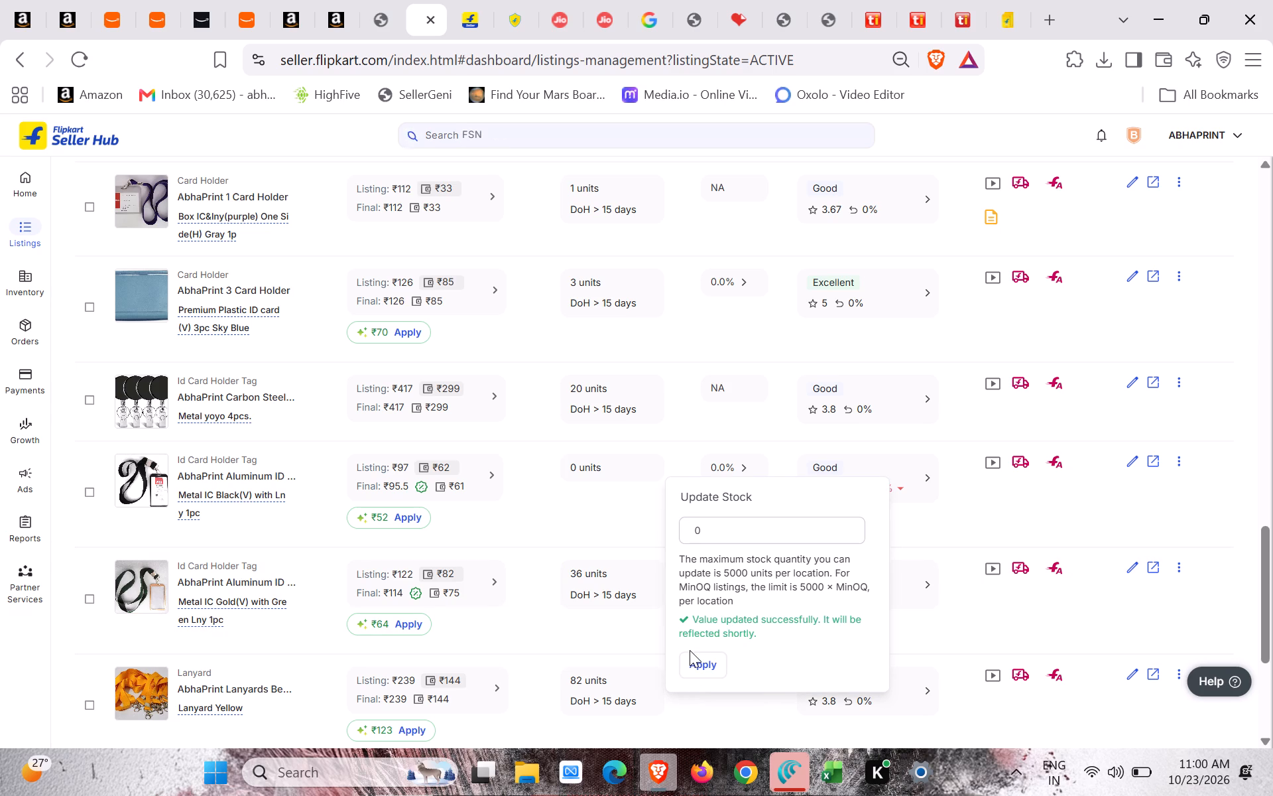
Set the stock of the Lanyard Yellow listing to 0 and apply it.
scroll(540, 584, "down", 1)
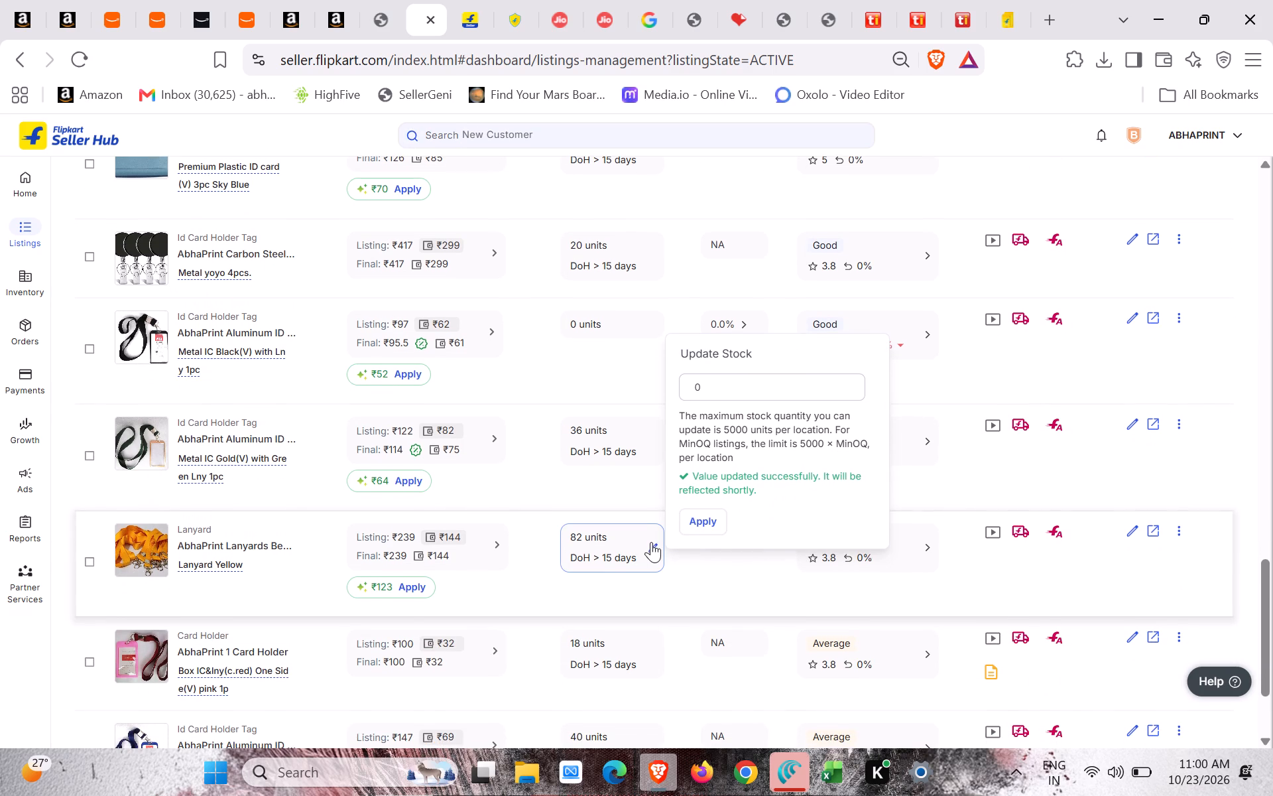
left_click(652, 546)
left_click(652, 546)
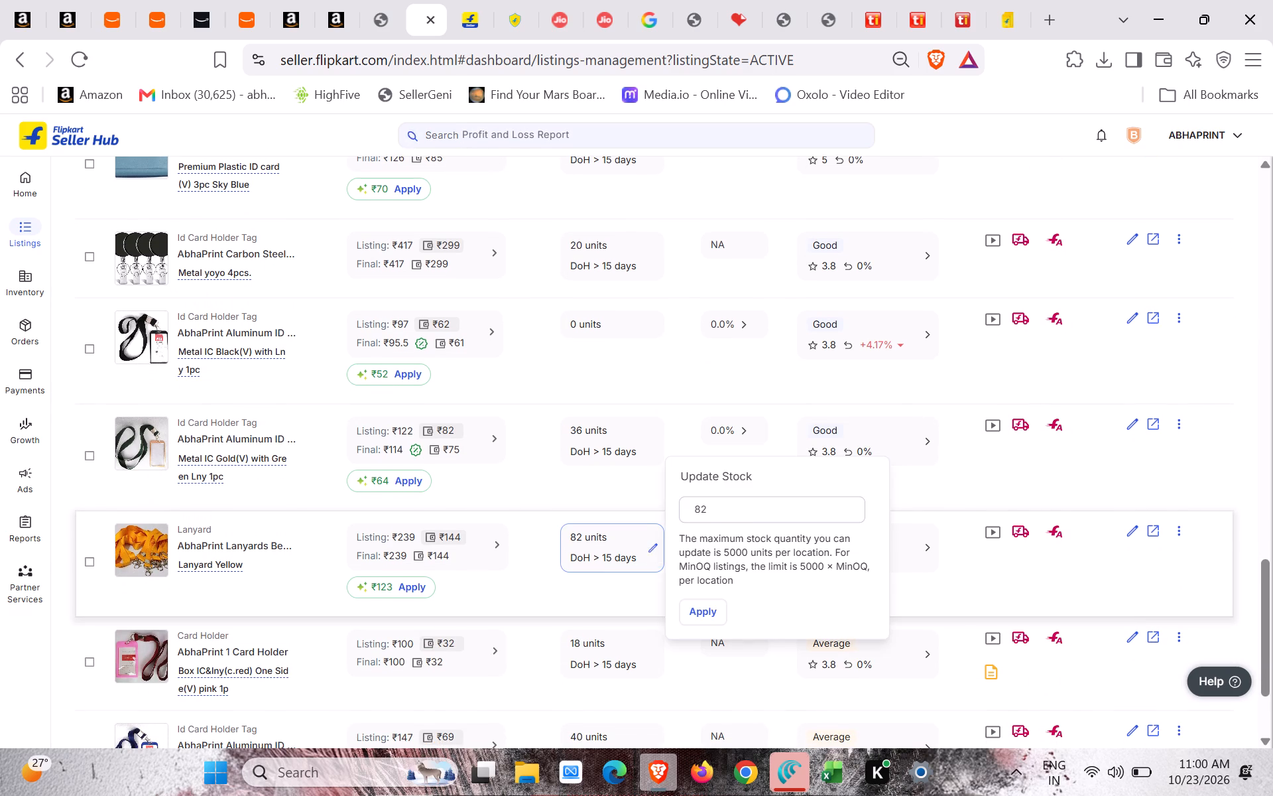
left_click_drag(734, 507, 636, 511)
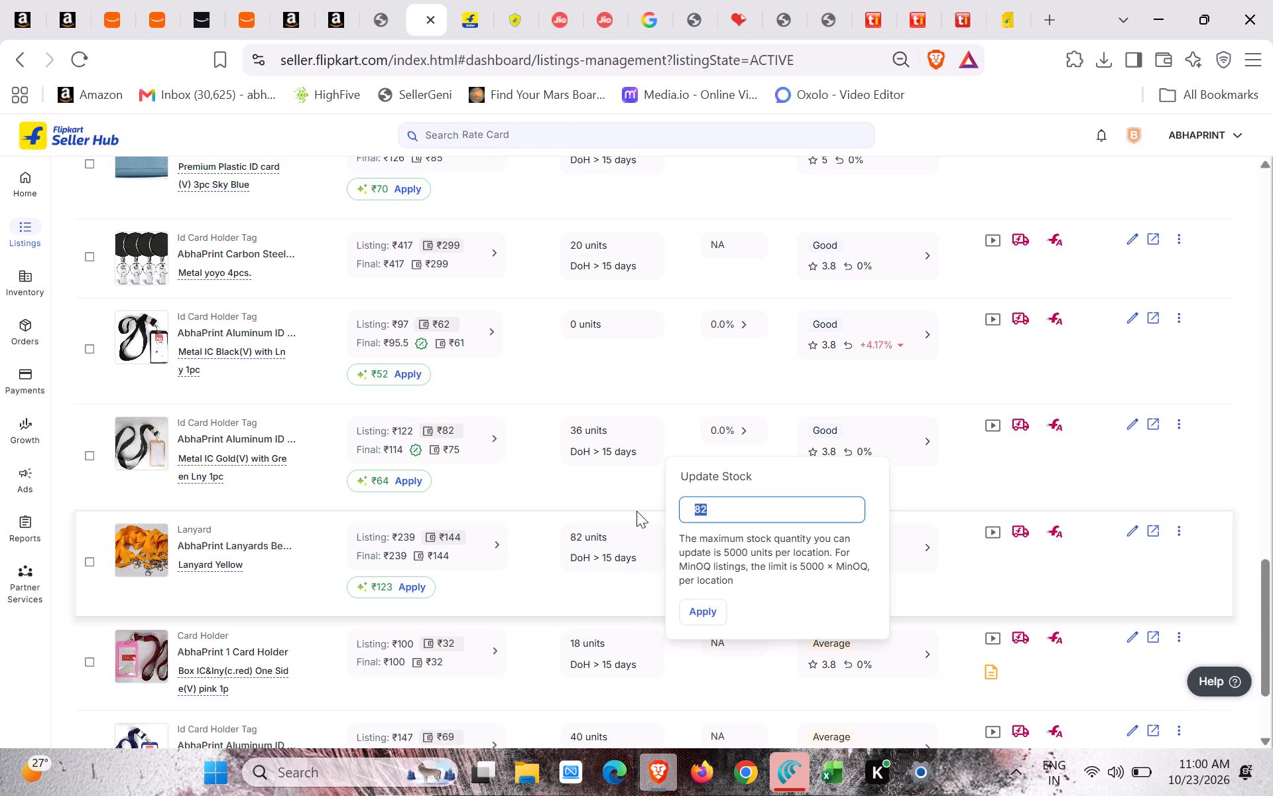
key("0")
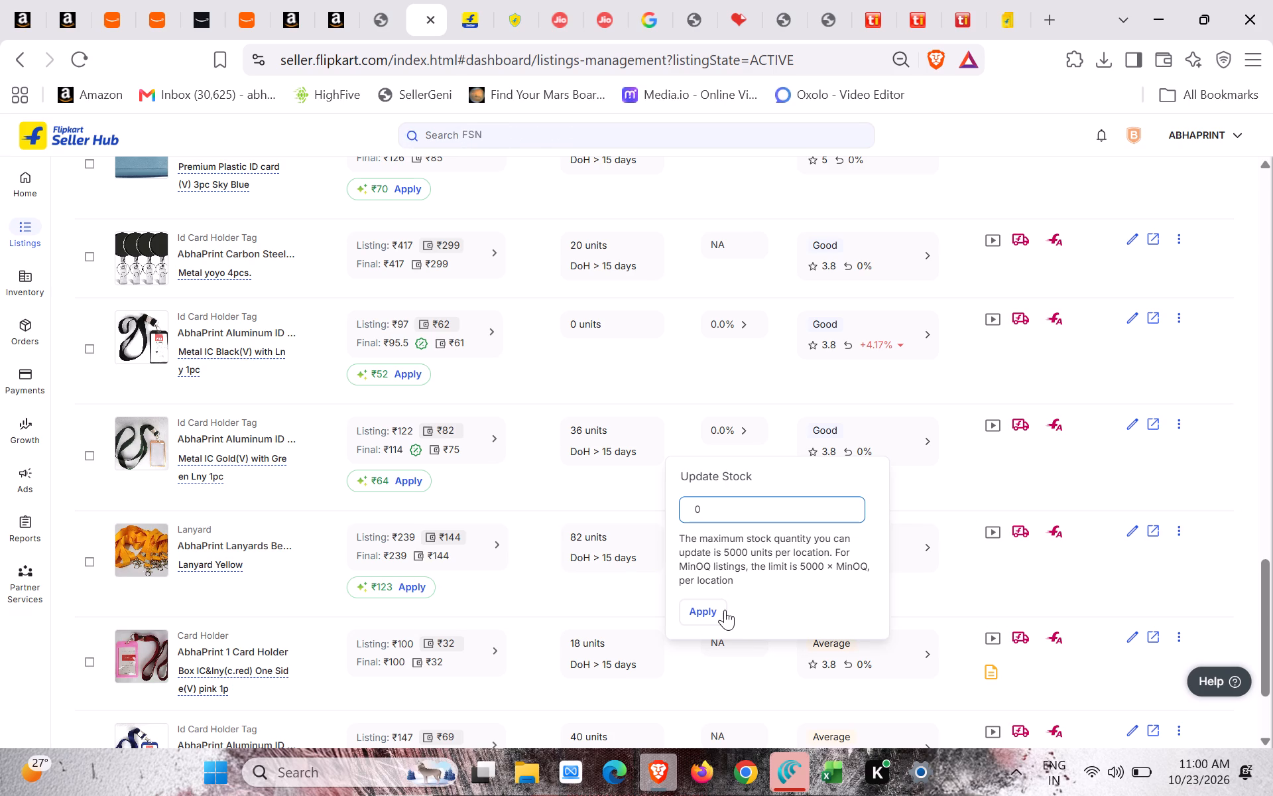
left_click(721, 608)
Set the stock of the Box IC&lny(c.red) One Side(V) pink 1p listing to 0 and apply it.
scroll(572, 603, "down", 2)
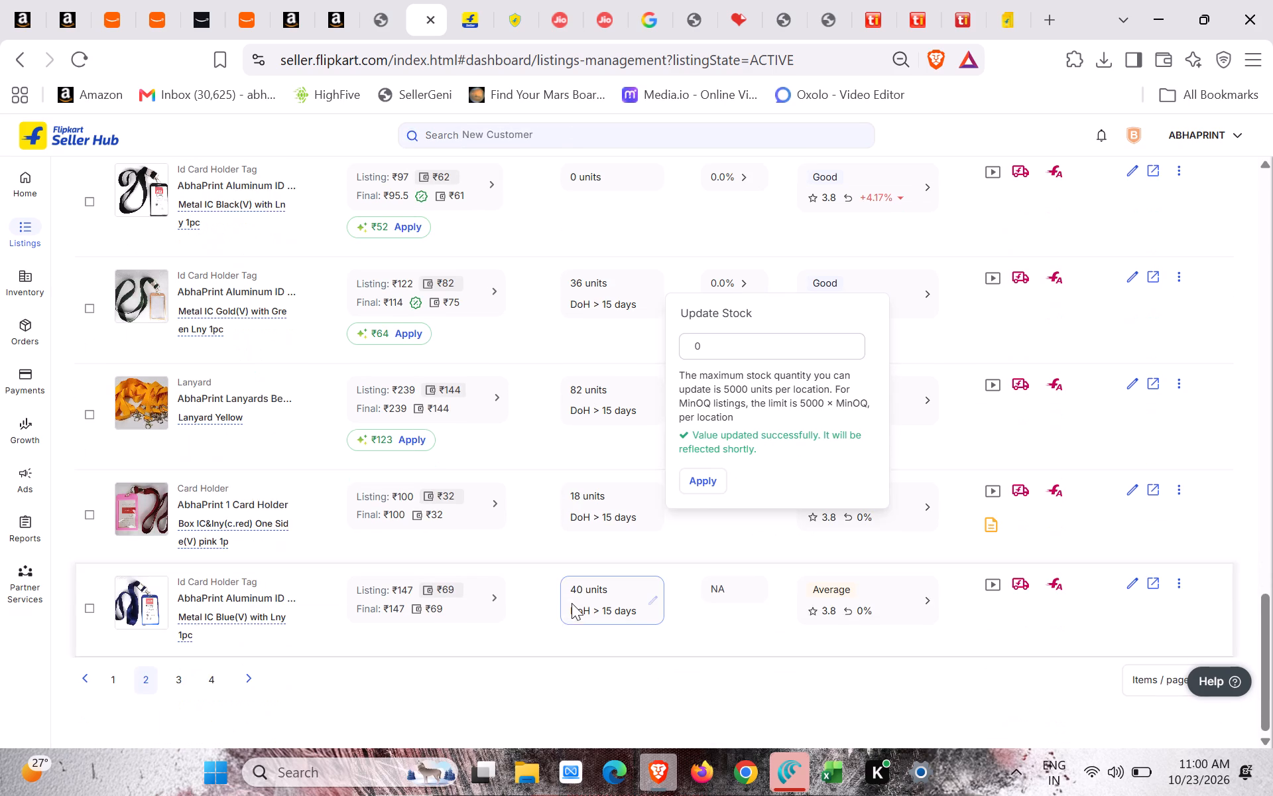
left_click(650, 503)
left_click(650, 503)
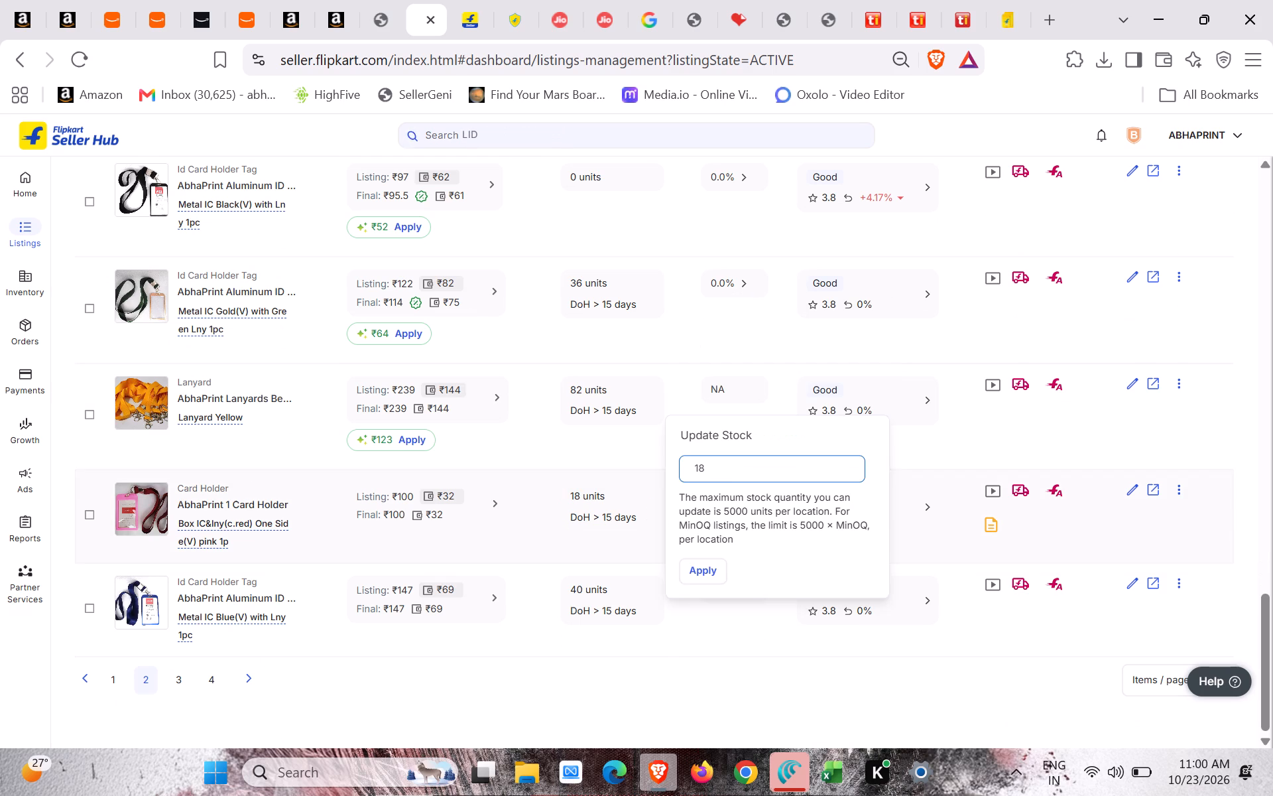
left_click_drag(729, 468, 650, 474)
key("0")
left_click(715, 568)
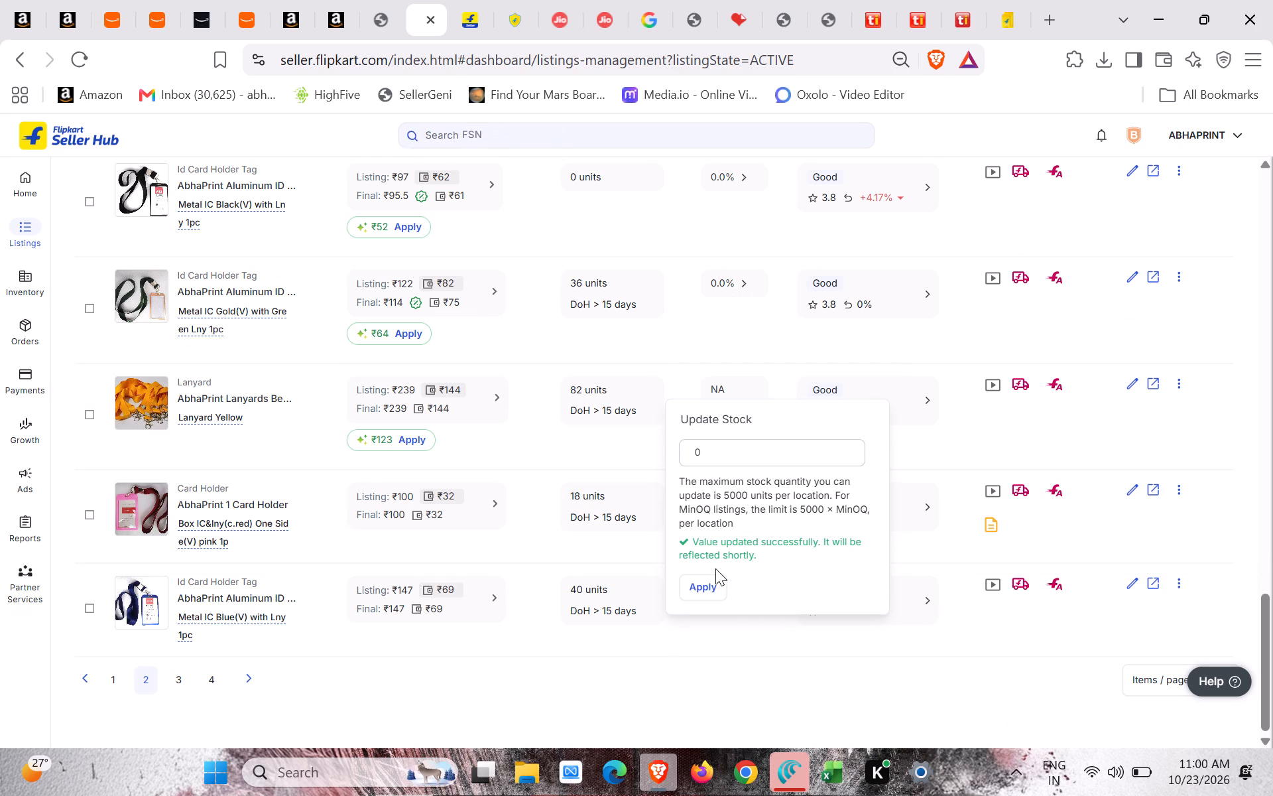
Set the stock of the Metal IC Blue(V) with Lny 1pc listing to 0 and apply it.
left_click(653, 600)
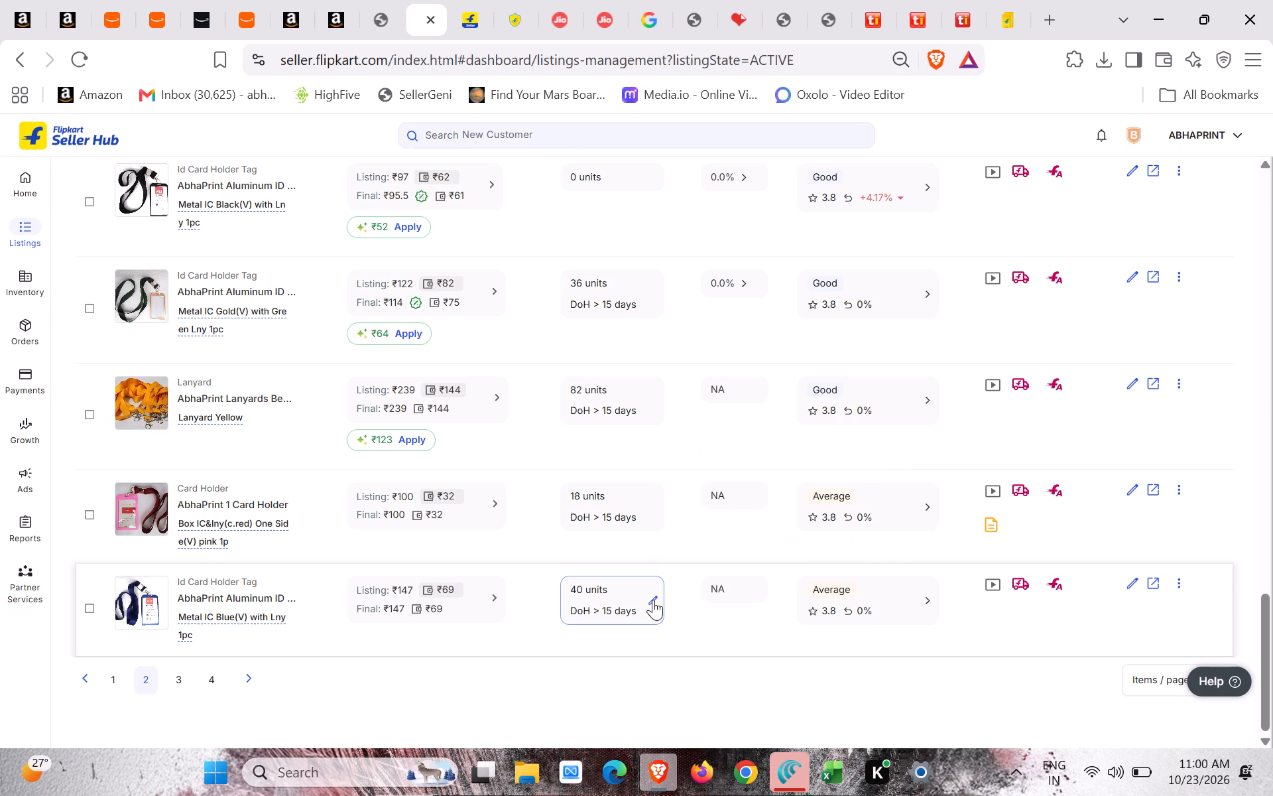
left_click(653, 600)
left_click_drag(719, 568, 631, 568)
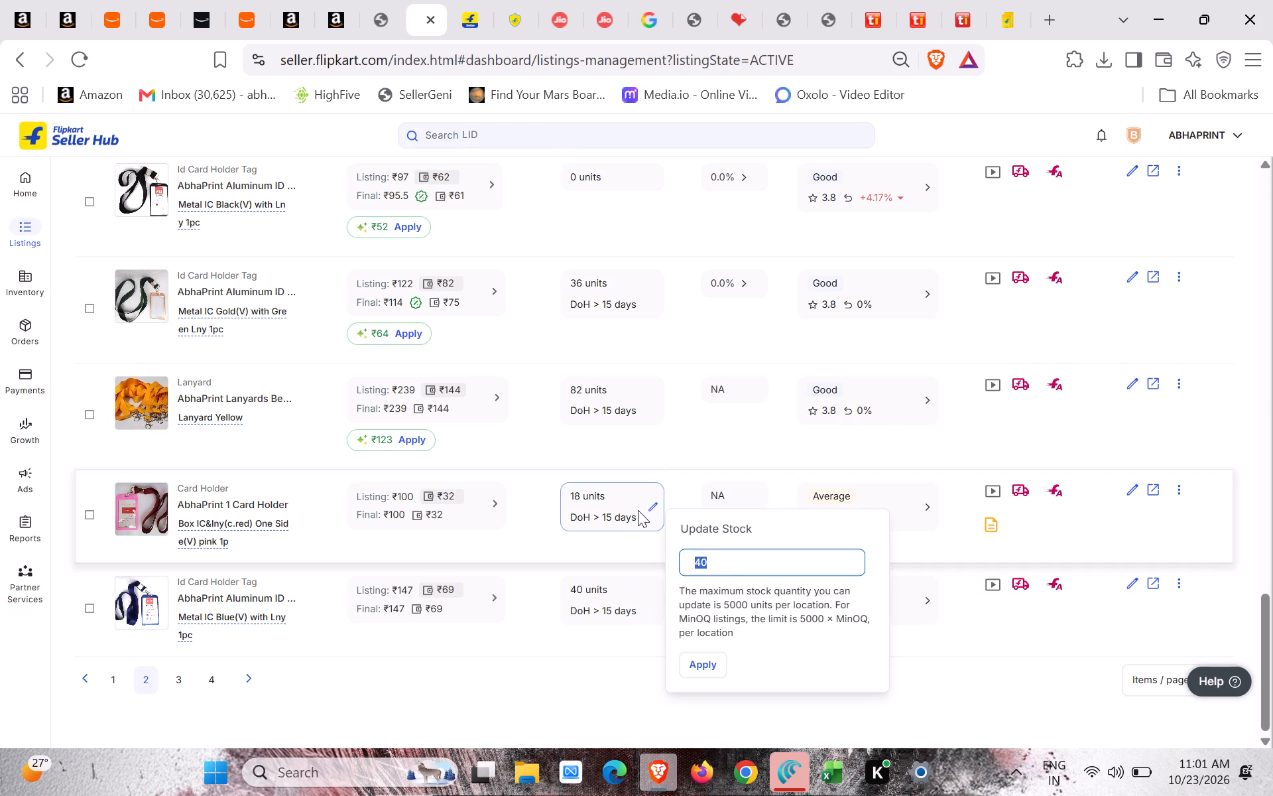
key("0")
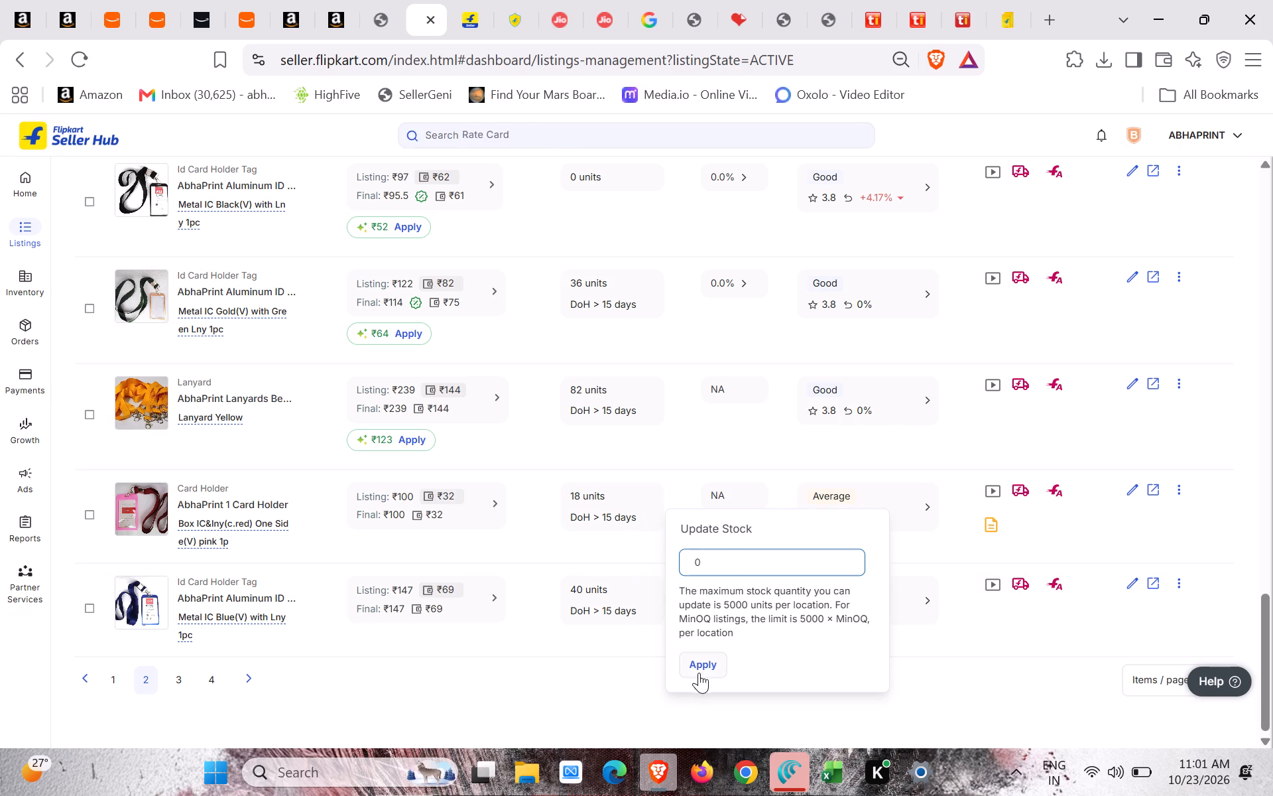
left_click(704, 667)
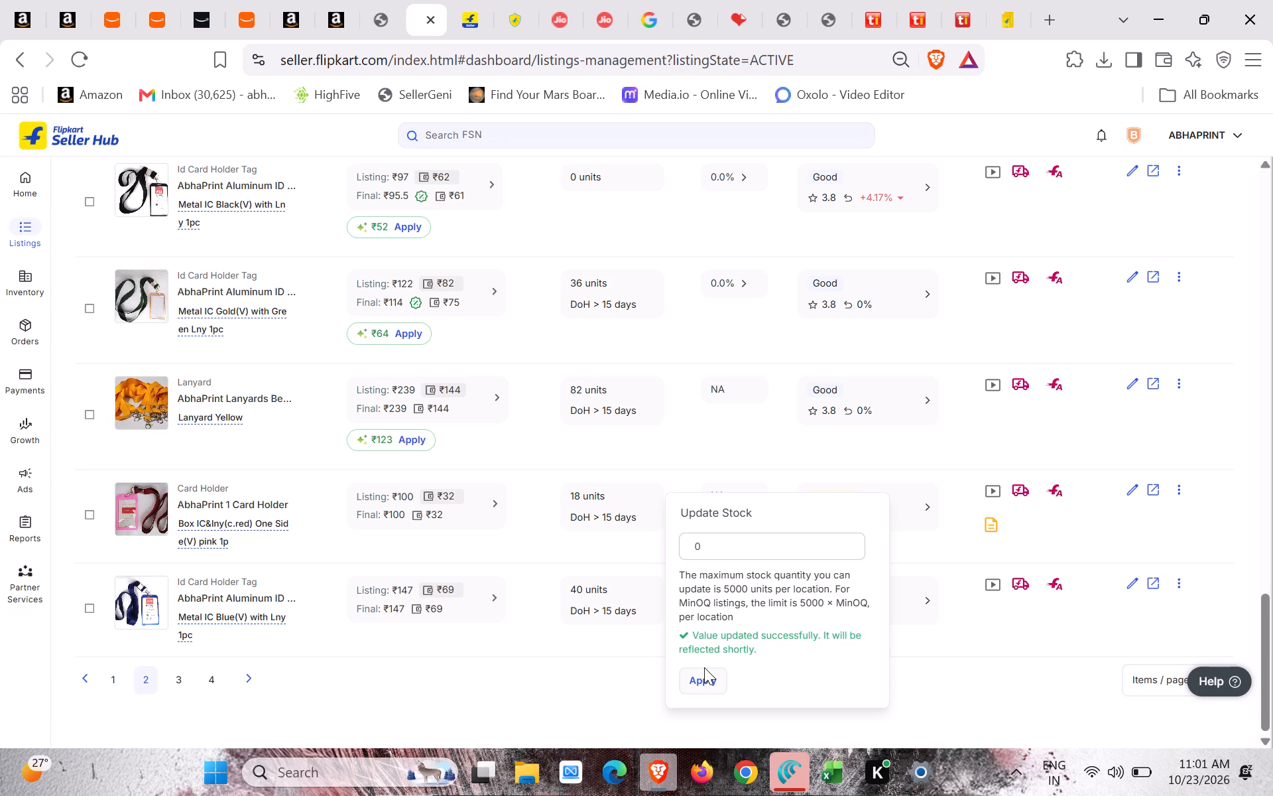
On page 3 of the active listings, set the stock of the Metal ID Silver(H) with White Lny 1pc listing to 0 and apply it.
scroll(663, 483, "down", 2)
left_click(180, 683)
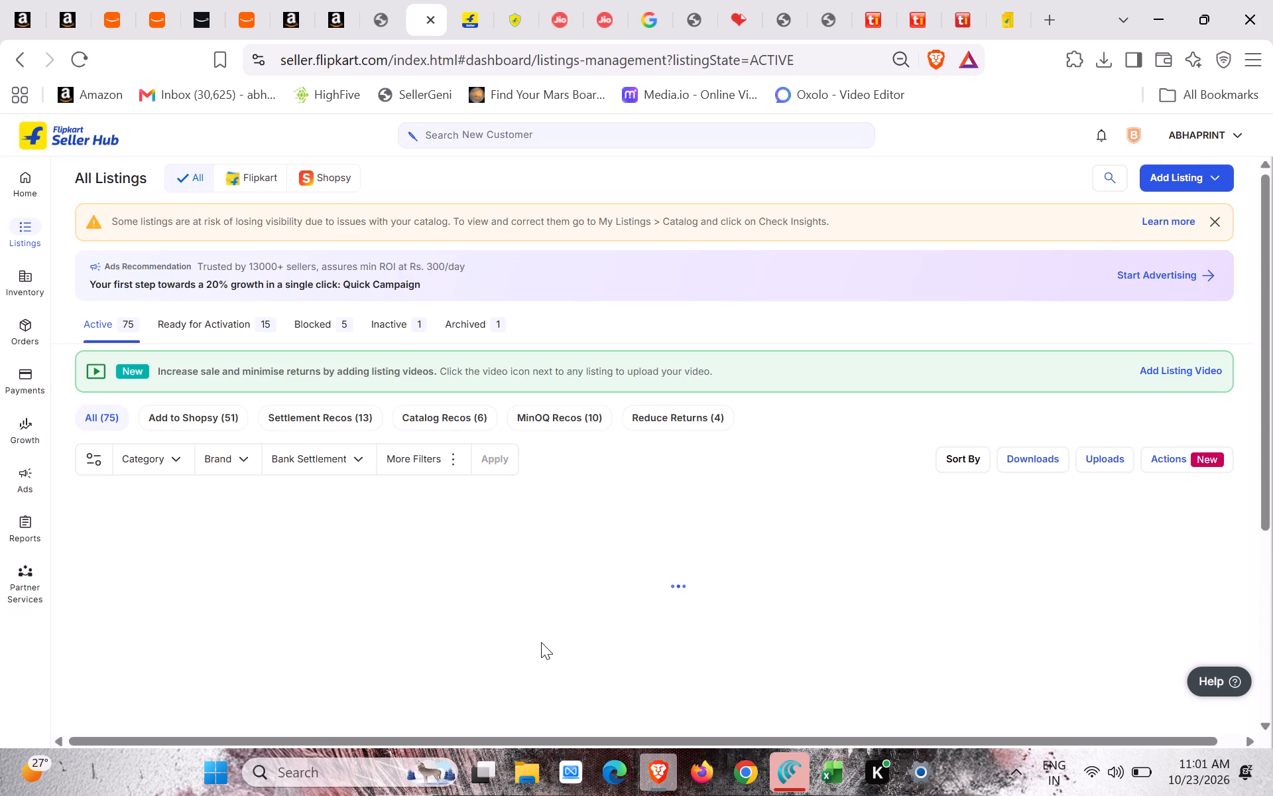
scroll(694, 564, "down", 2)
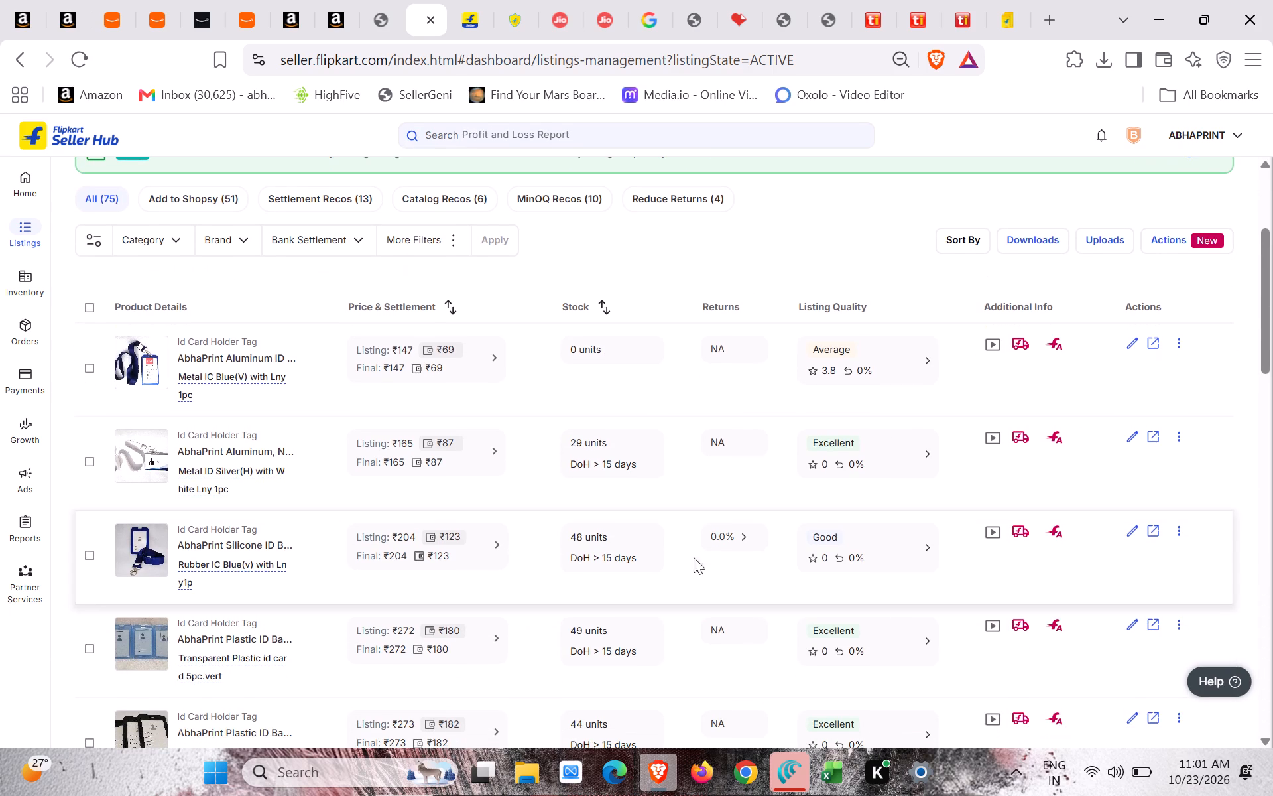
left_click(650, 456)
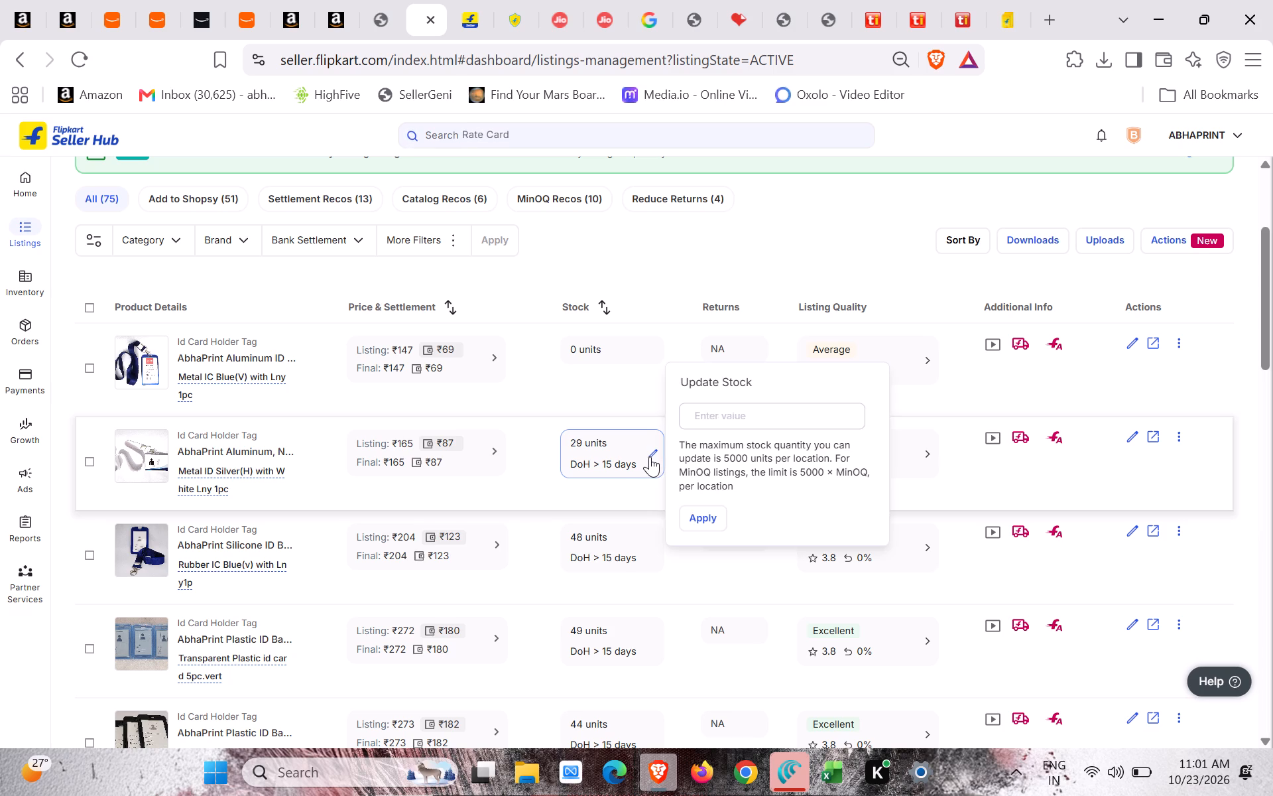
left_click_drag(721, 416, 643, 420)
key("0")
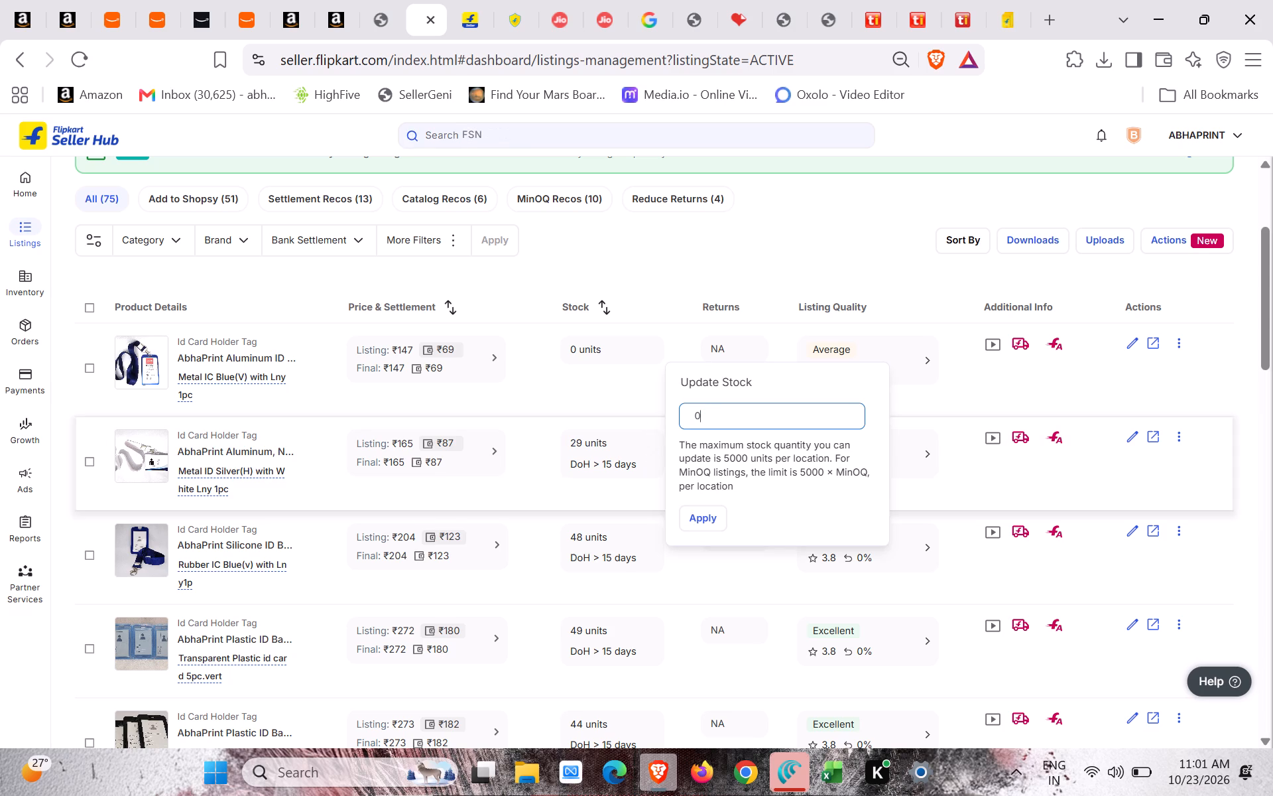
left_click(697, 509)
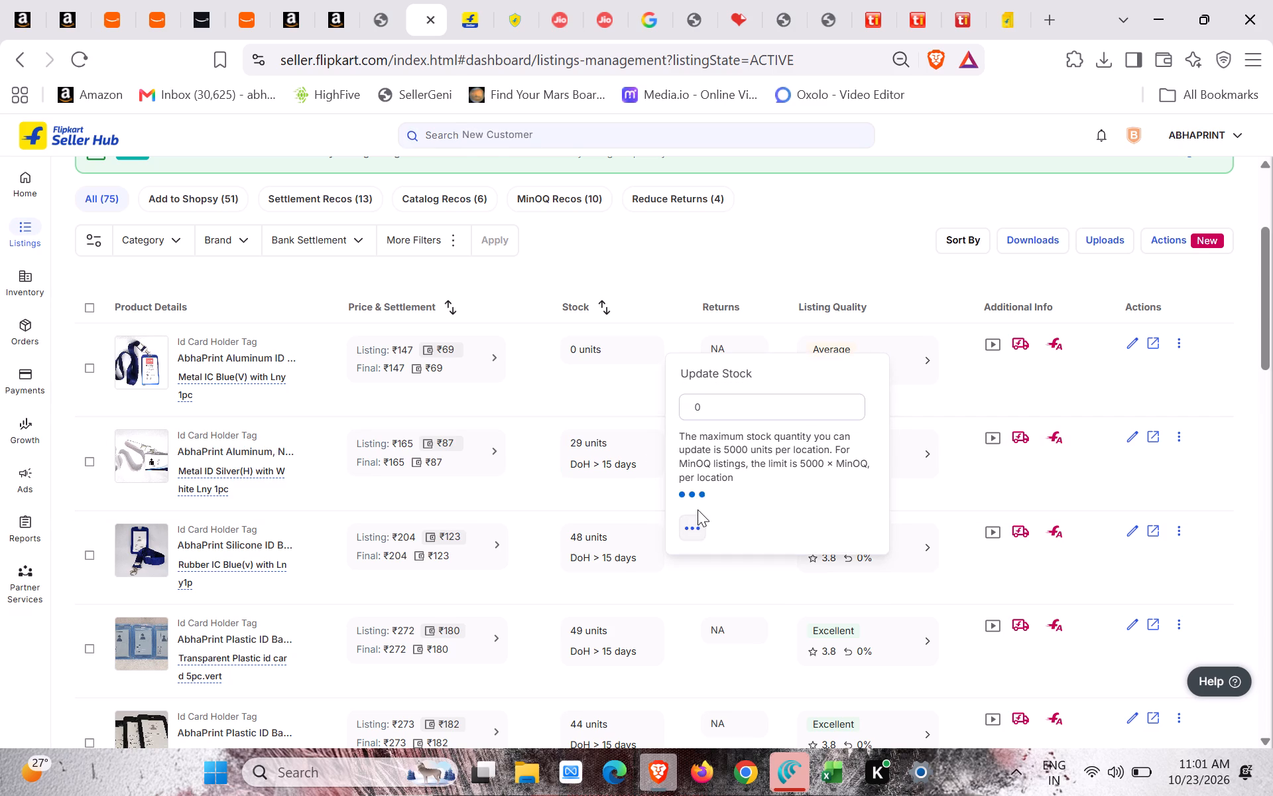
Set the stock of the Rubber IC Blue(v) with Lny1p listing to 0 and apply it.
left_click(650, 546)
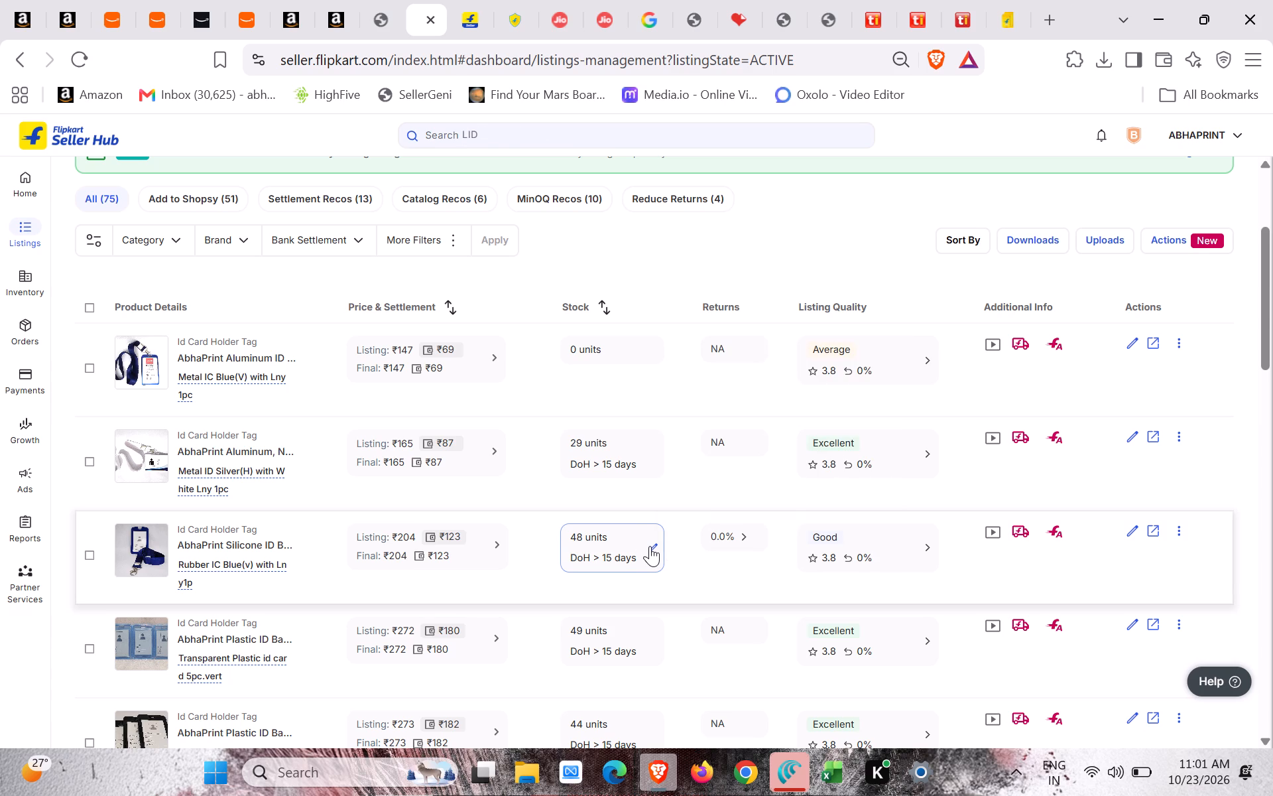
left_click(652, 550)
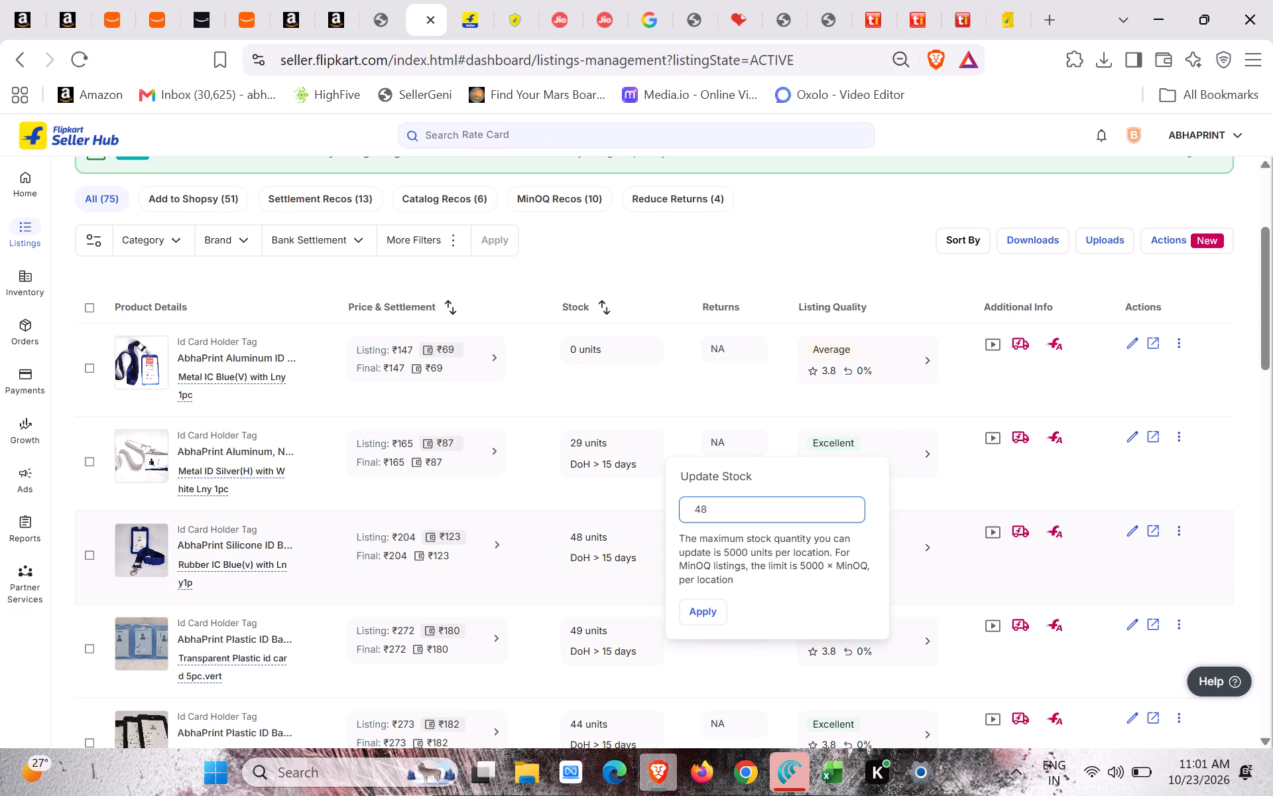
left_click_drag(725, 503, 642, 521)
key("0")
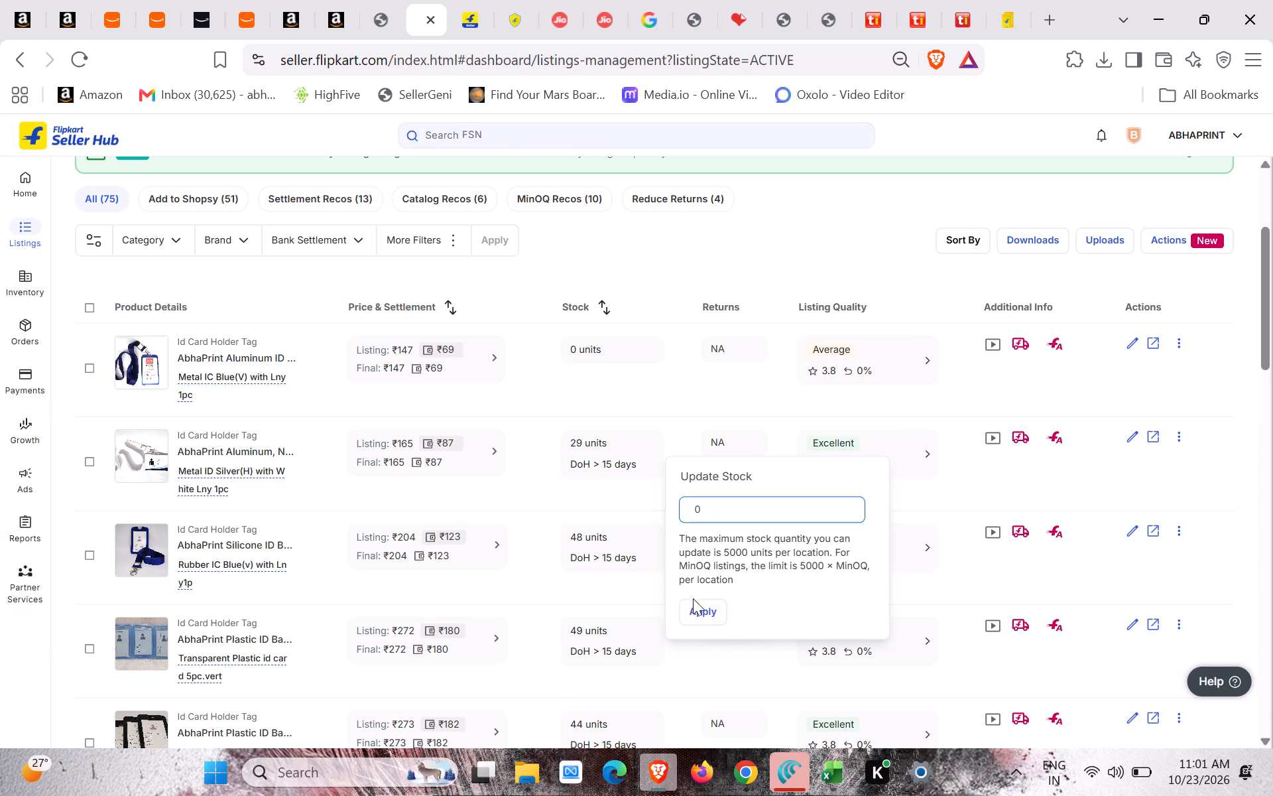
left_click(696, 606)
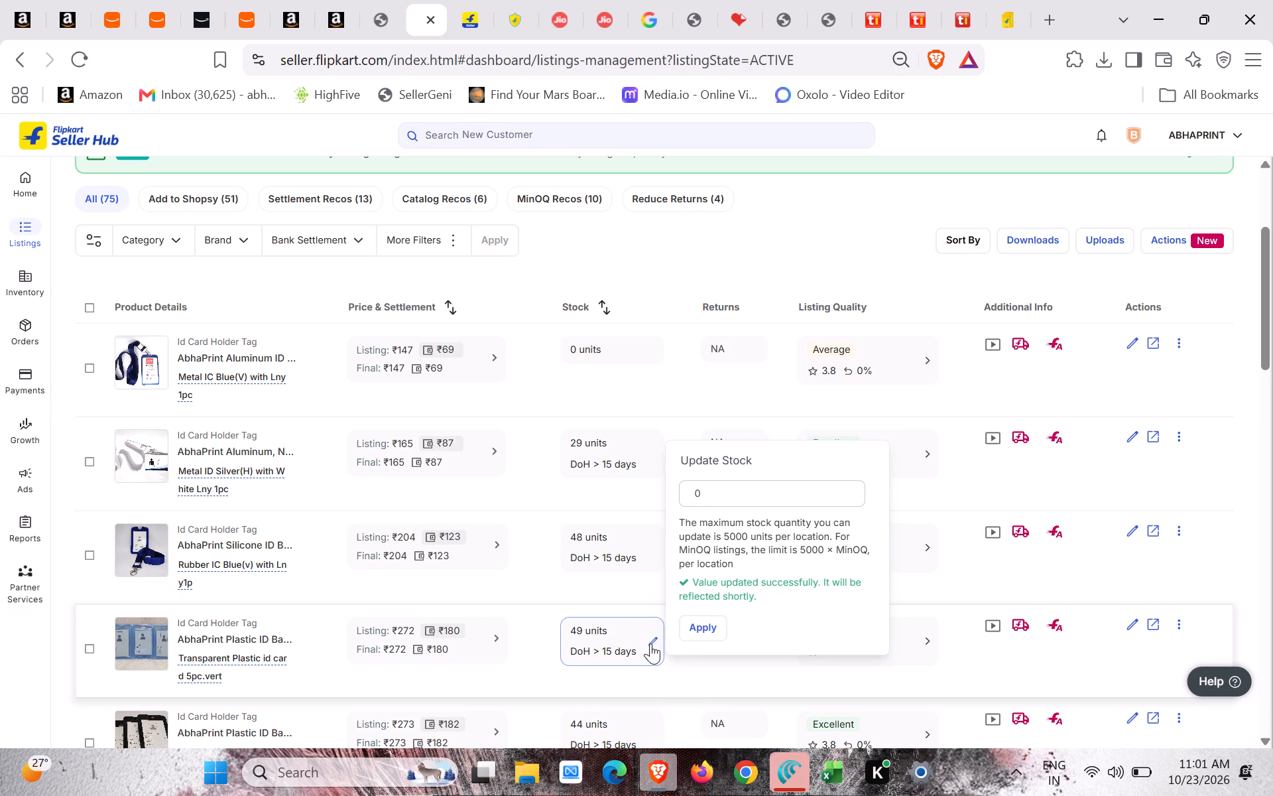
Set the stock of the Transparent Plastic id card 5pc.vert listing to 0 and apply it.
left_click(650, 643)
left_click(650, 643)
left_click_drag(730, 607, 634, 604)
key("0")
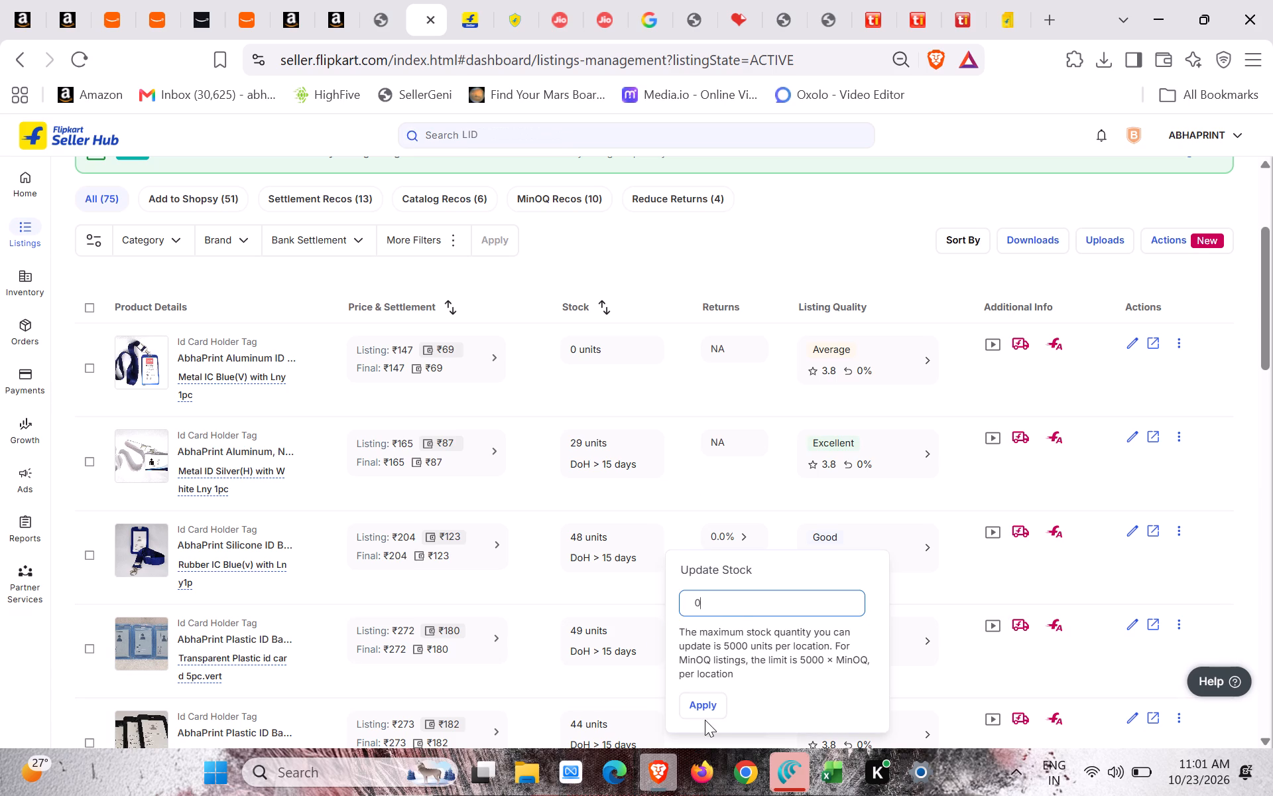
left_click(704, 703)
Set the stock of the Black plastic IC 5pc. Vertic listing to 0 and apply it.
scroll(593, 498, "down", 2)
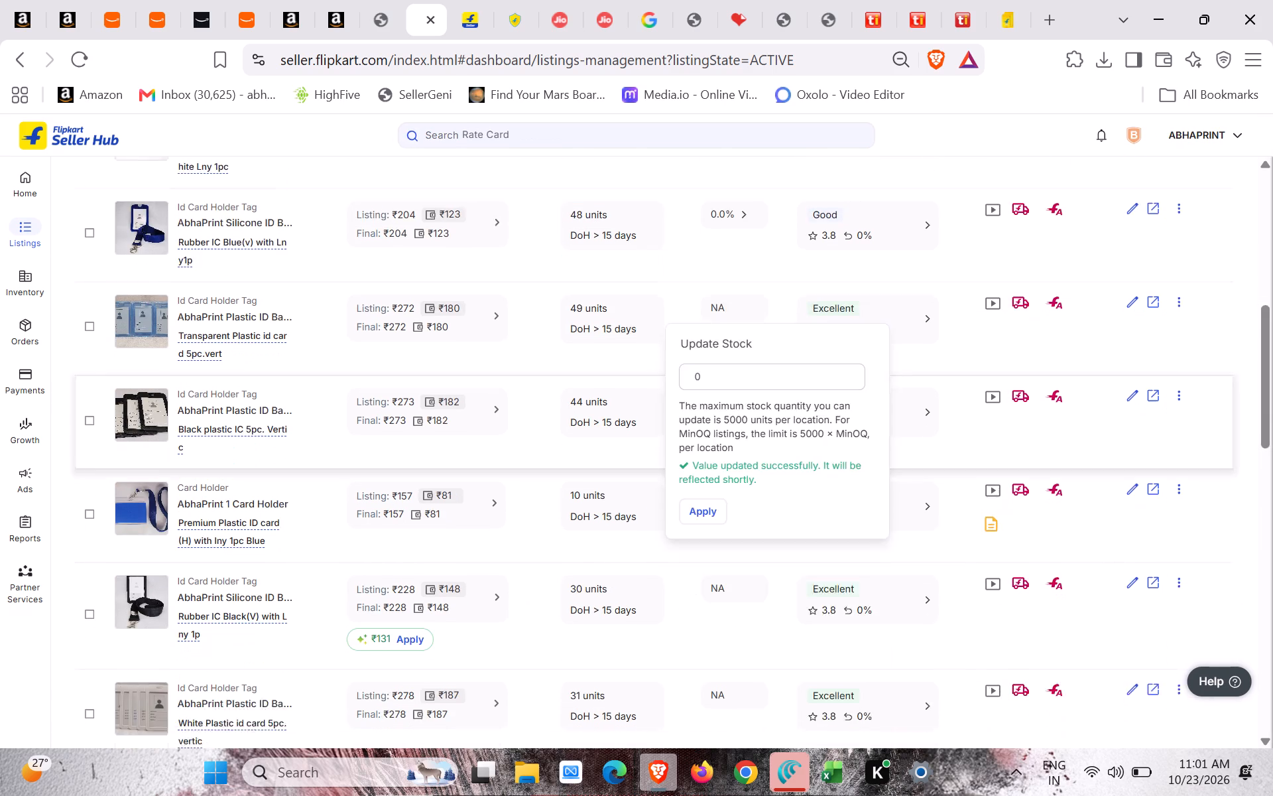
scroll(593, 498, "down", 2)
left_click(654, 336)
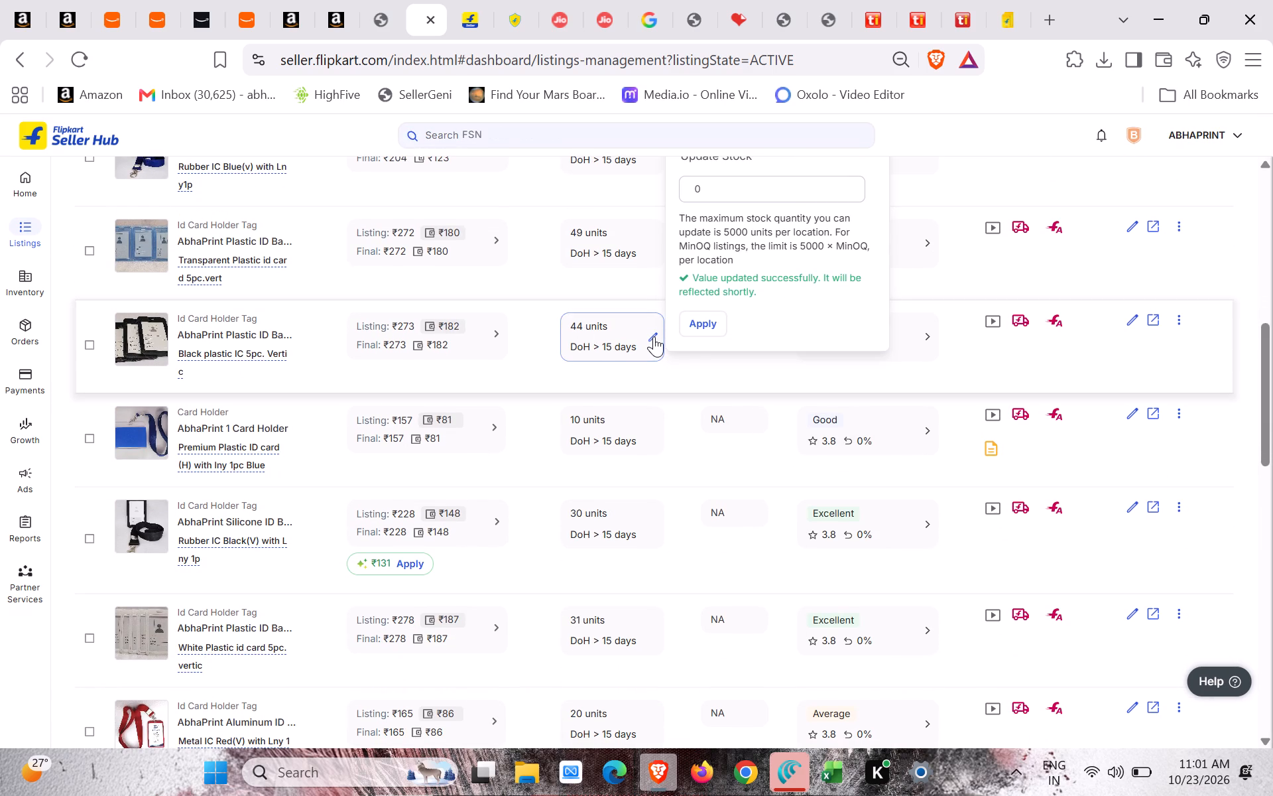
left_click(654, 336)
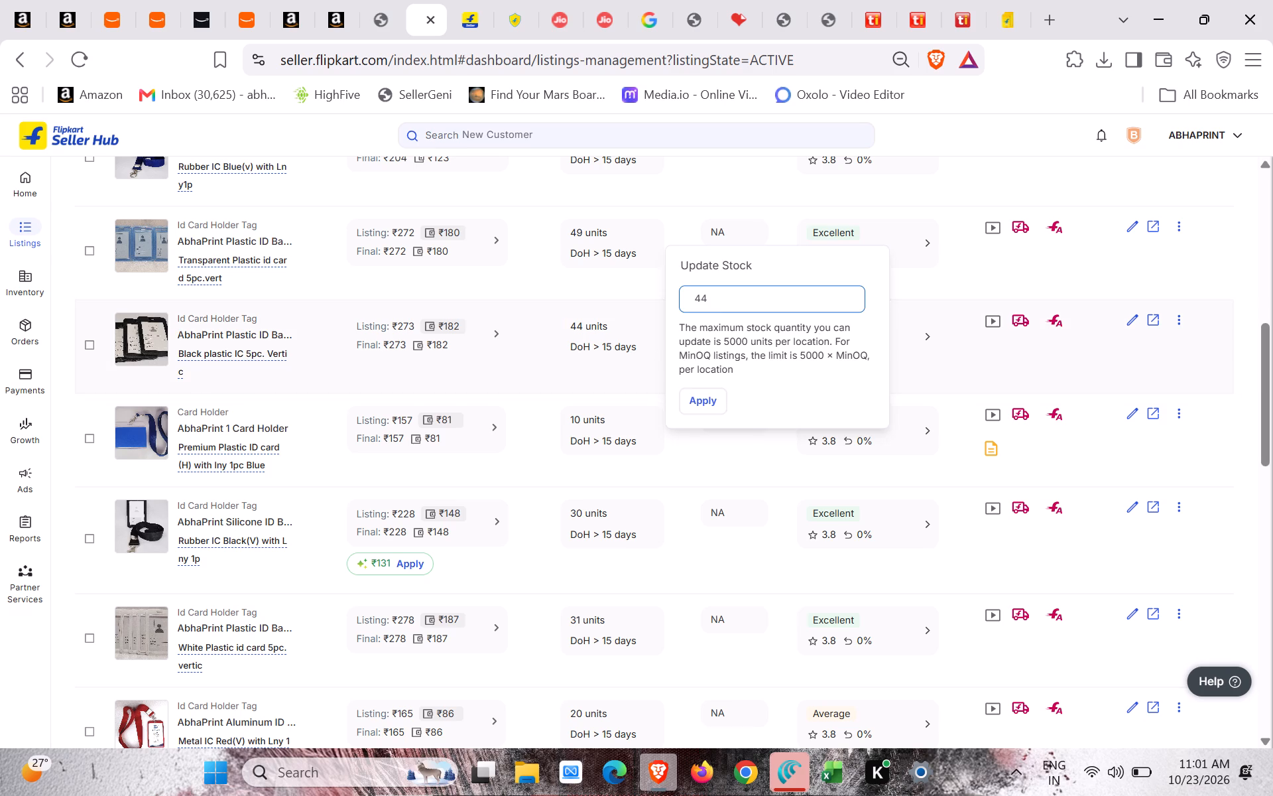
left_click_drag(715, 305, 676, 307)
key("0")
left_click(694, 399)
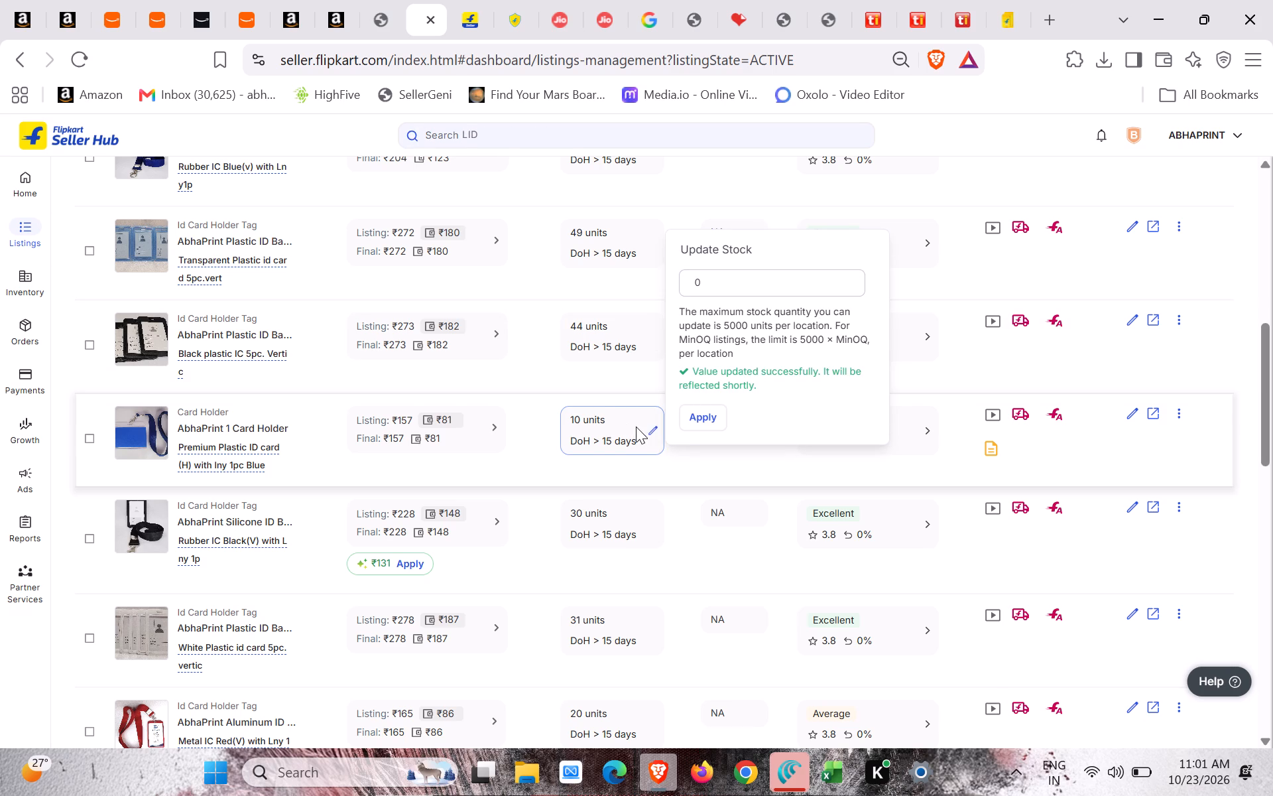
Set the stock of the Premium Plastic ID card (H) with lny 1pc Blue listing to 0 and apply it.
left_click(650, 430)
left_click(650, 430)
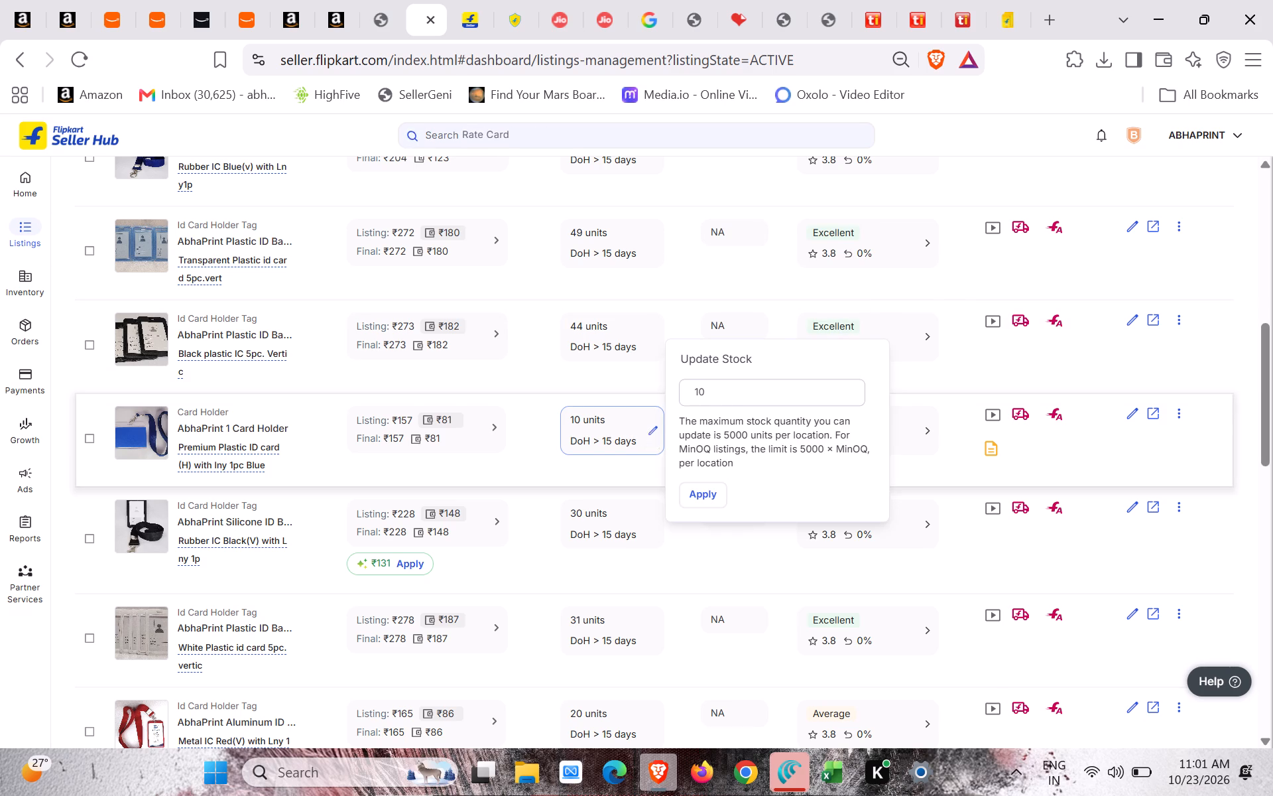
left_click_drag(721, 396, 645, 397)
key("0")
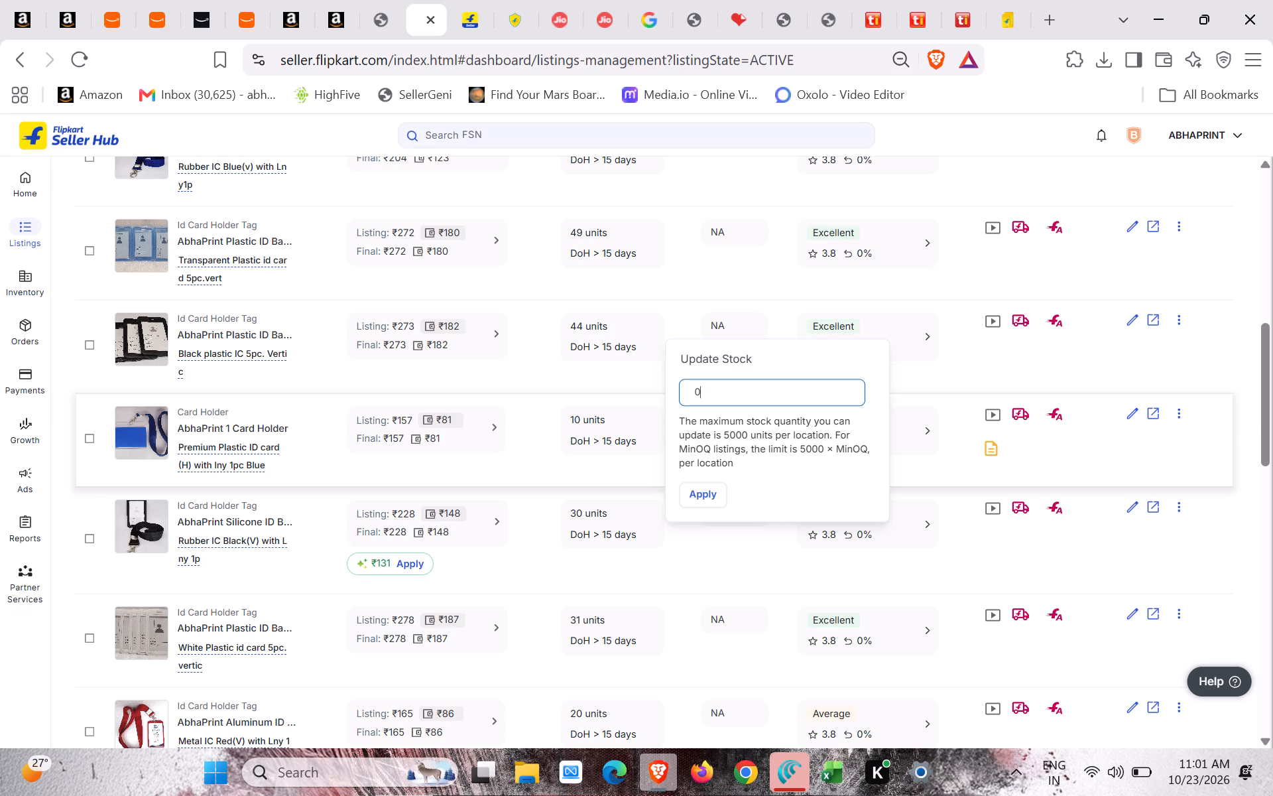
left_click(705, 495)
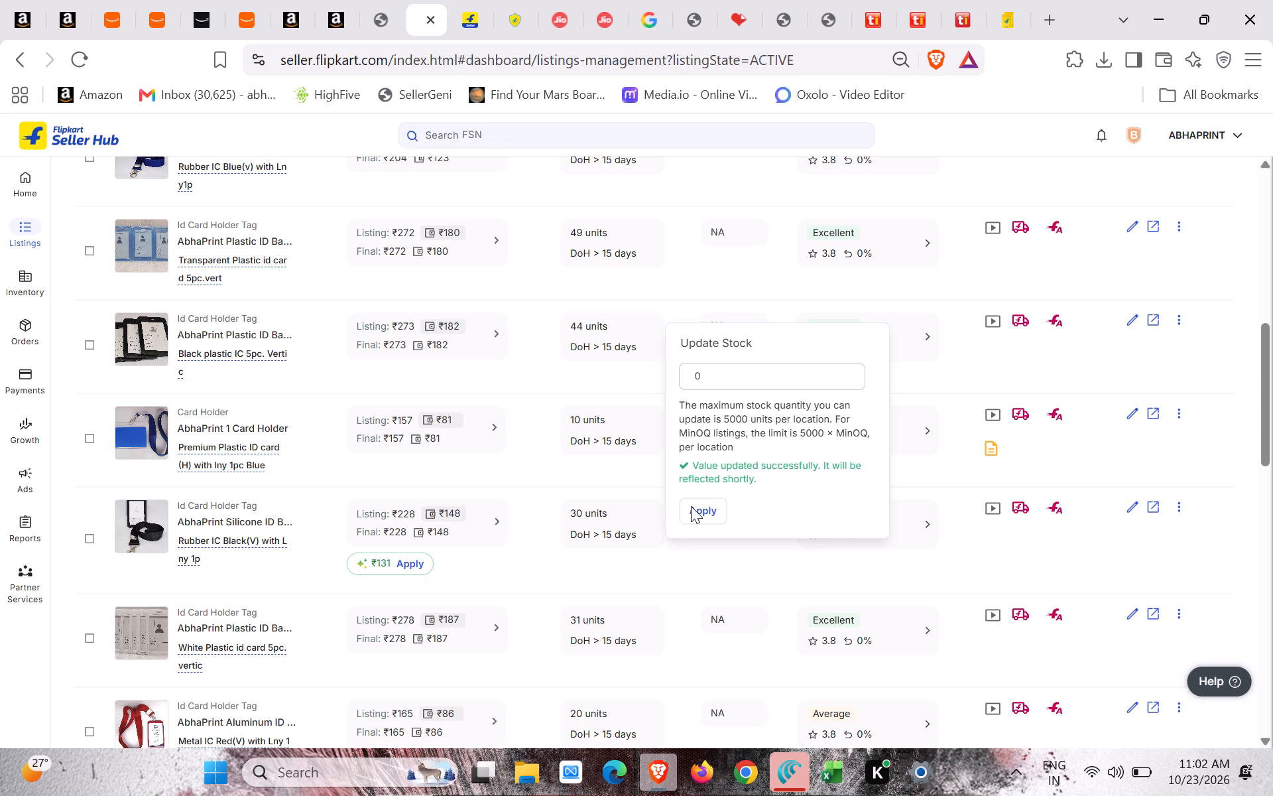
Set the stock of the Rubber IC Black(V) with Lny 1p listing to 0 and apply it.
left_click(652, 517)
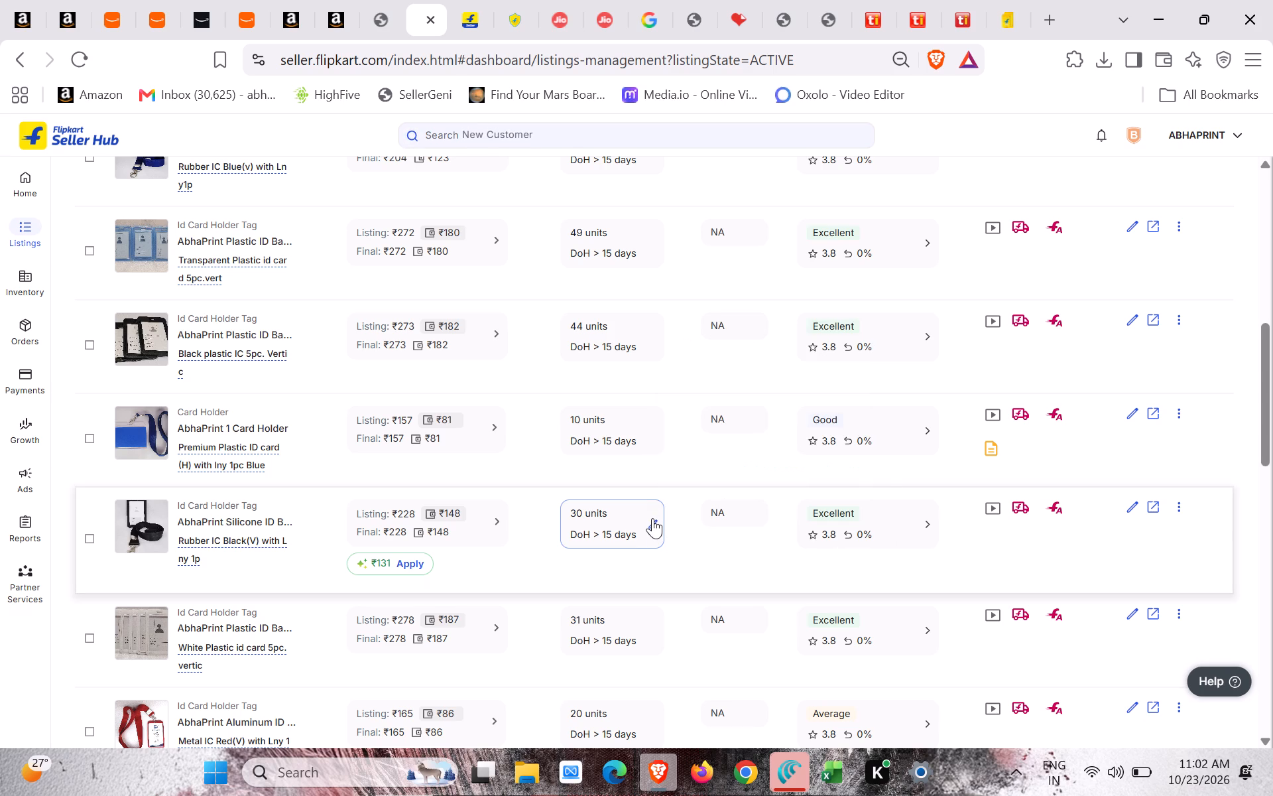
left_click(652, 518)
left_click(726, 496)
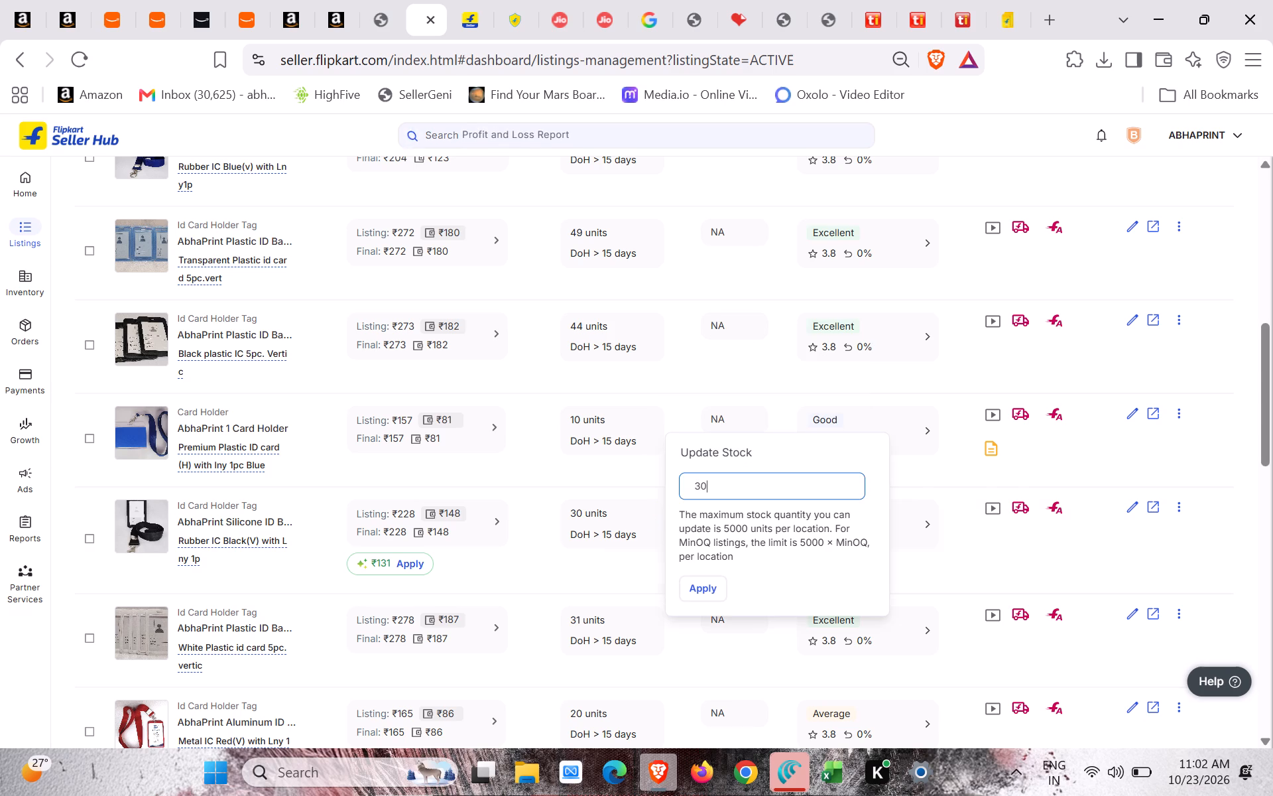
key("BackSpace")
key("BackSpace")
key("BackSpace")
key("BackSpace")
key("0")
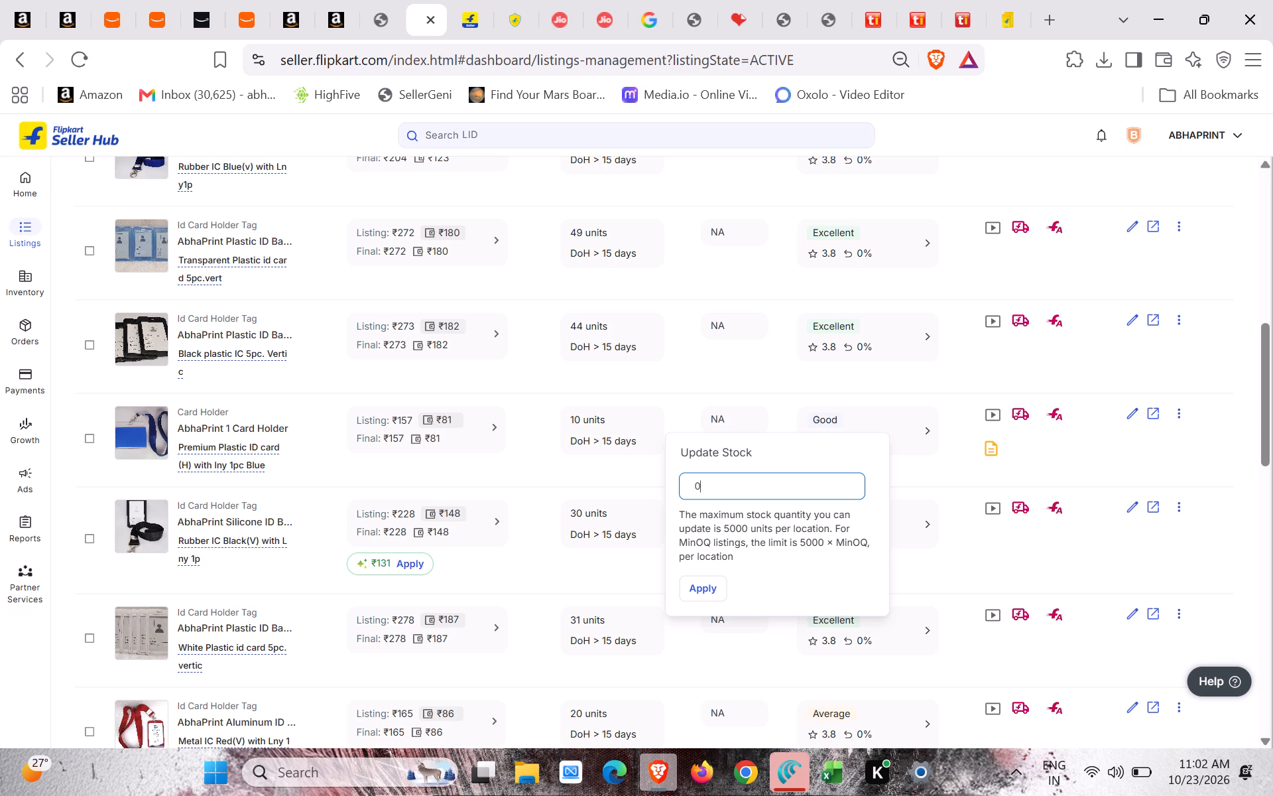
left_click(710, 586)
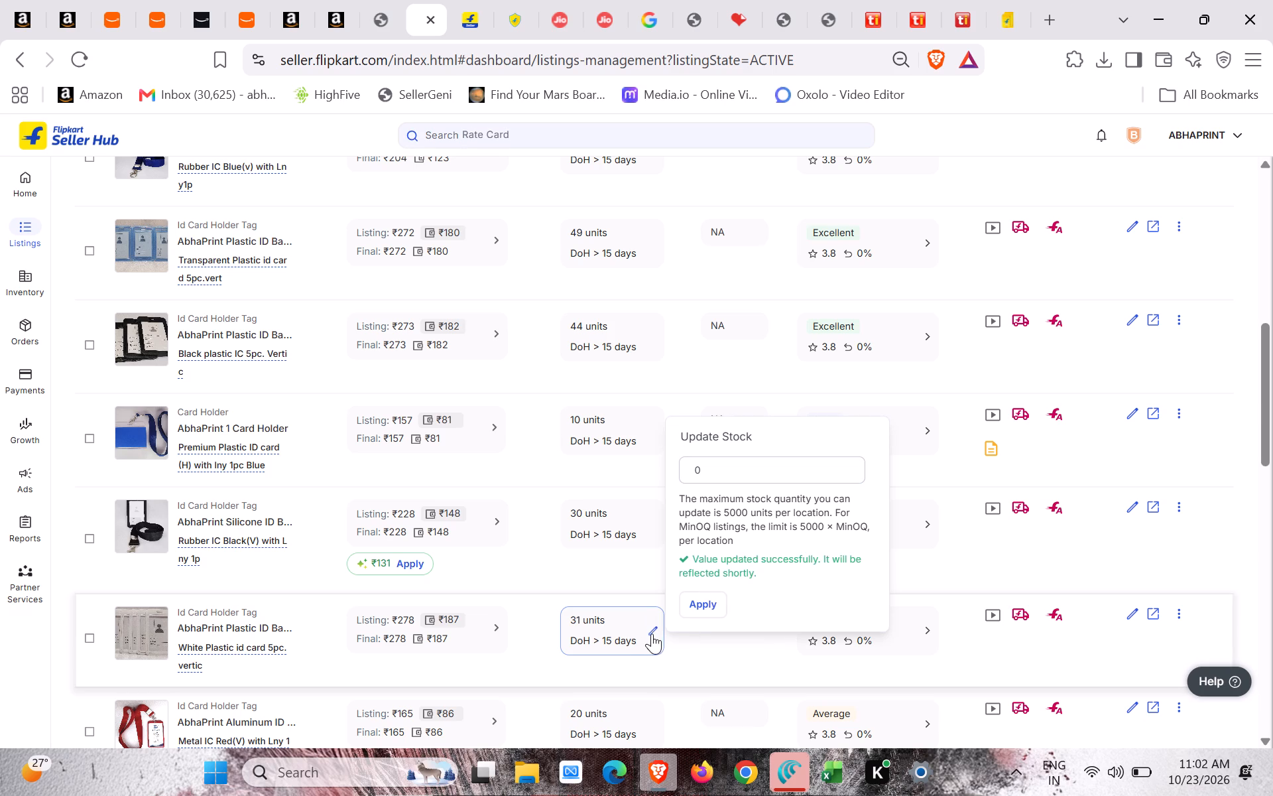
Set the stock of the White Plastic id card 5pc. vertic listing to 0 and apply it.
left_click(654, 633)
left_click(654, 633)
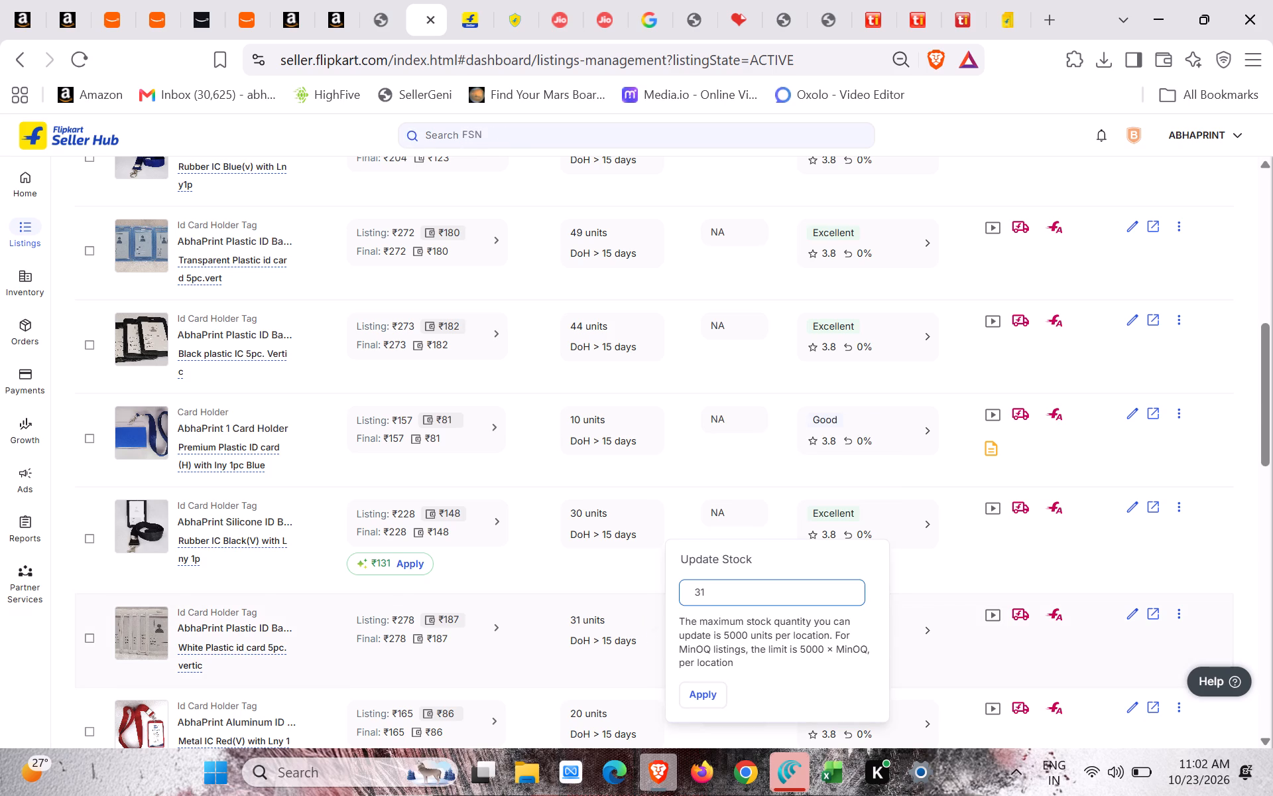
left_click_drag(725, 596, 627, 601)
key("0")
left_click(696, 687)
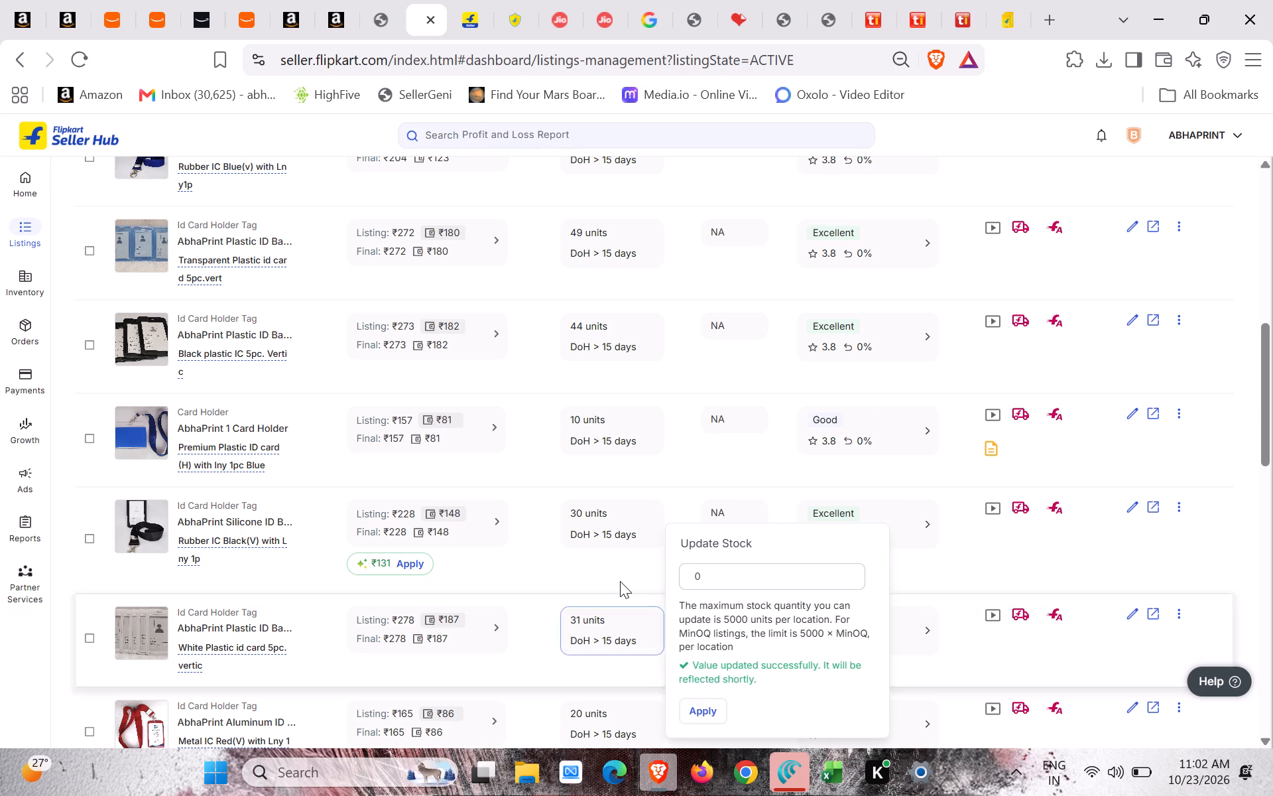
Set the stock of the Plastic Box IC(V) Double side with Black oval 3p Red listing to 0 and apply it.
scroll(620, 581, "down", 3)
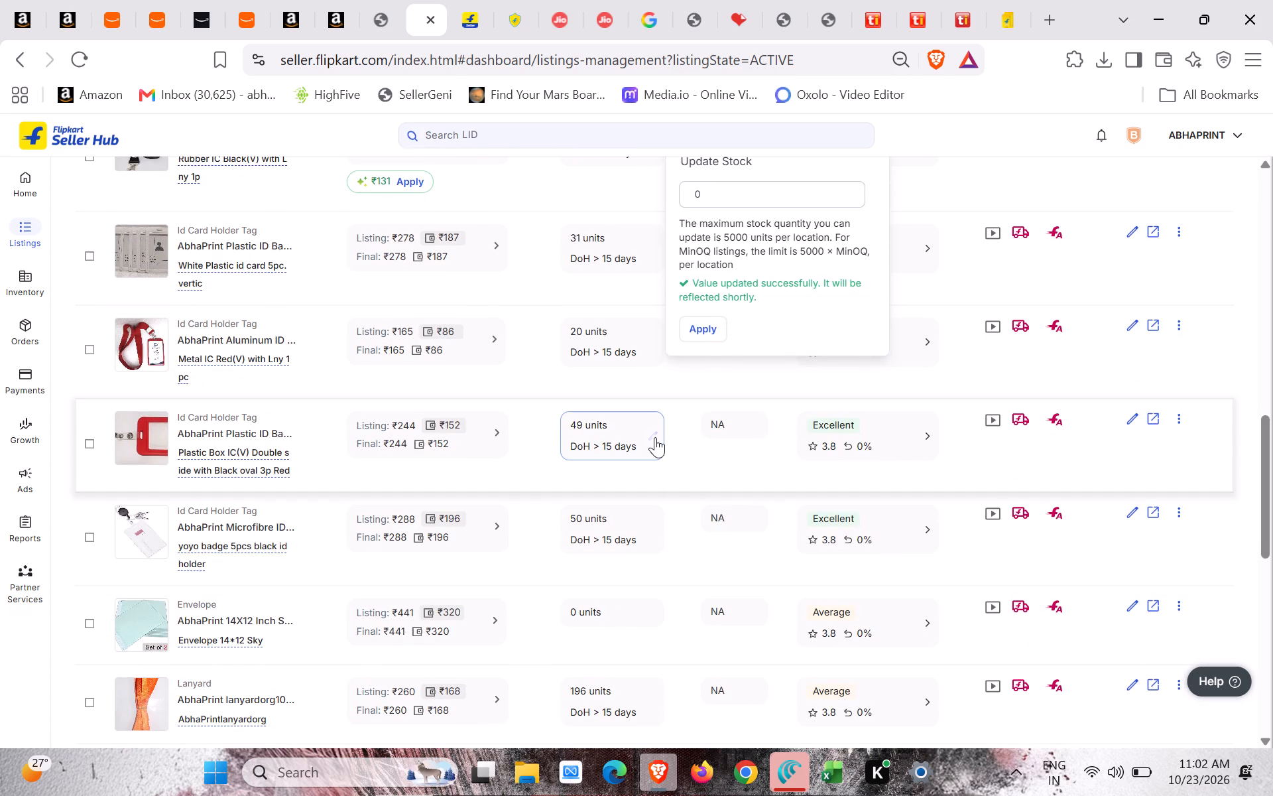
left_click(655, 434)
left_click(655, 434)
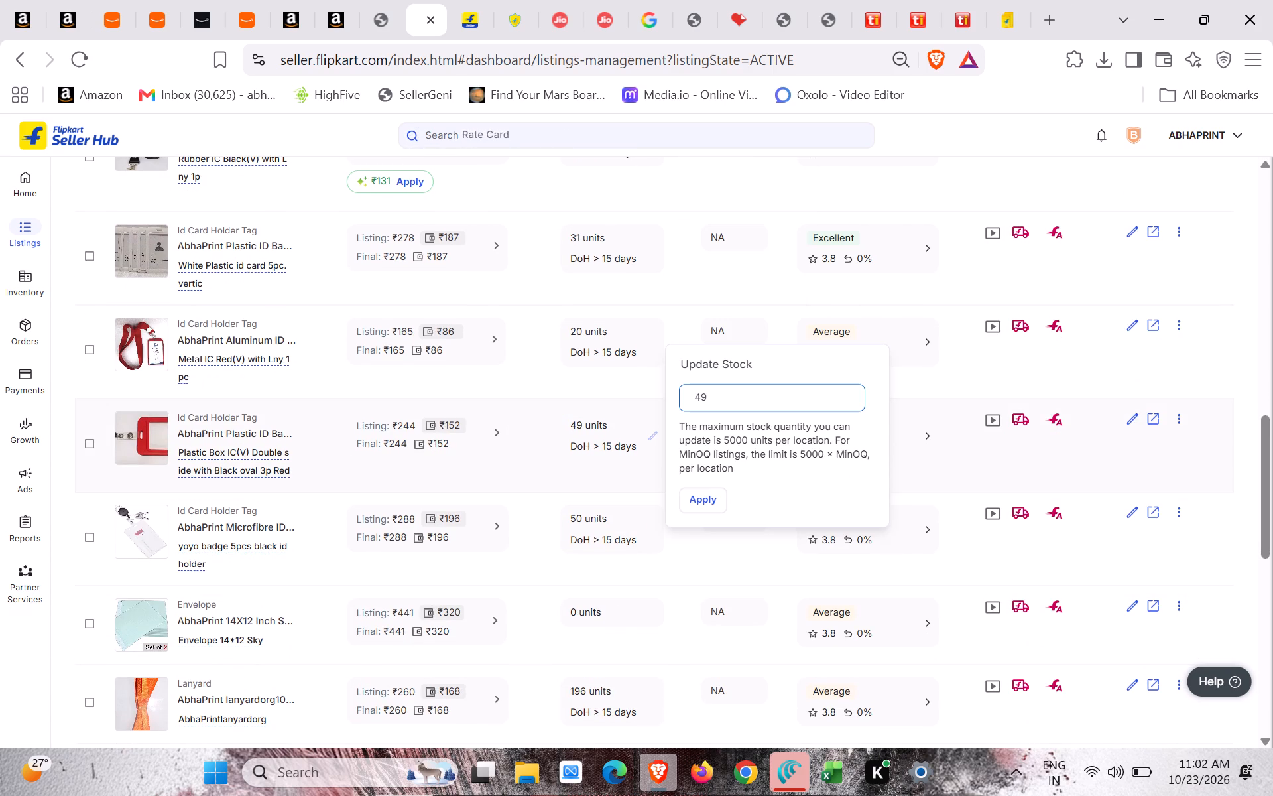
left_click_drag(718, 401, 648, 396)
key("0")
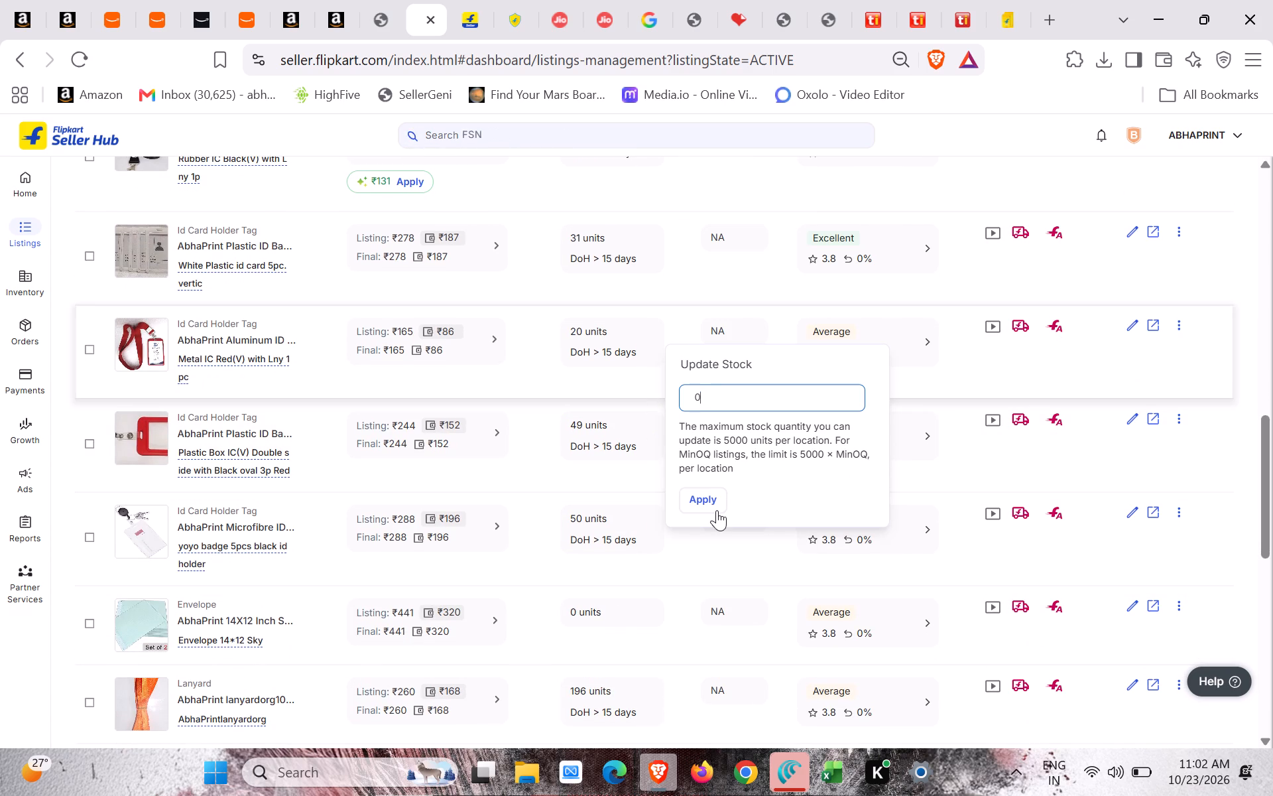
left_click(716, 506)
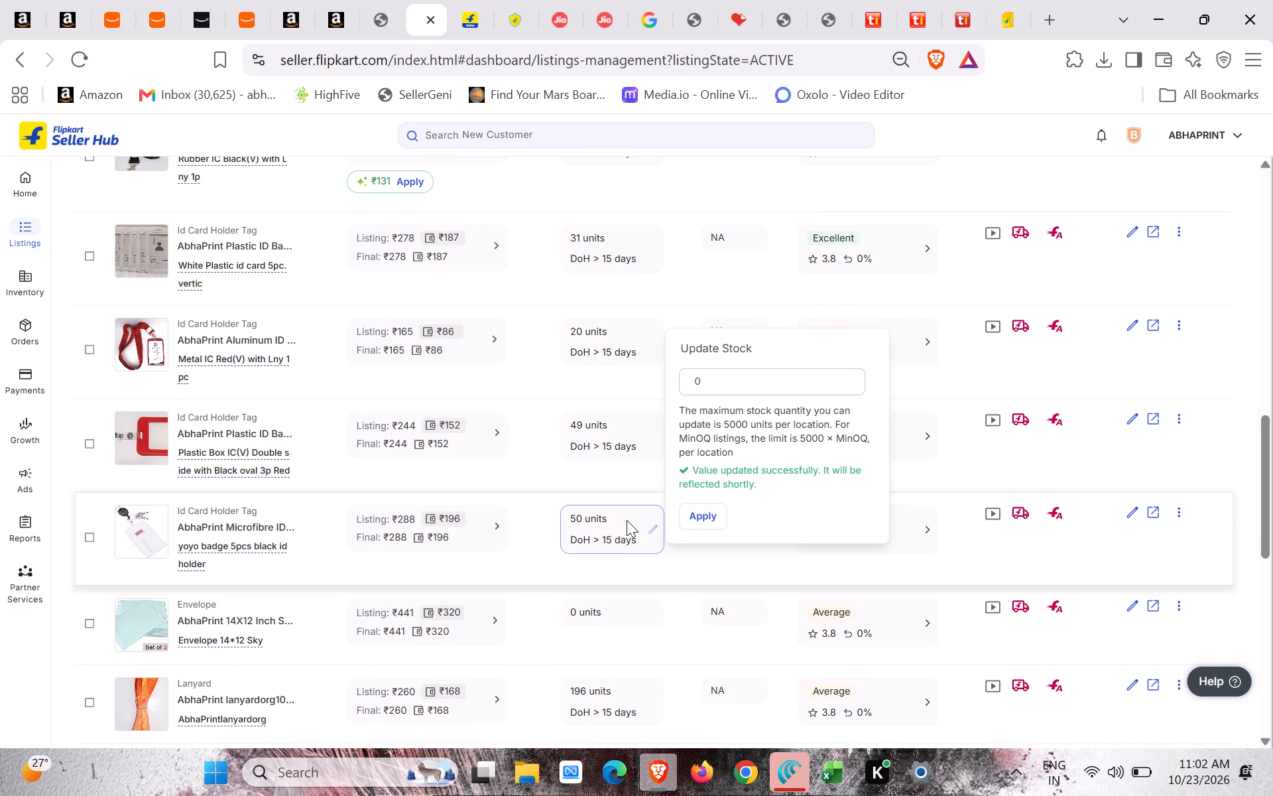
Set the stock of the yoyo badge 5pcs black id holder listing to 0 and apply it.
left_click(648, 531)
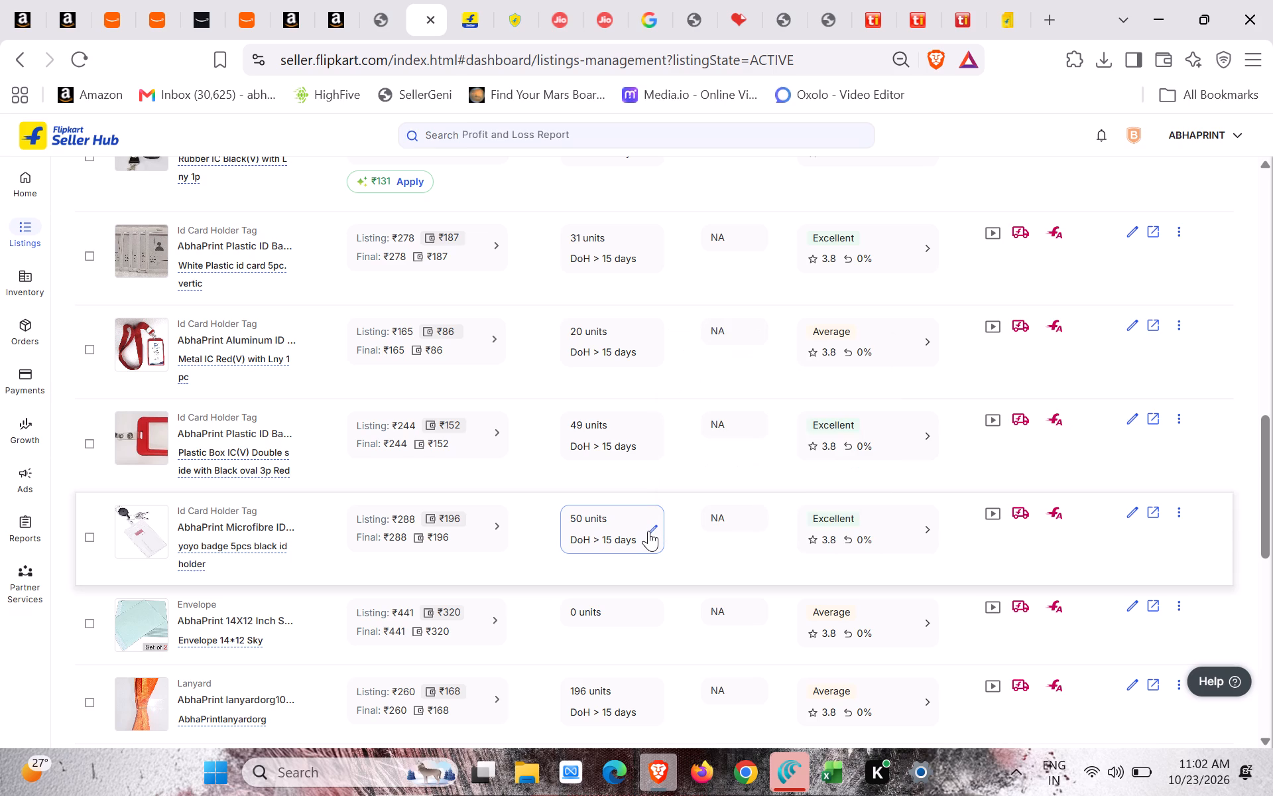
left_click(648, 531)
left_click_drag(716, 494, 650, 492)
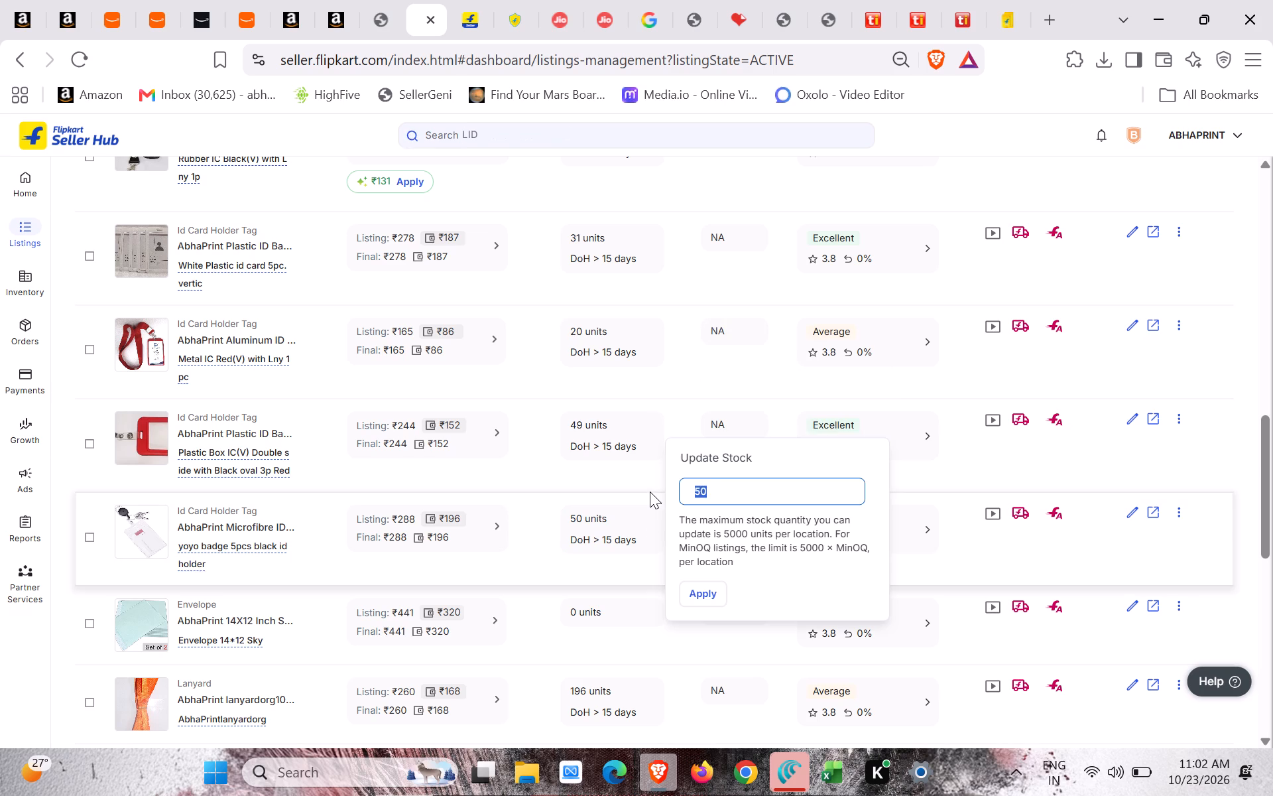
key("0")
left_click(701, 588)
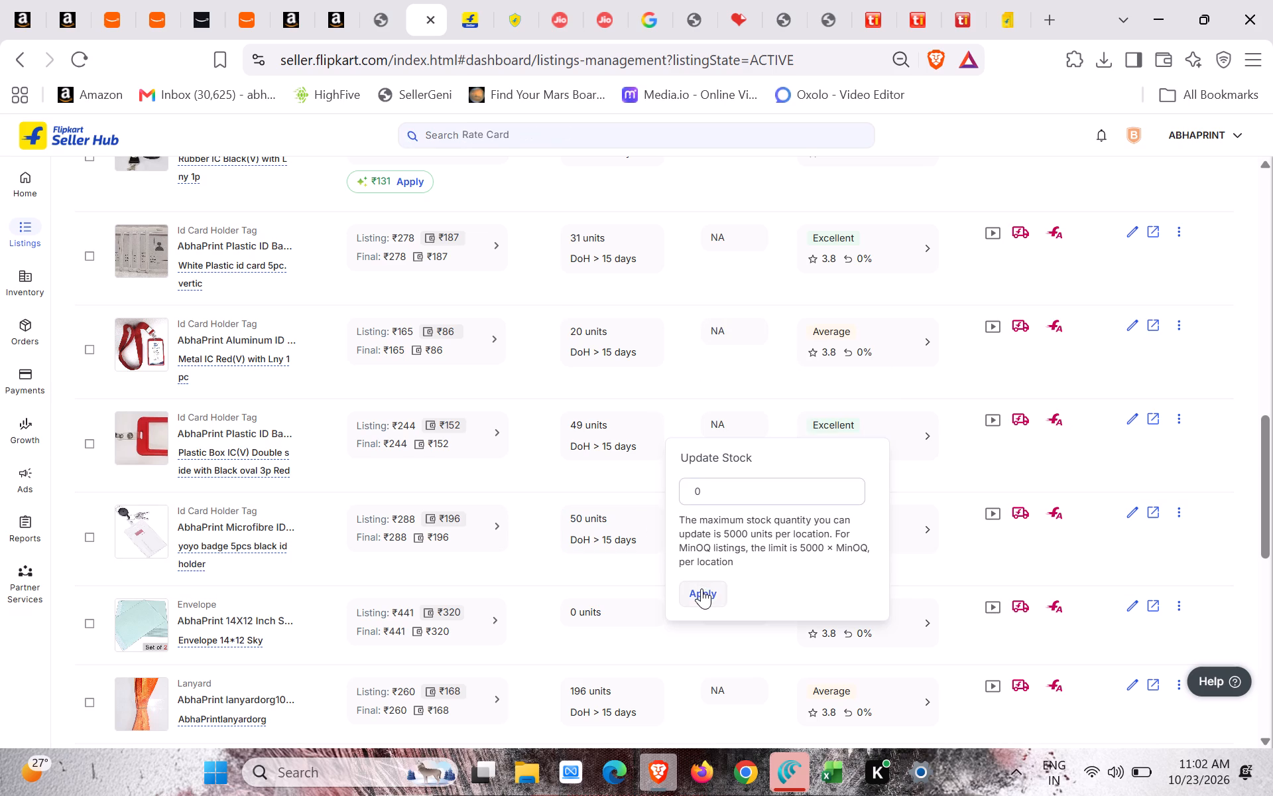
Set the stock of the AbhaPrintlanyardorg lanyard listing to 0 and apply it.
scroll(701, 588, "down", 1)
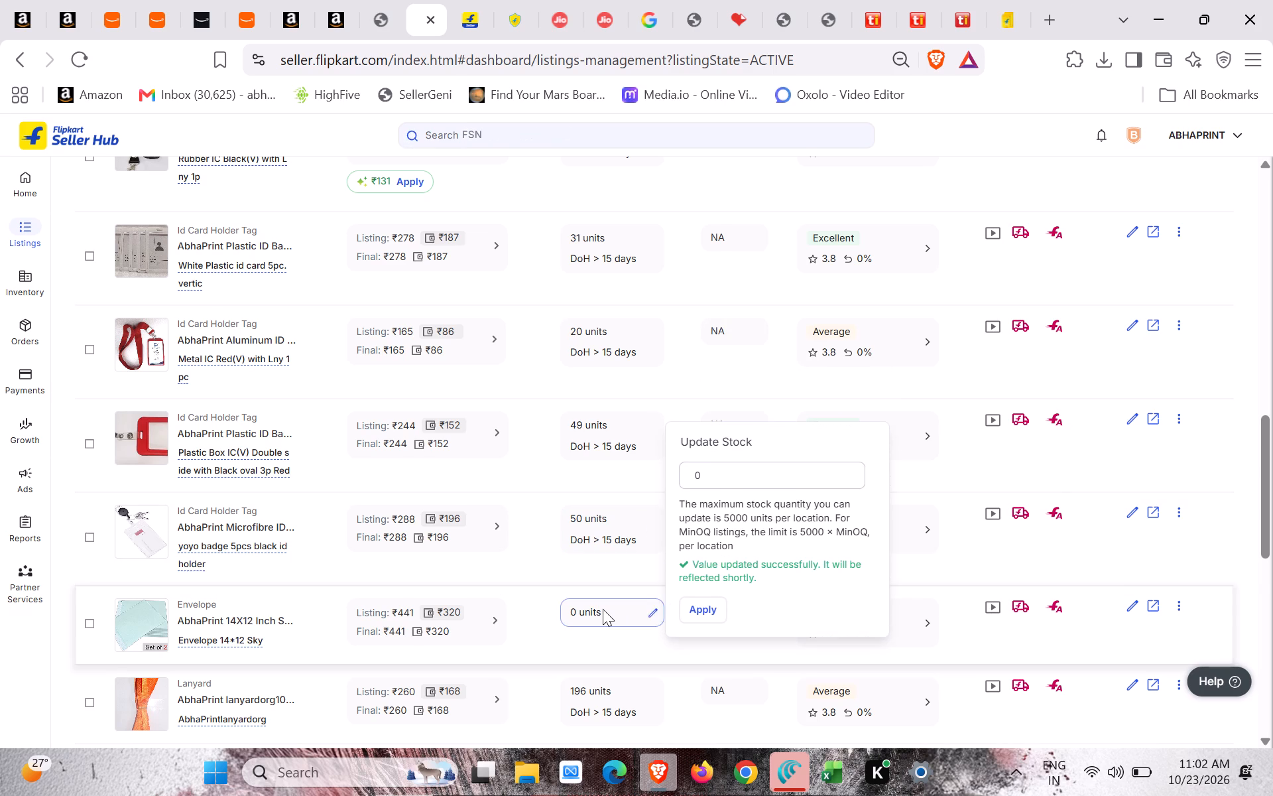
scroll(603, 609, "down", 1)
left_click(652, 566)
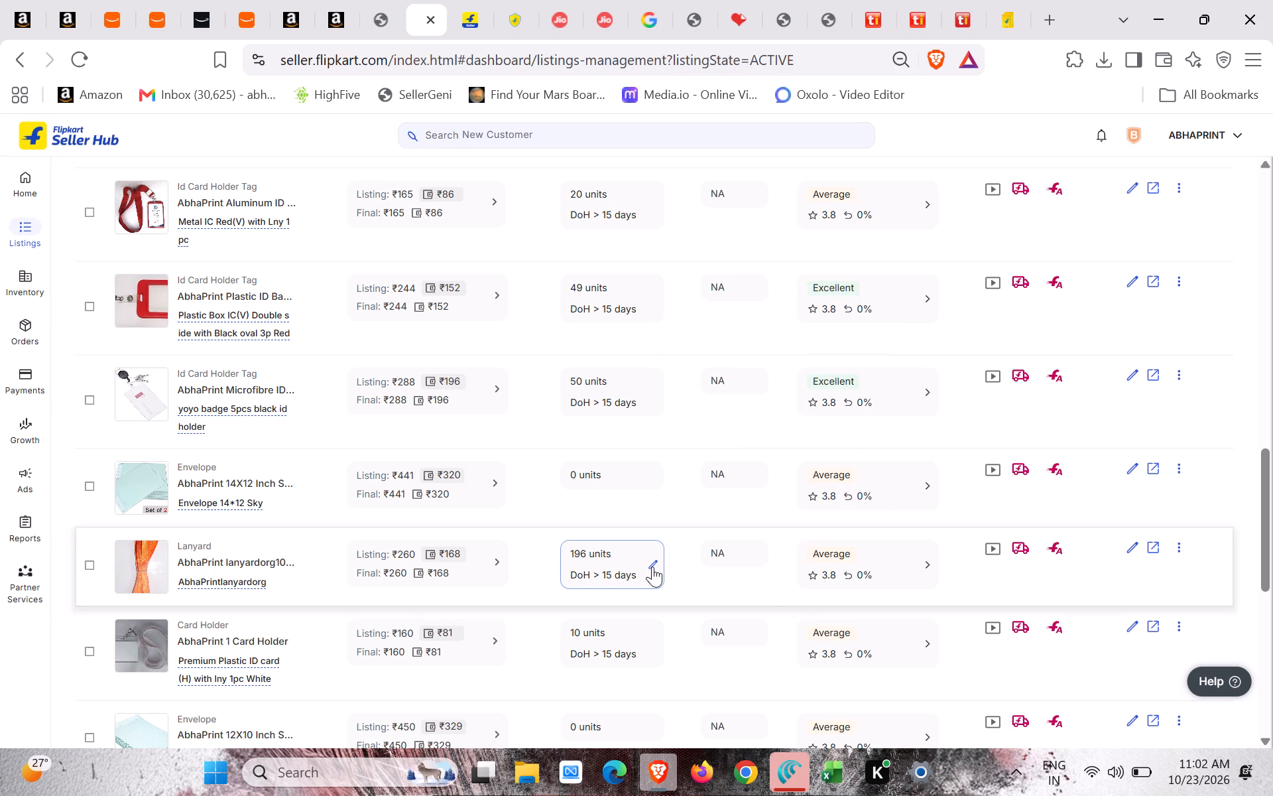
left_click(652, 566)
left_click_drag(723, 523, 658, 523)
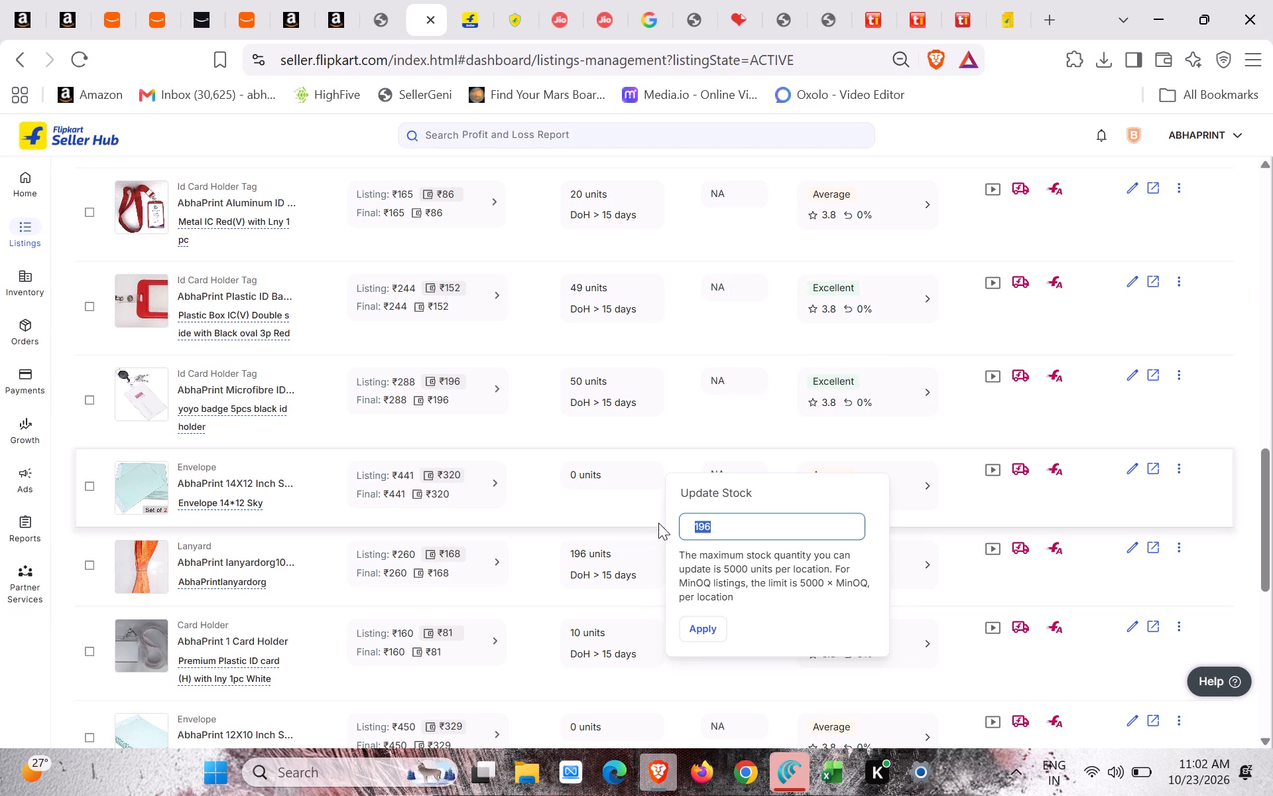
key("0")
left_click(701, 626)
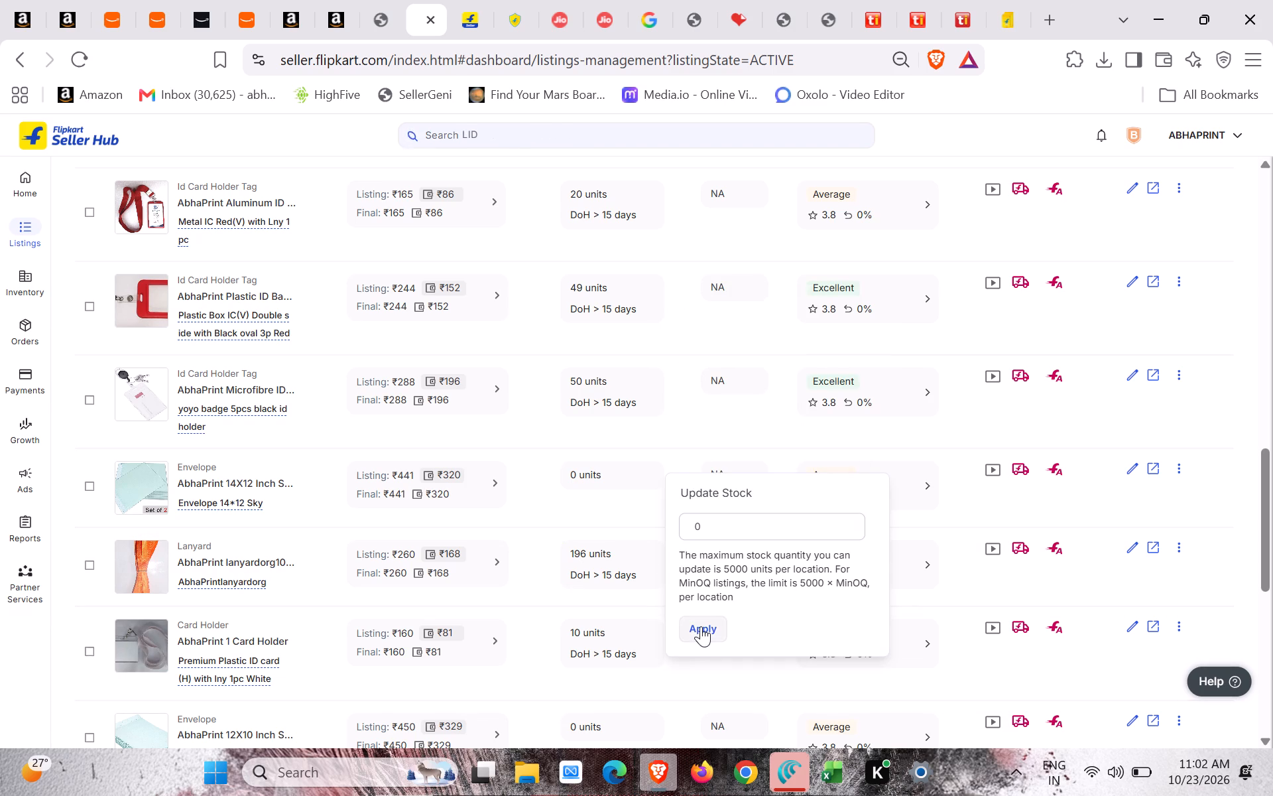
Set the stock of the Premium Plastic ID card (H) with lny 1pc White listing to 0 and apply it.
left_click(650, 643)
left_click(650, 643)
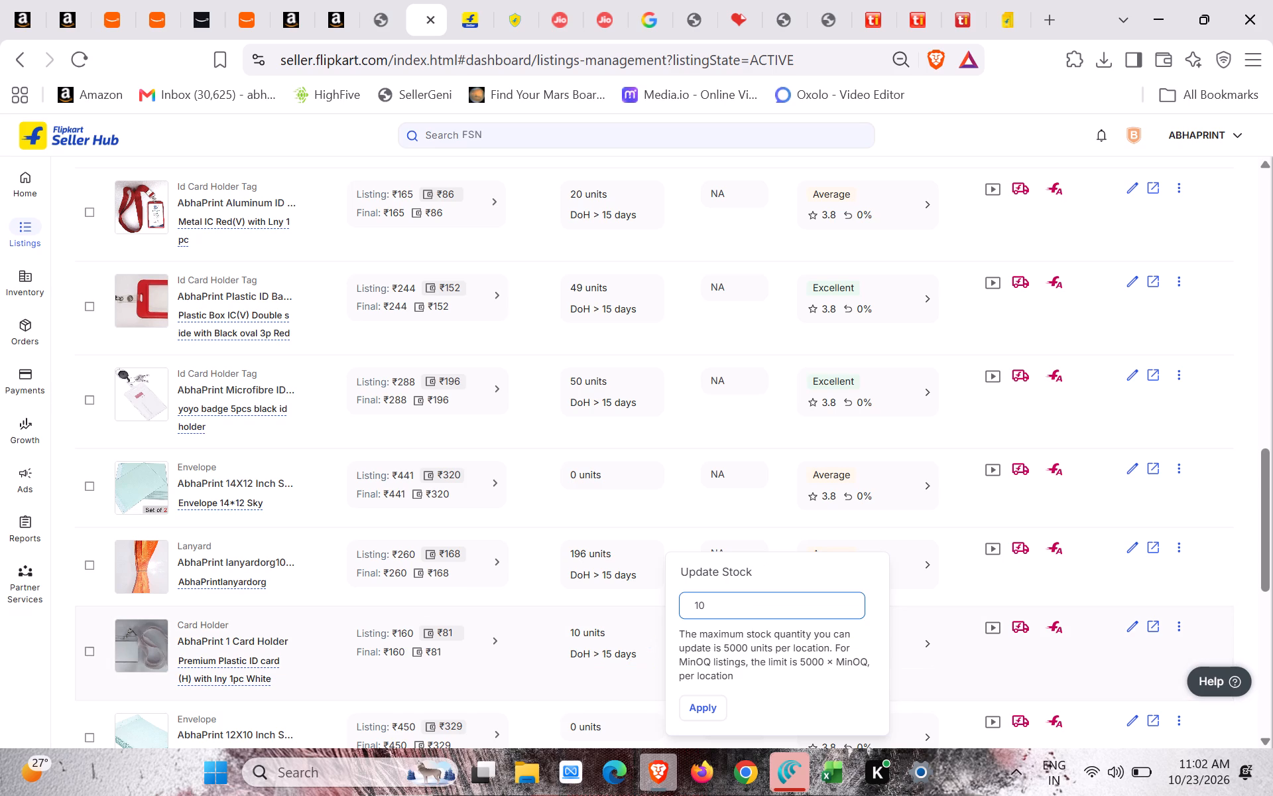
left_click_drag(721, 602, 645, 615)
key("0")
left_click(703, 703)
Set the stock of the N5-DAYBOOK-1P record keeping book listing to 0 and apply it.
scroll(682, 484, "down", 3)
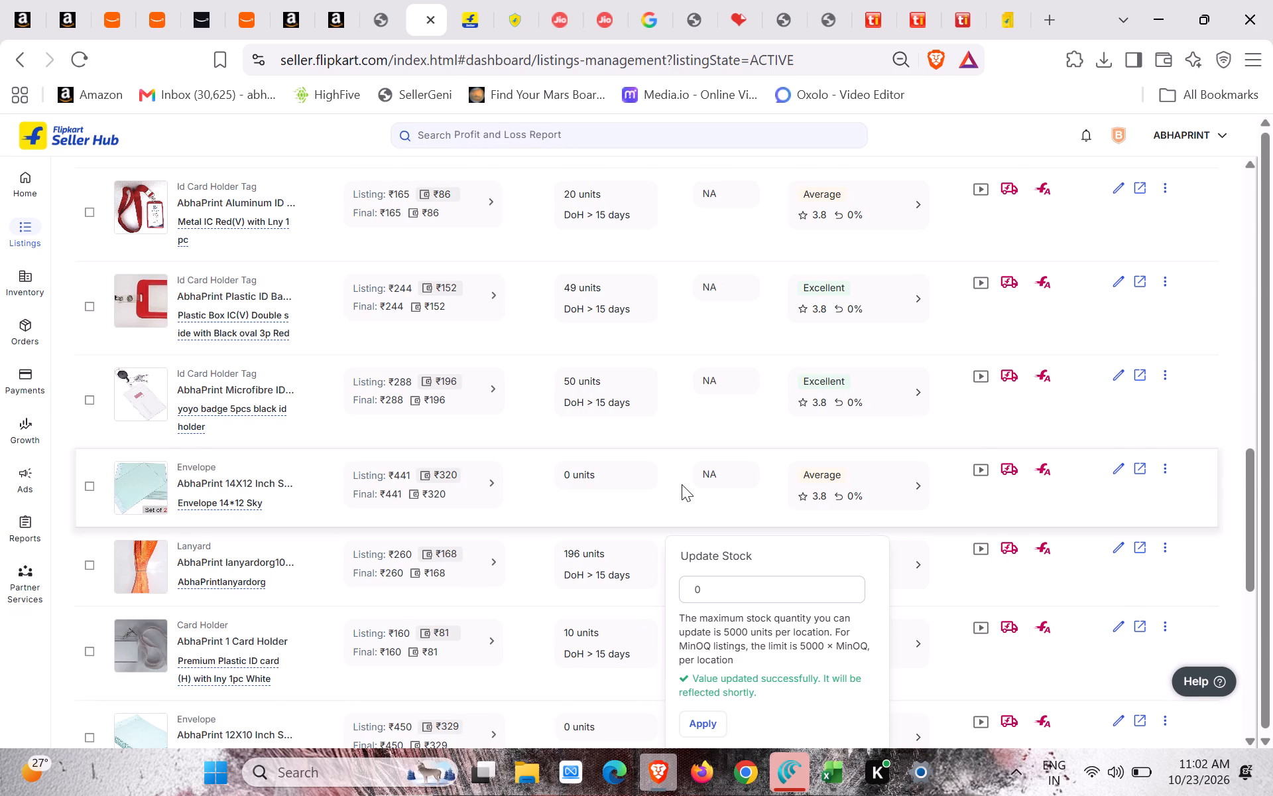
scroll(682, 484, "down", 2)
scroll(617, 620, "down", 2)
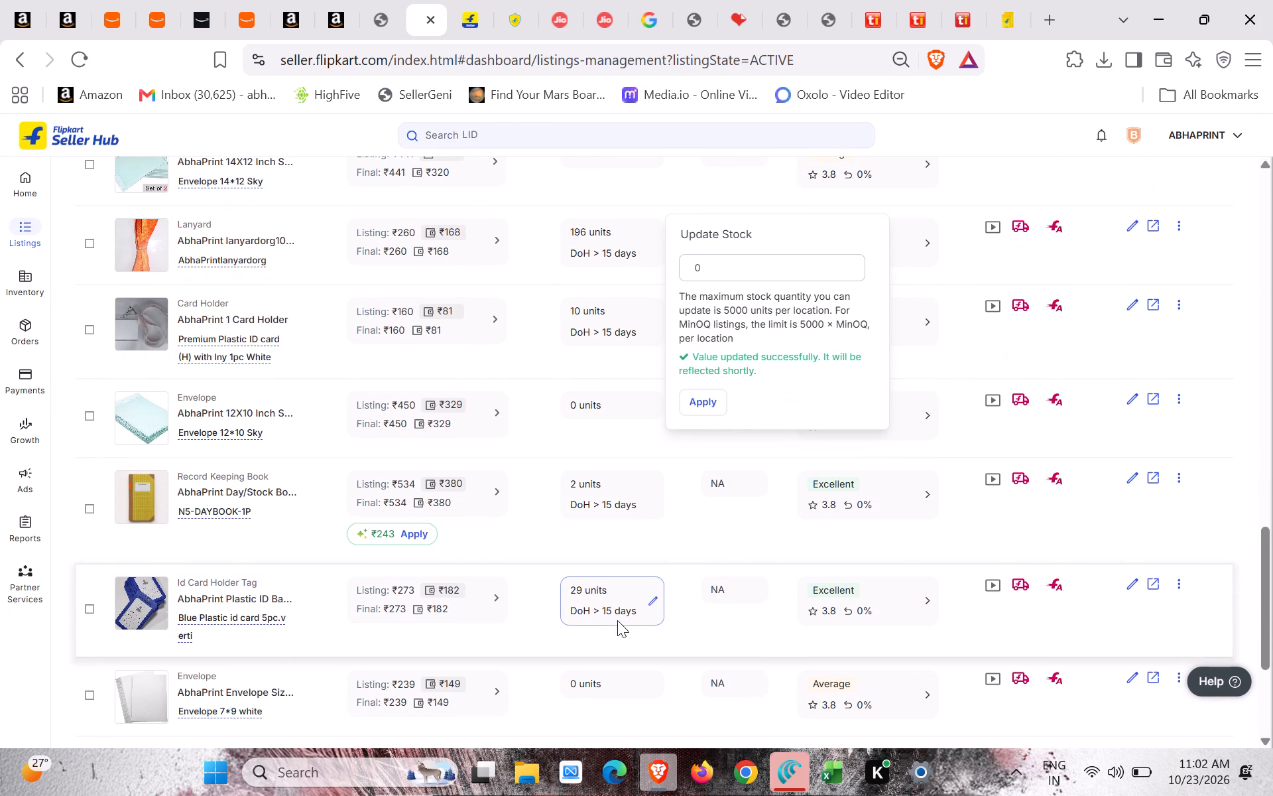
left_click(650, 497)
left_click(650, 497)
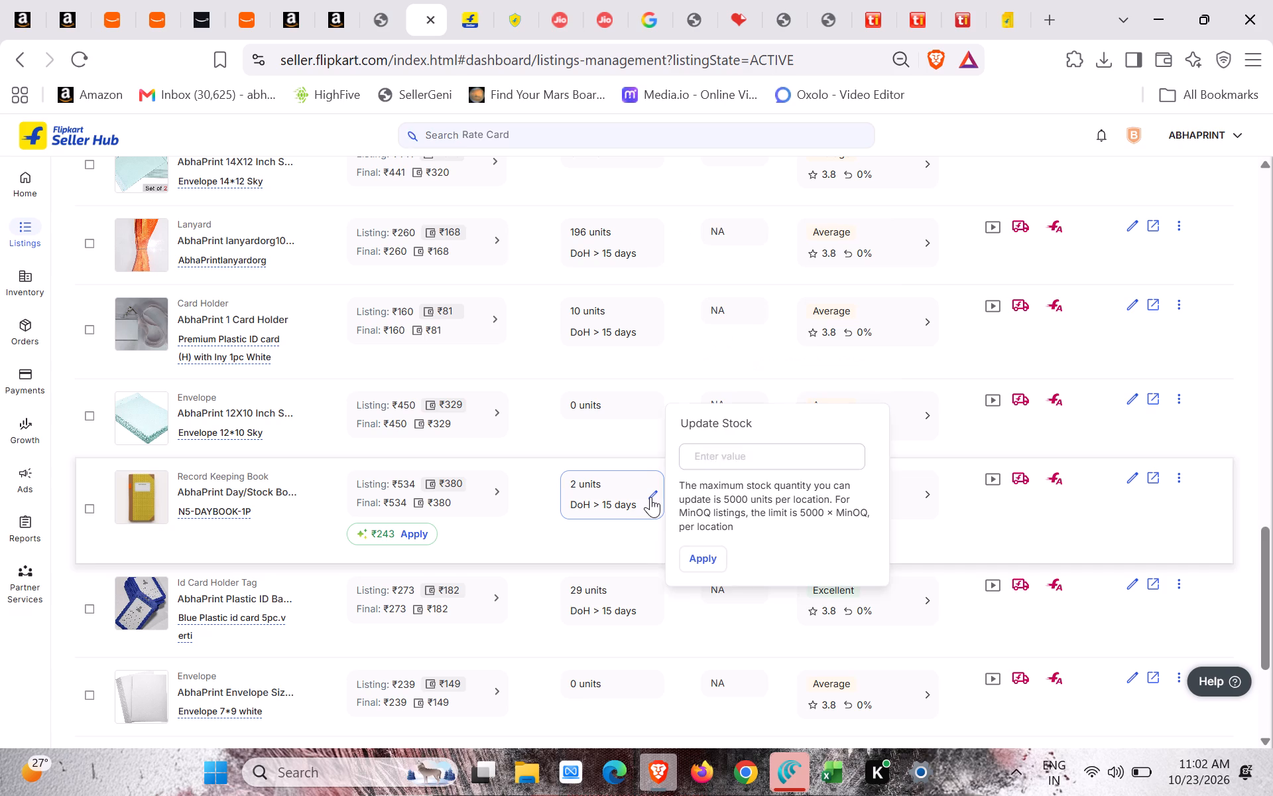
left_click_drag(713, 462, 613, 462)
key("0")
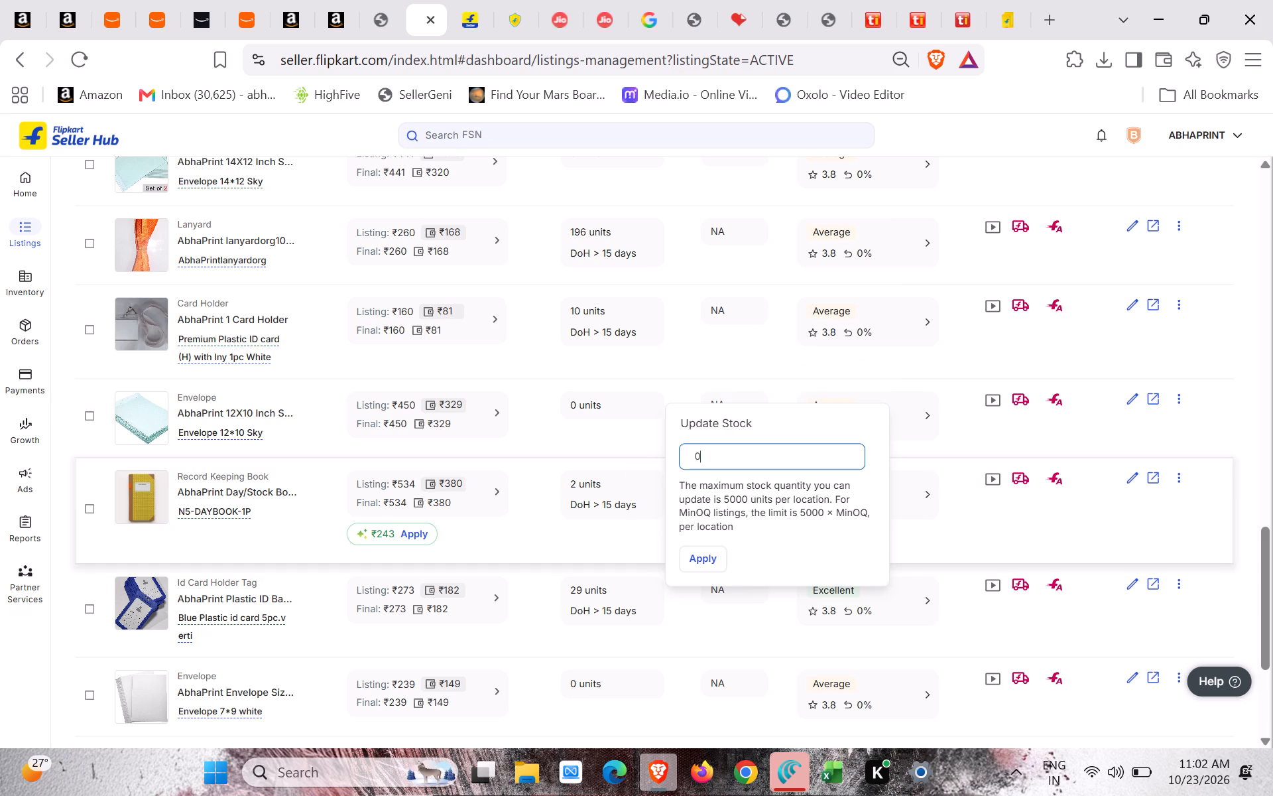
left_click(714, 549)
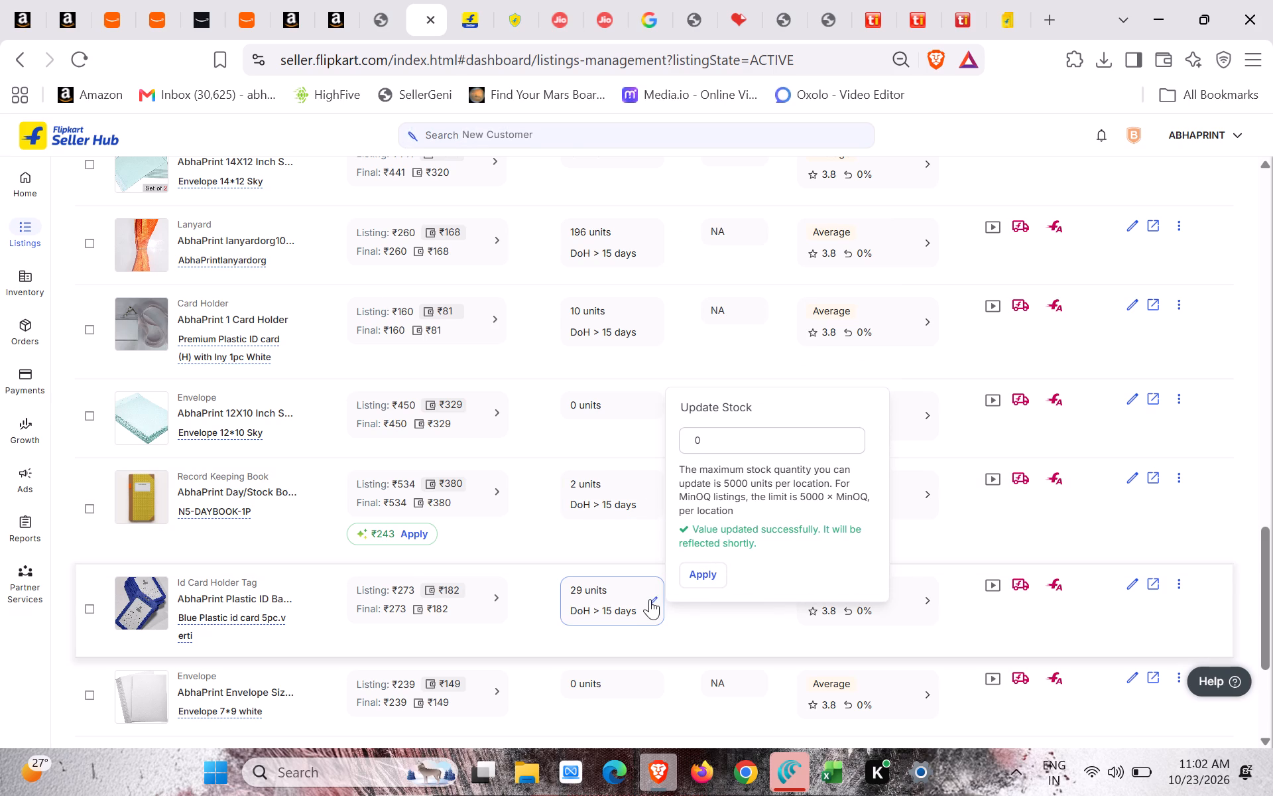
Set the stock of the Blue Plastic id card 5pc.verti listing to 0 and apply it.
left_click(653, 596)
left_click(653, 596)
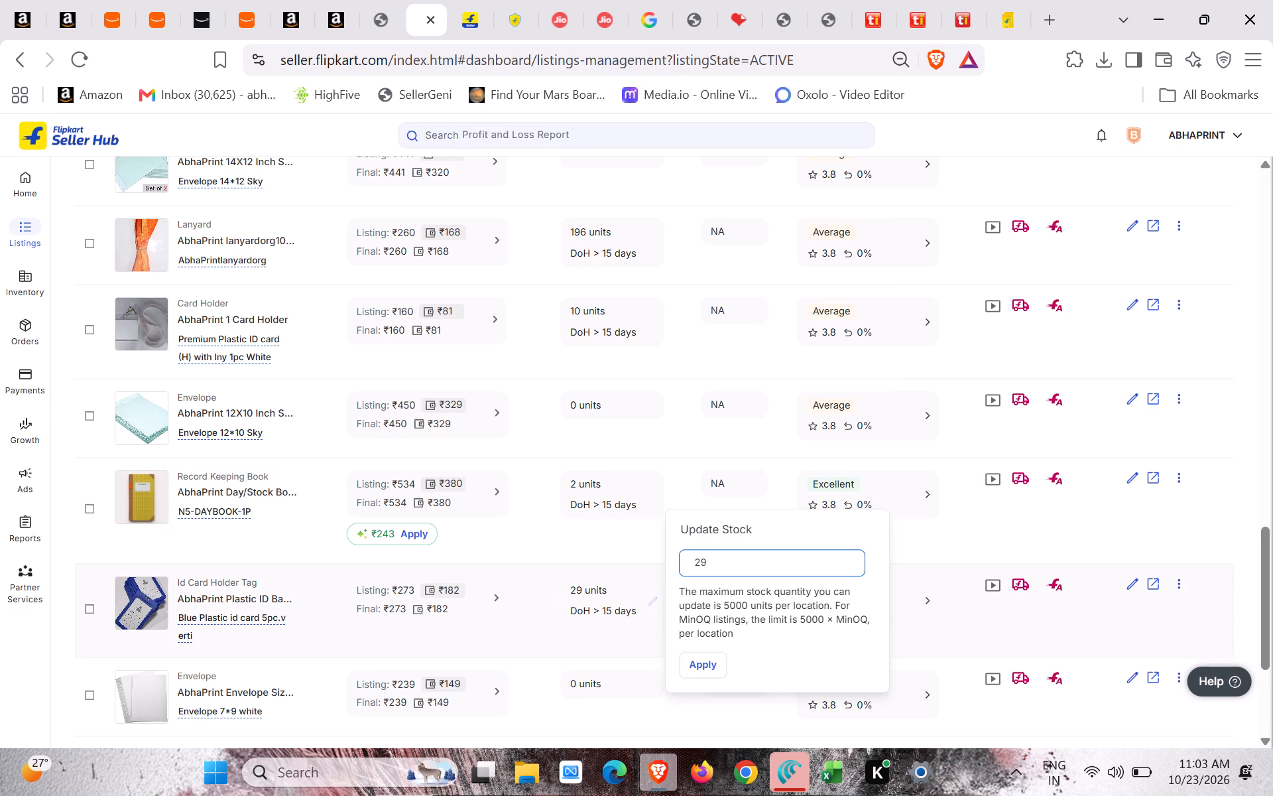
left_click_drag(716, 570, 672, 572)
key("0")
left_click(698, 669)
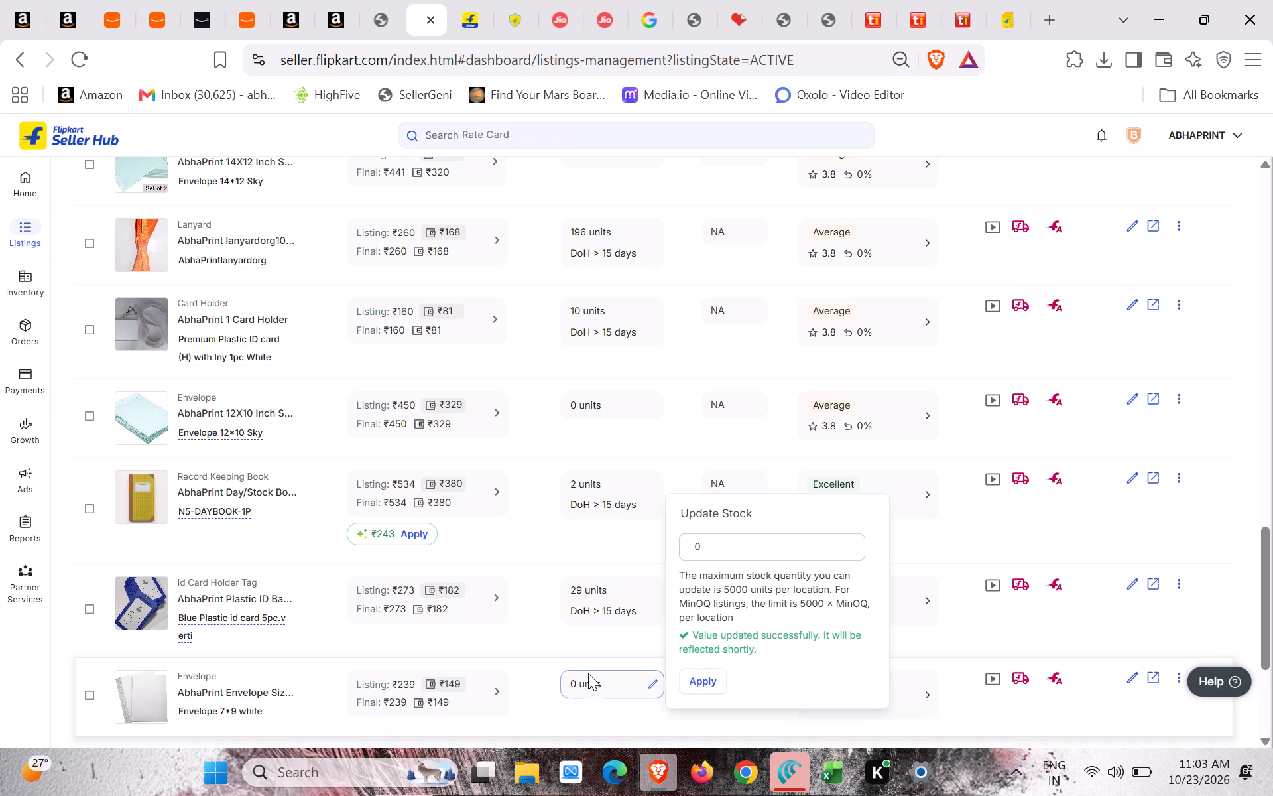
Set the stock of the Lanyard Green listing to 0 and apply it.
scroll(588, 673, "down", 2)
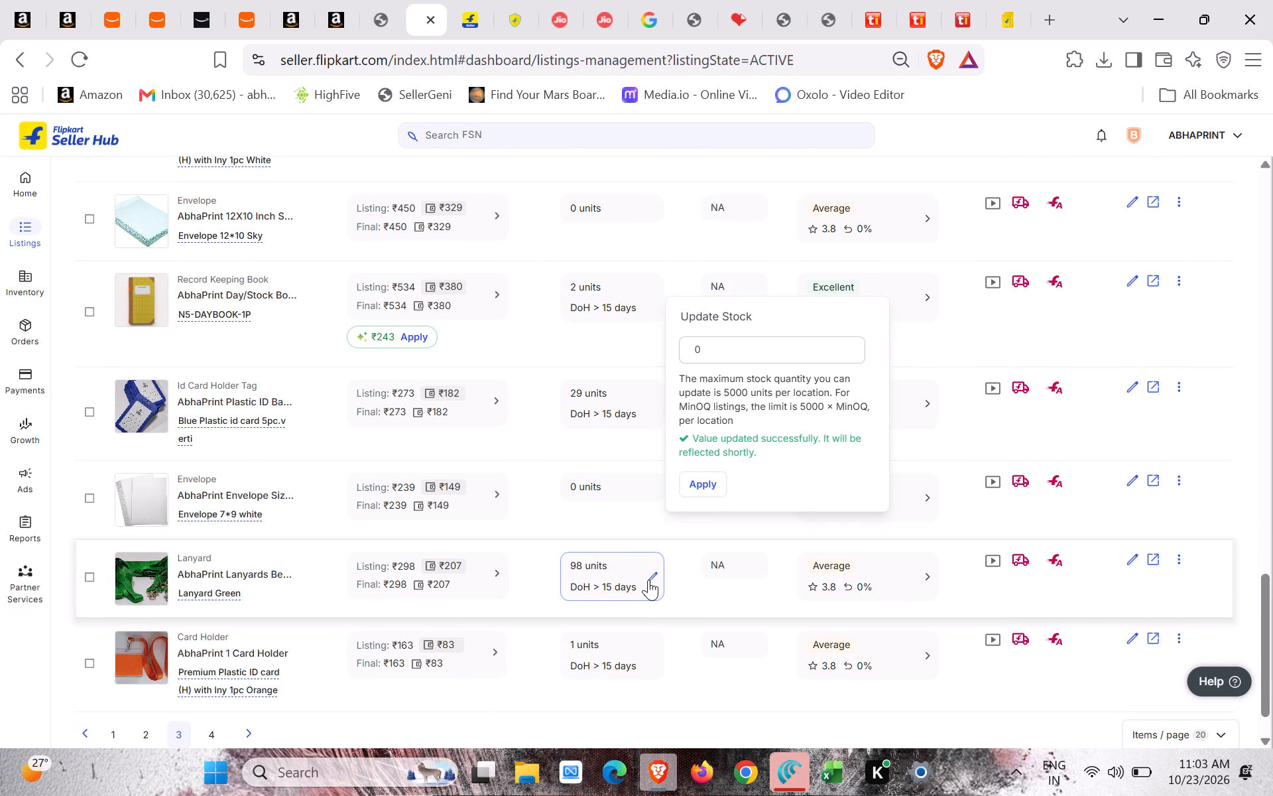
left_click(648, 580)
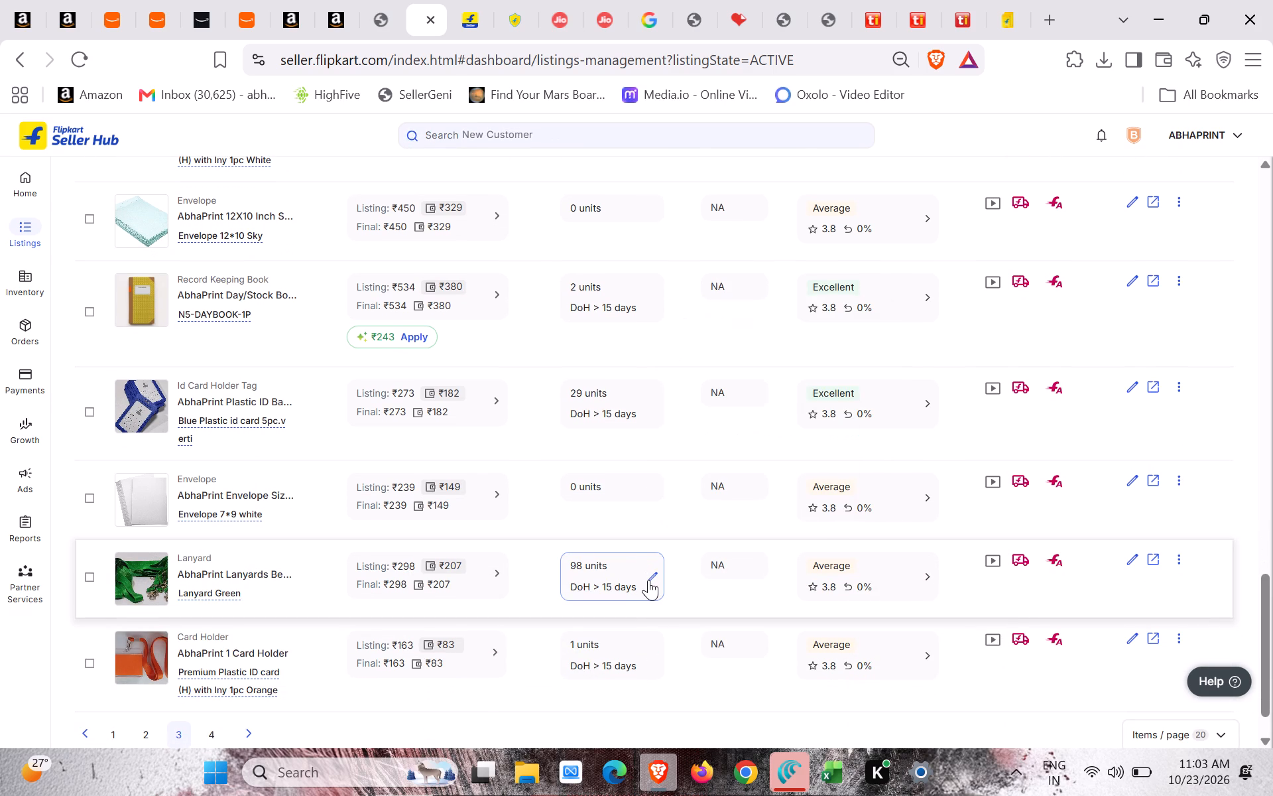
left_click(652, 577)
left_click_drag(713, 541, 656, 542)
key("0")
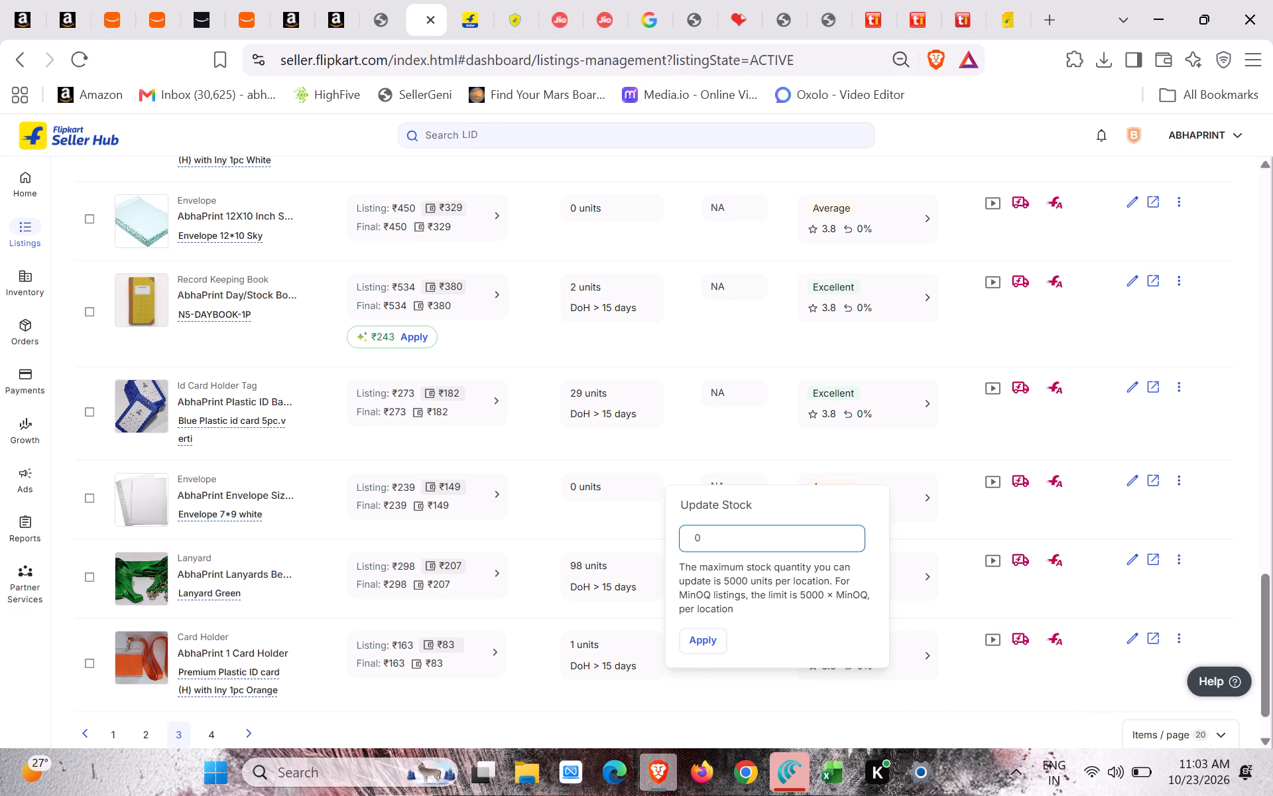
left_click(695, 643)
Set the stock of the Premium Plastic ID card (H) with lny 1pc Orange listing to 0 and apply it.
scroll(589, 551, "down", 1)
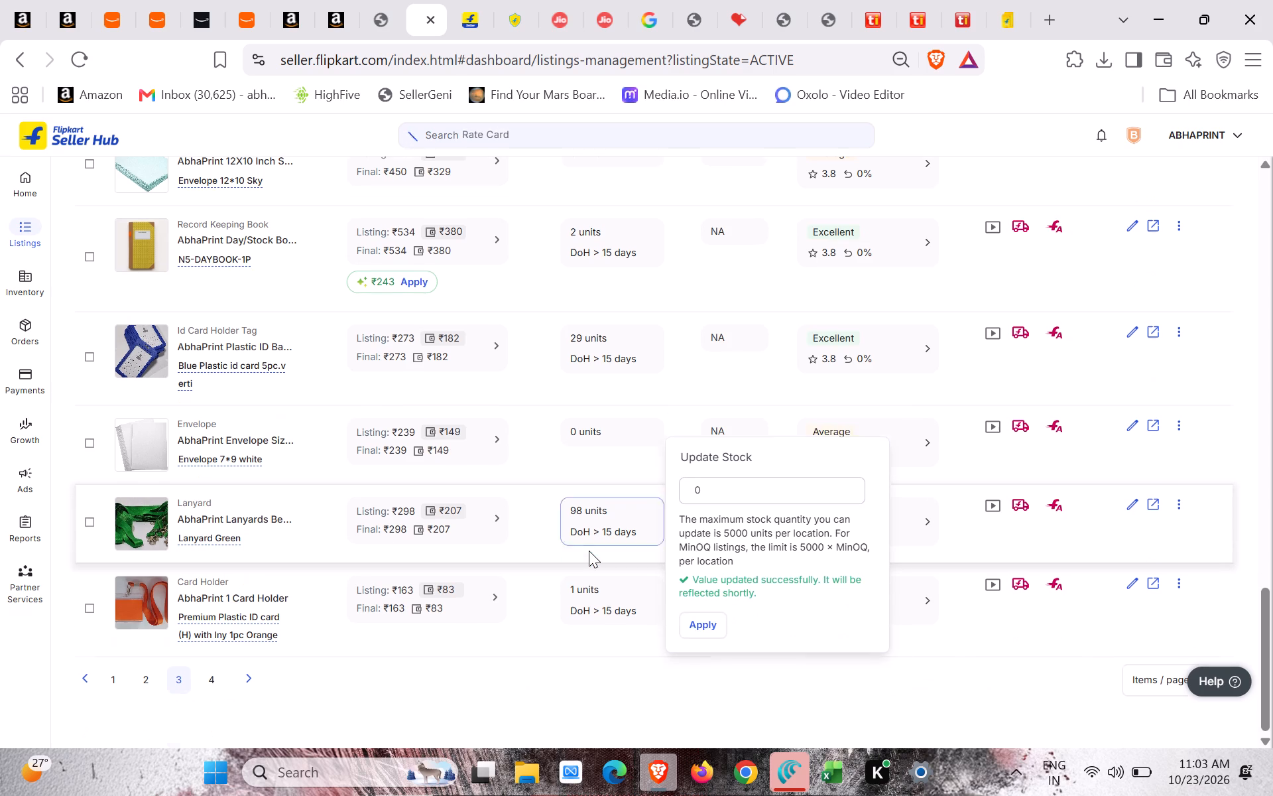
scroll(589, 551, "down", 1)
left_click(650, 604)
left_click(650, 604)
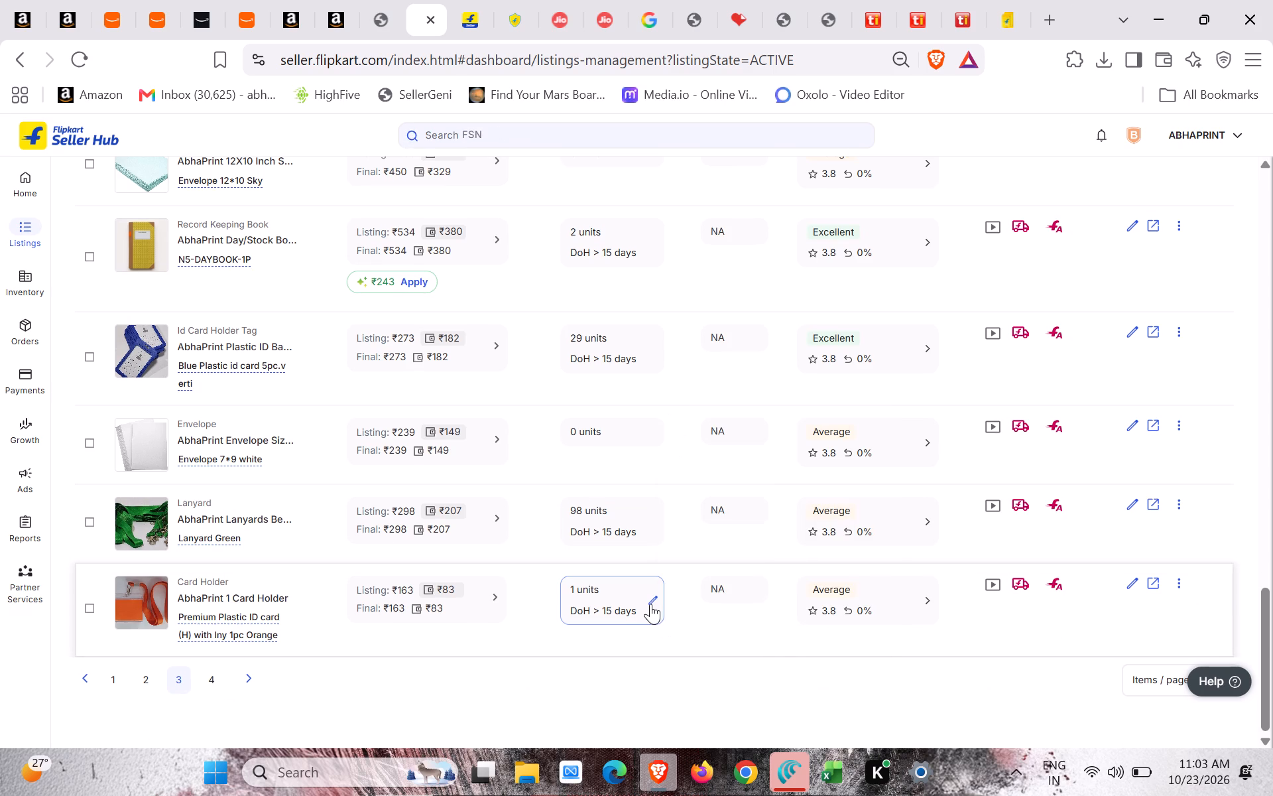
left_click_drag(730, 568, 587, 551)
key("0")
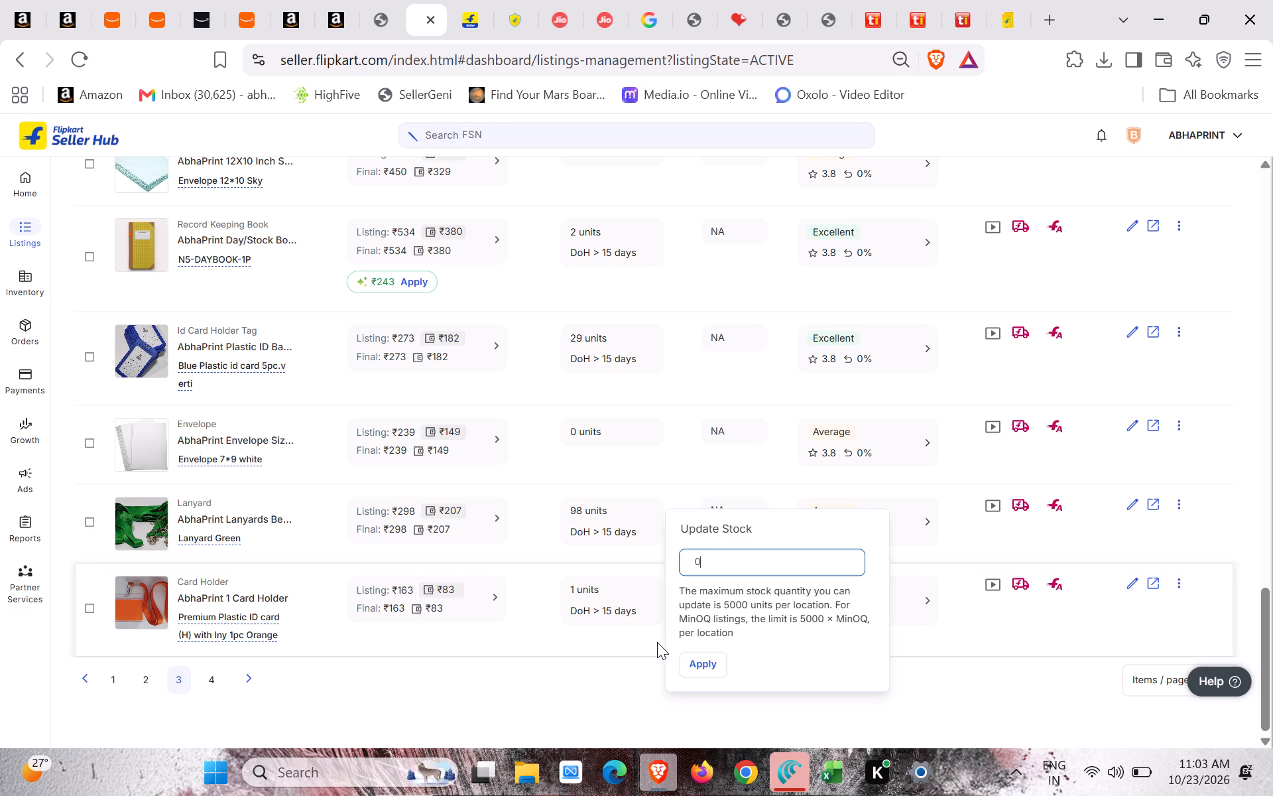
left_click(716, 670)
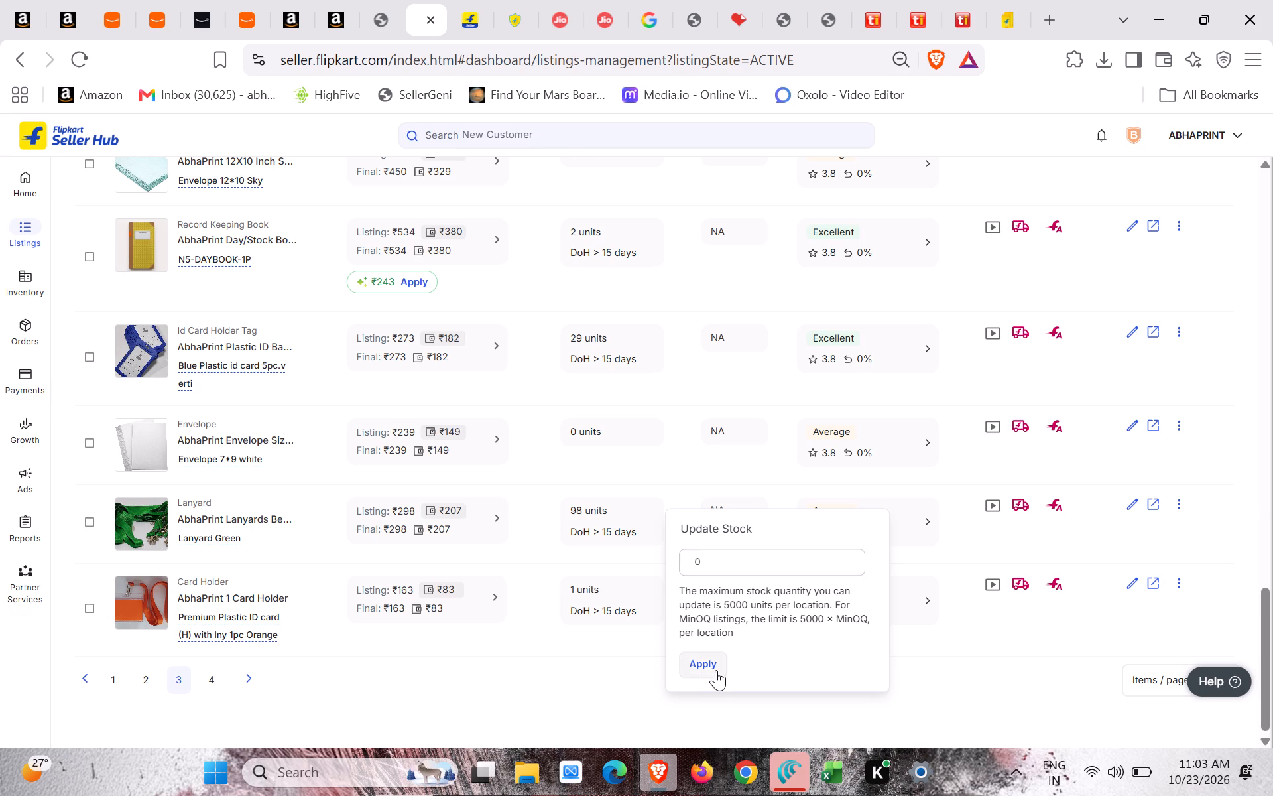
Go to page 4 of the active listings and apply a stock of 0 to Premium Plastic ID card (H) with lny 1pc Orange.
left_click(211, 675)
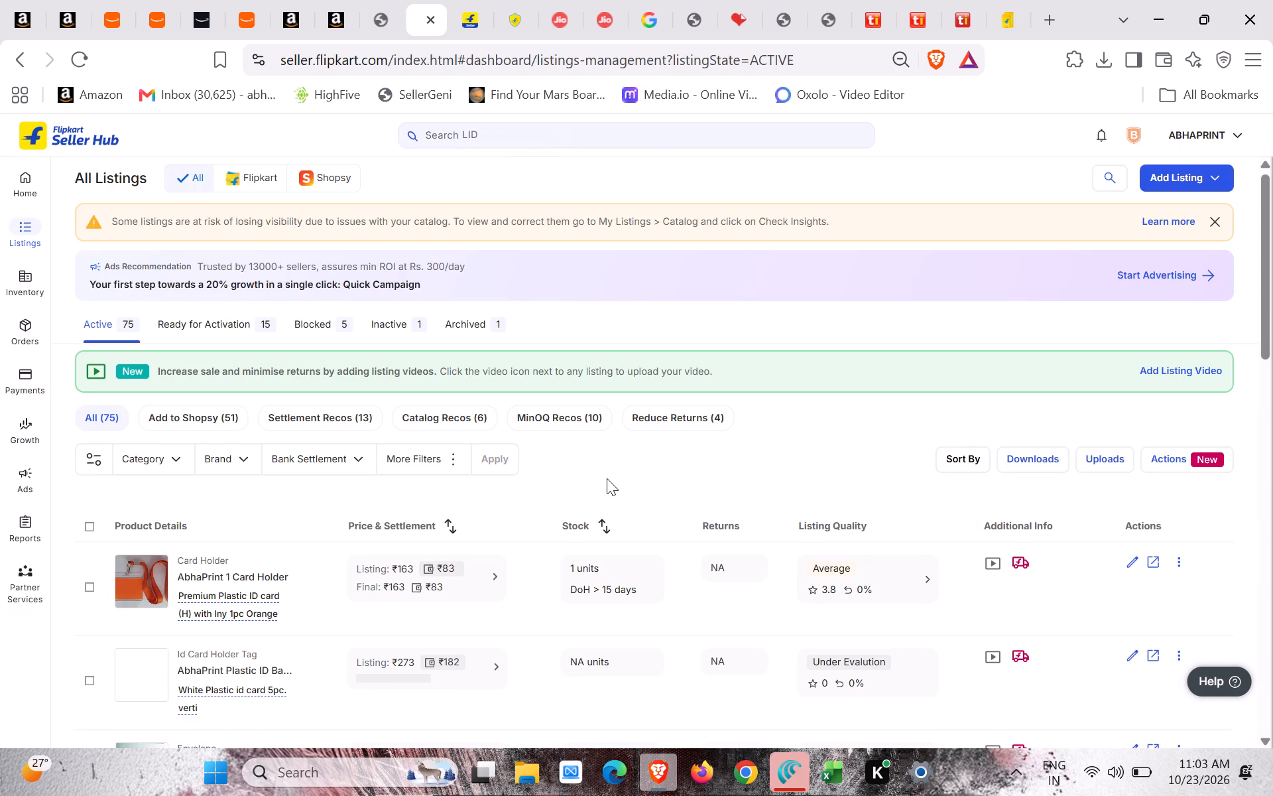
scroll(607, 478, "down", 2)
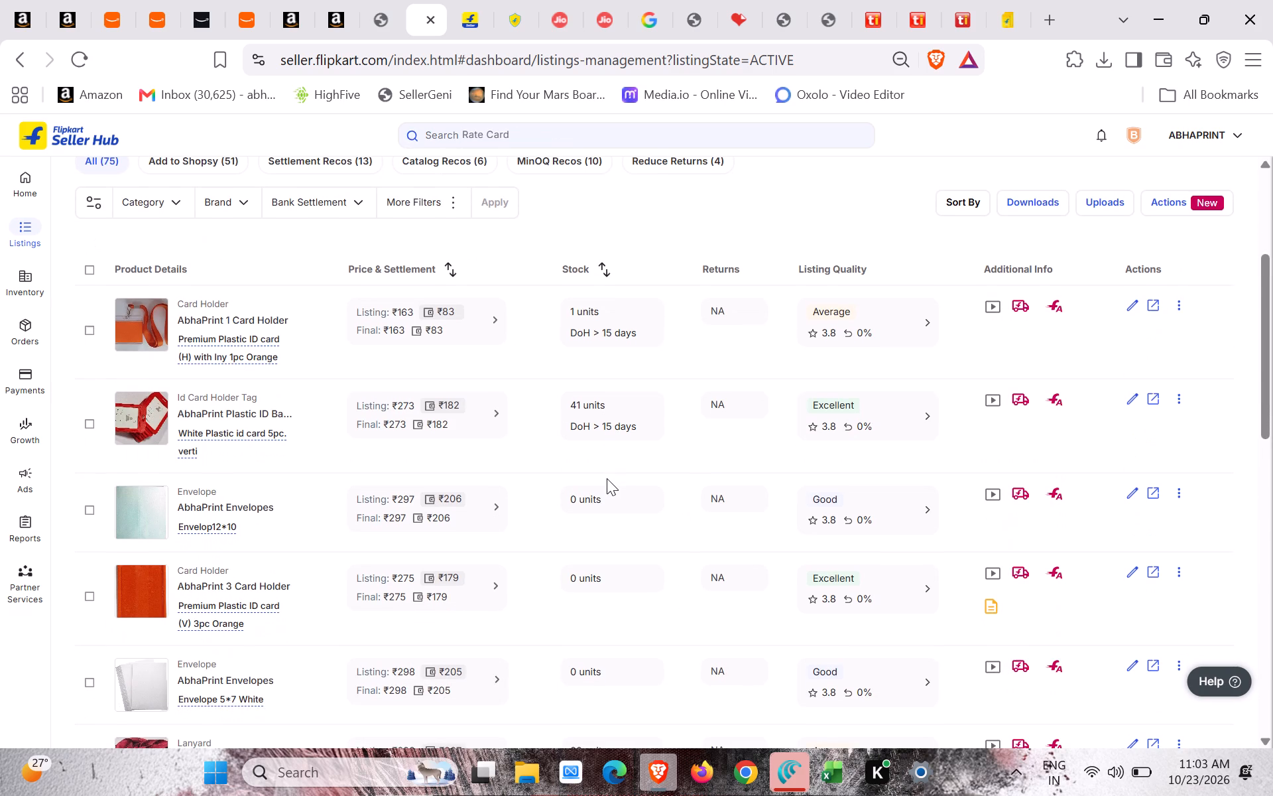
left_click(650, 324)
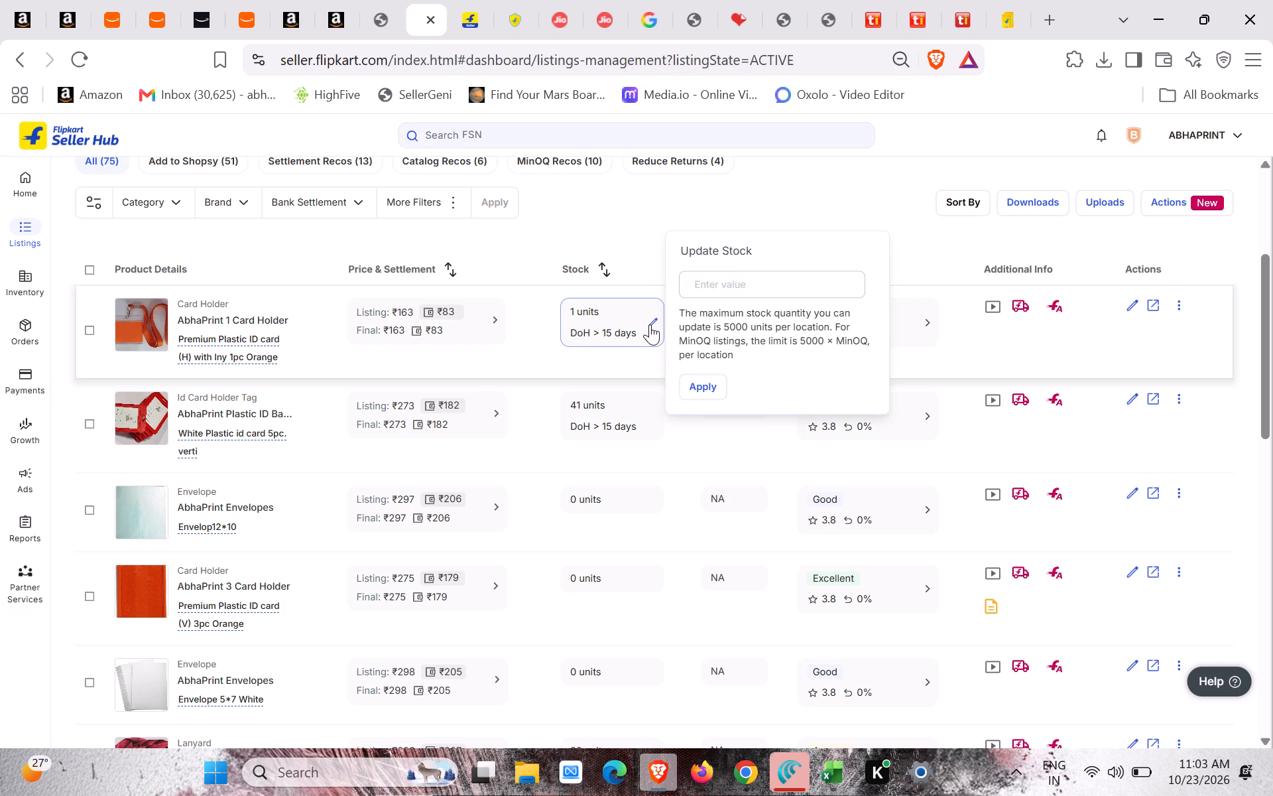
left_click_drag(727, 283, 644, 293)
key("0")
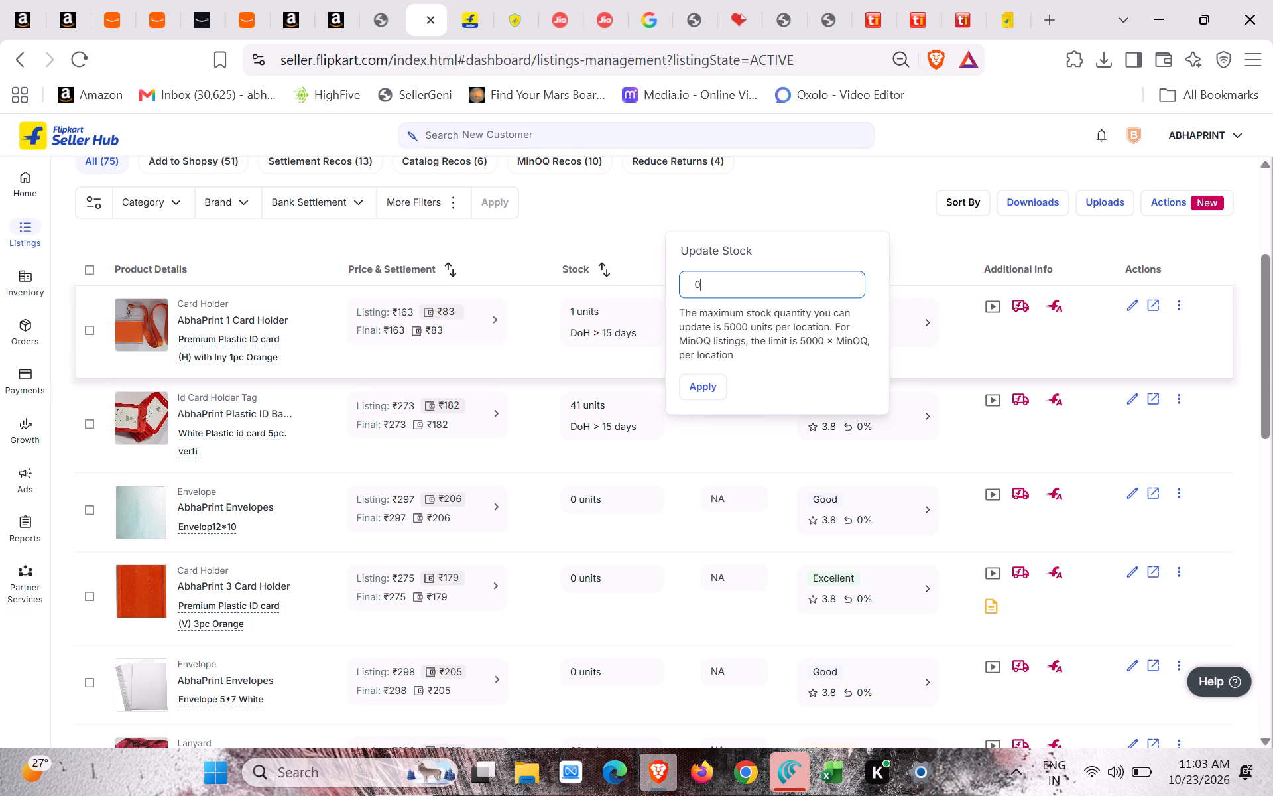
left_click(703, 388)
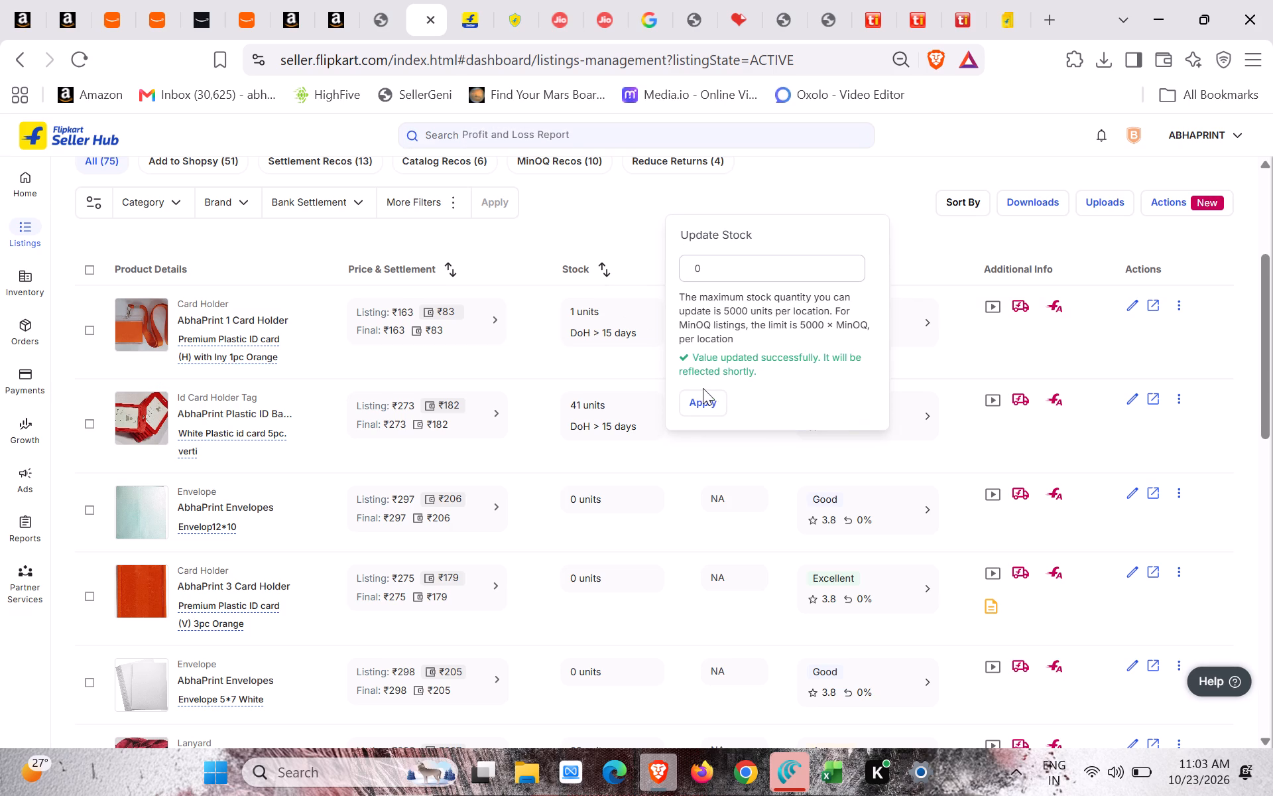
Set the stock of the White Plastic id card 5pc.verti listing to 0 and apply it.
left_click(652, 419)
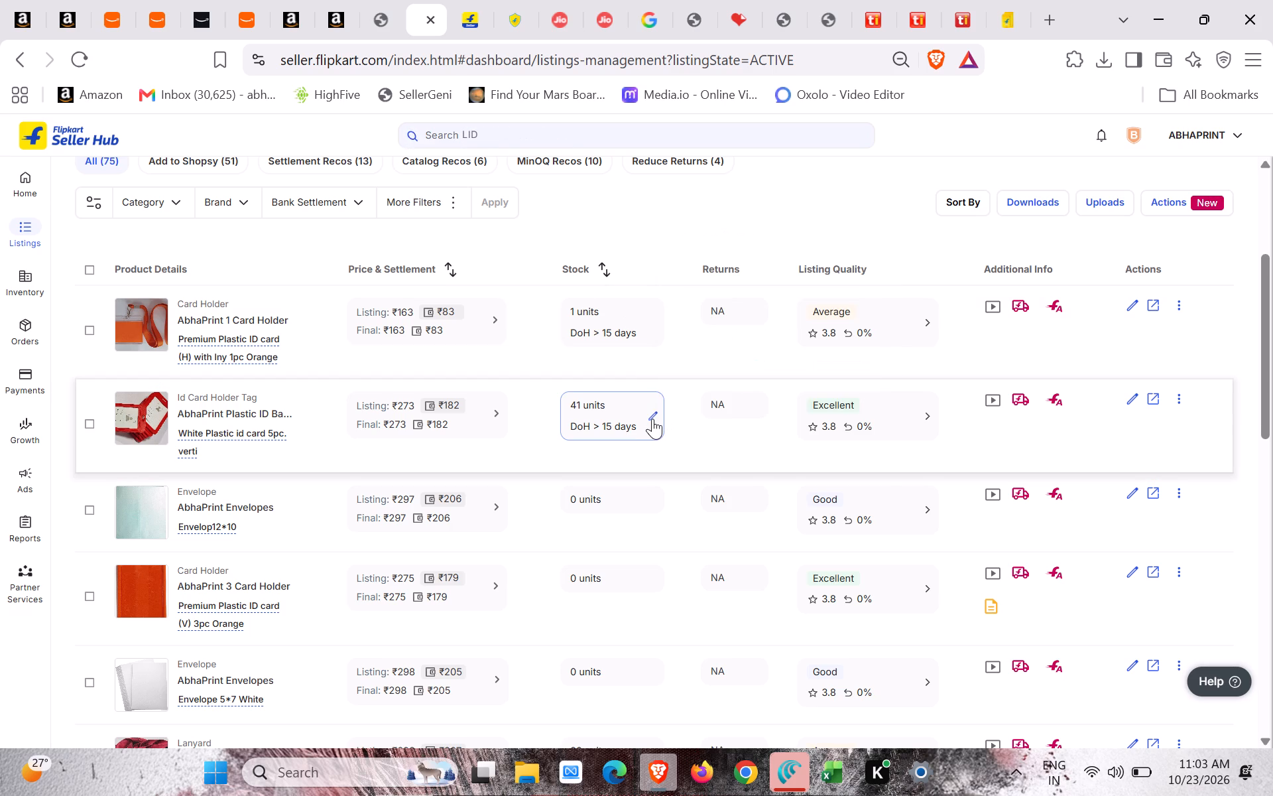
left_click(652, 419)
left_click_drag(723, 383, 644, 383)
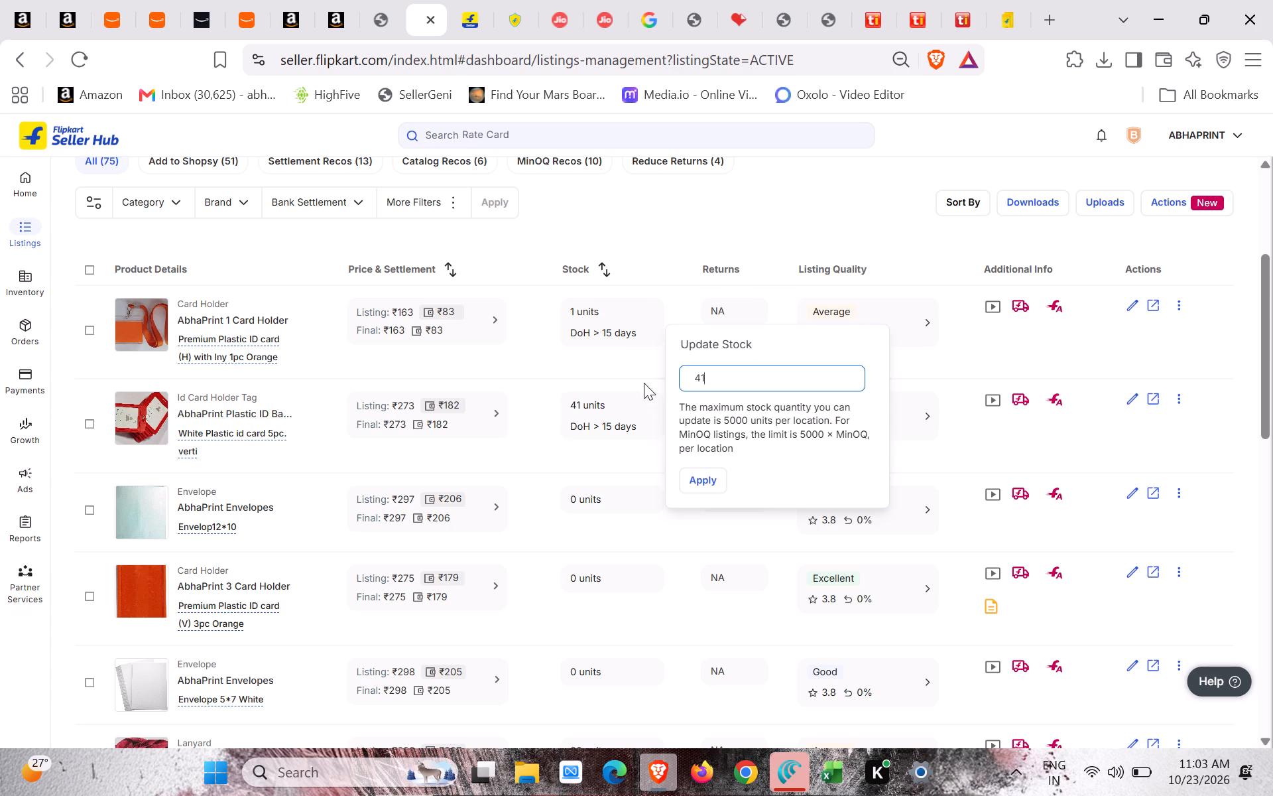
left_click_drag(644, 383, 637, 383)
key("0")
left_click(686, 476)
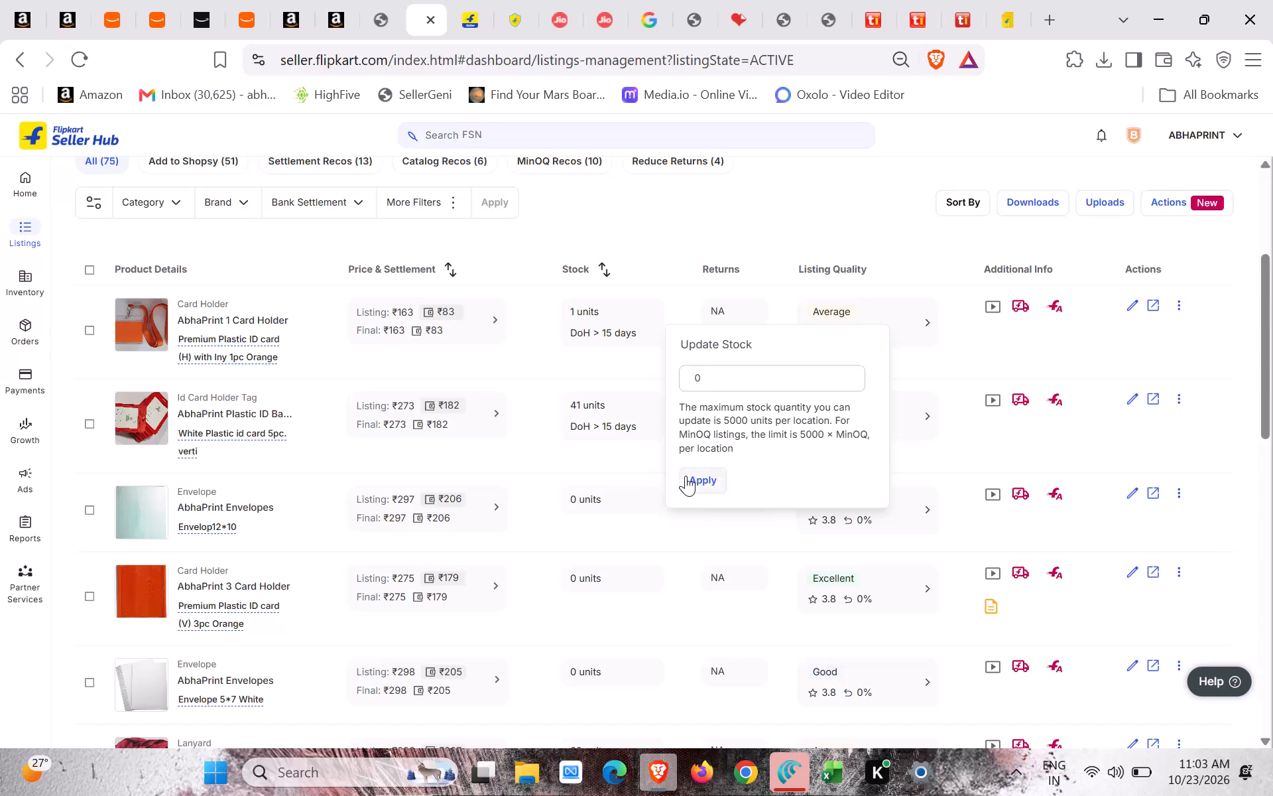
Set the stock of the Lanyard Cherry listing to 0 and apply it.
scroll(633, 608, "down", 1)
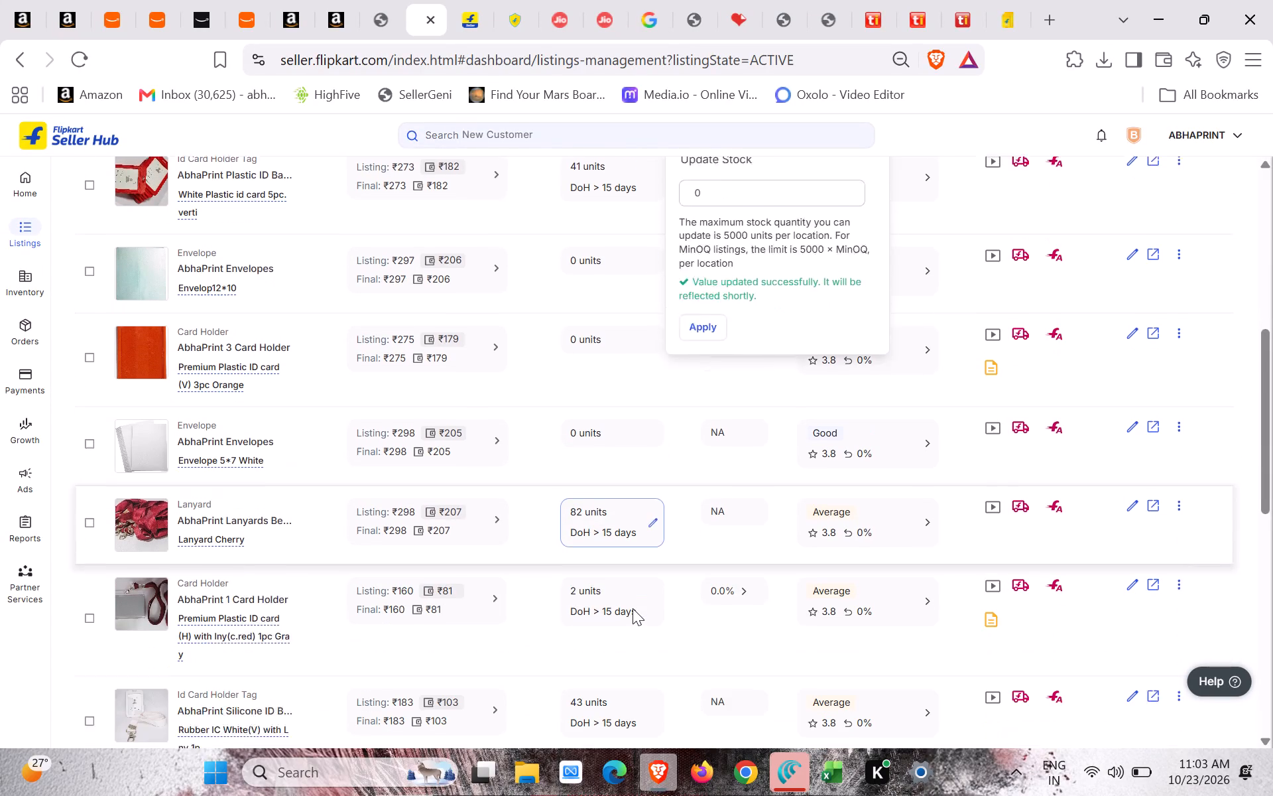
scroll(633, 608, "down", 1)
left_click(650, 509)
left_click(650, 509)
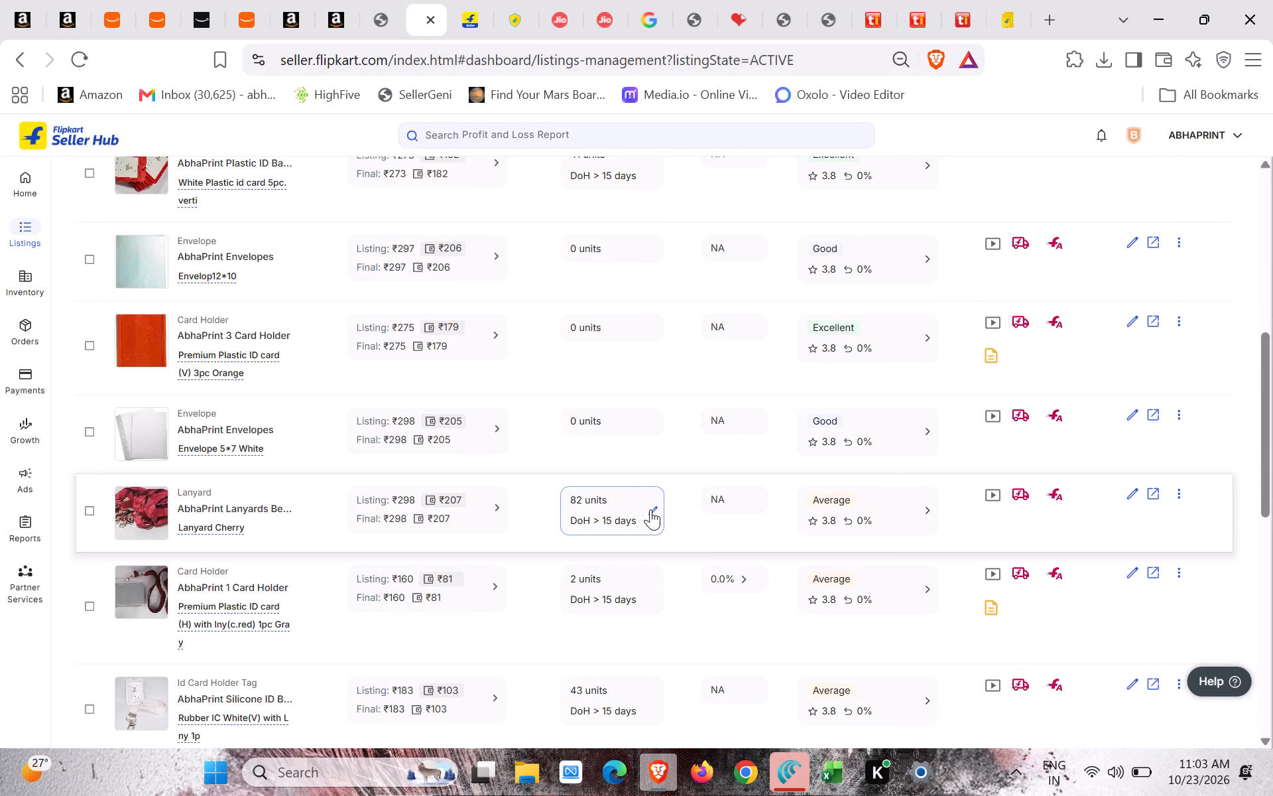
left_click_drag(713, 480, 633, 470)
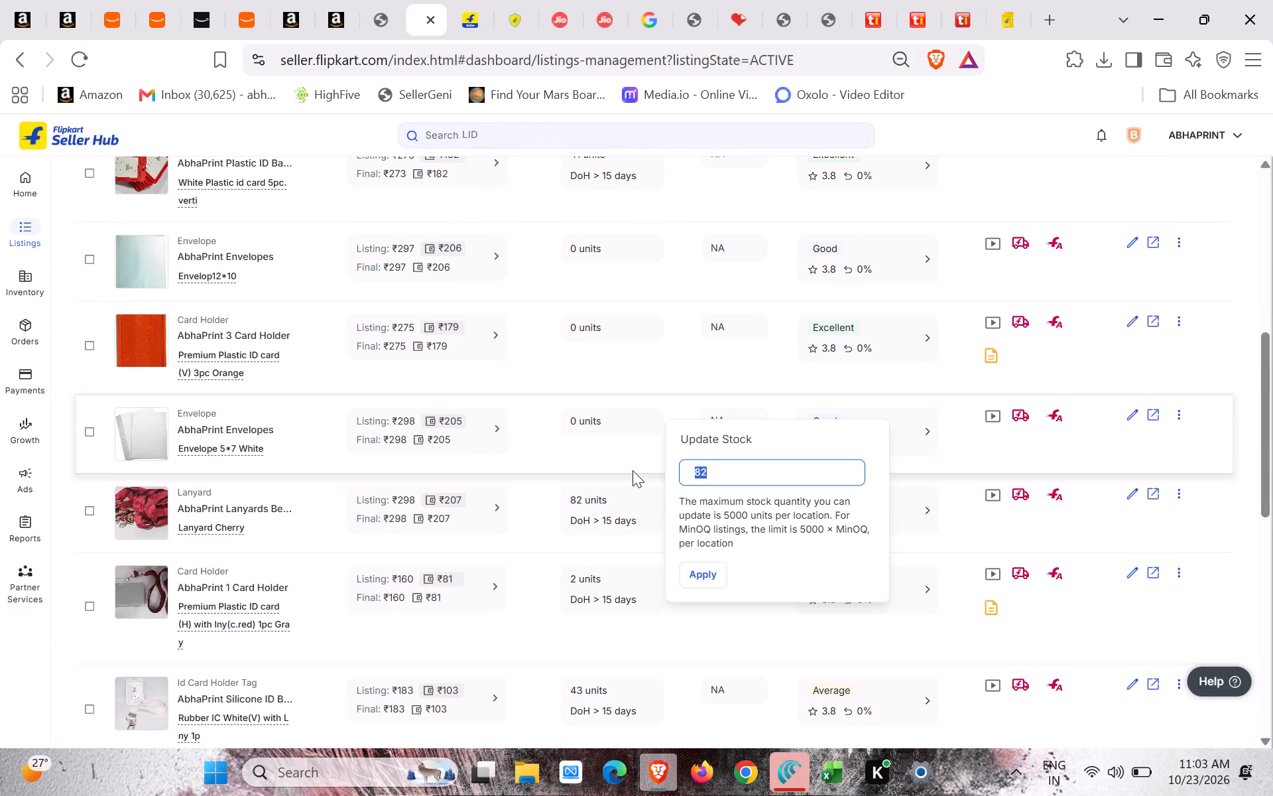
key("0")
left_click(707, 570)
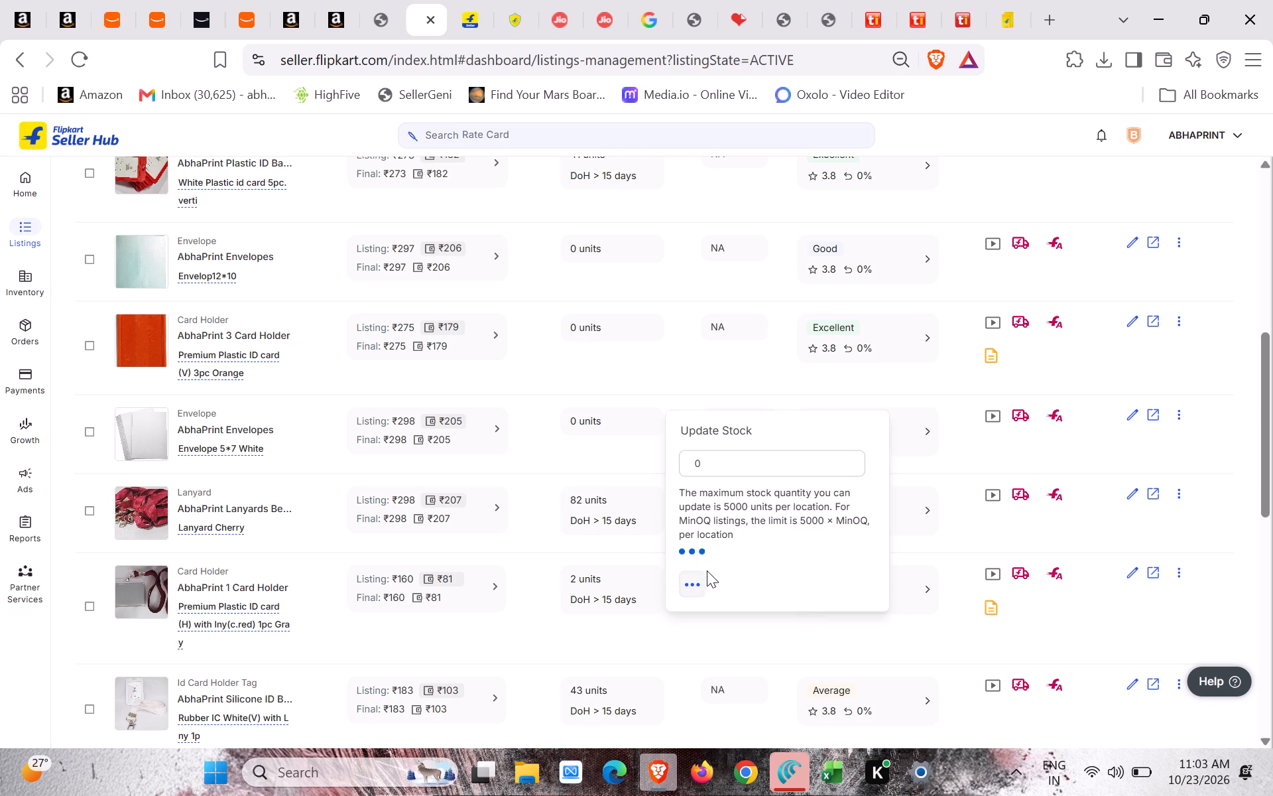
Set the stock of the Premium Plastic ID card (H) with lny(c.red) 1pc Gray listing to 0 and apply it.
double_click(654, 590)
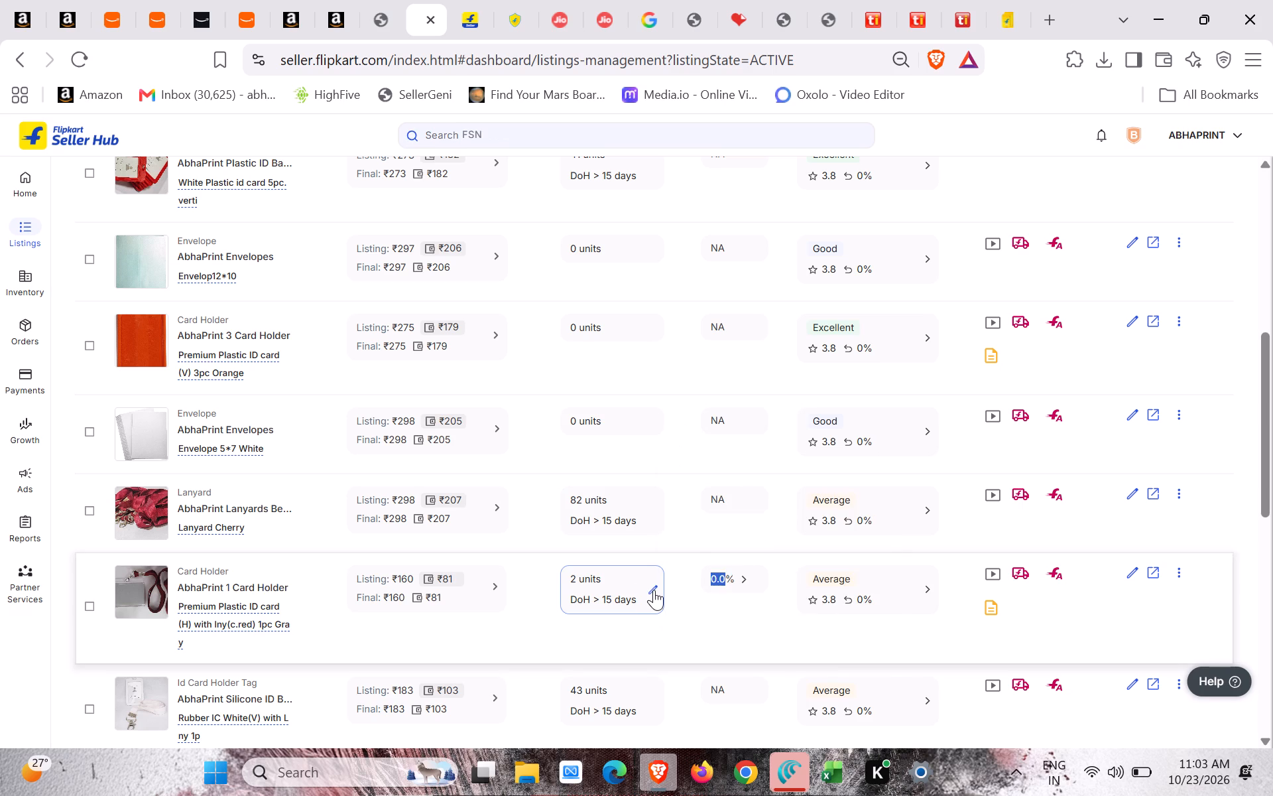
left_click_drag(728, 556, 622, 556)
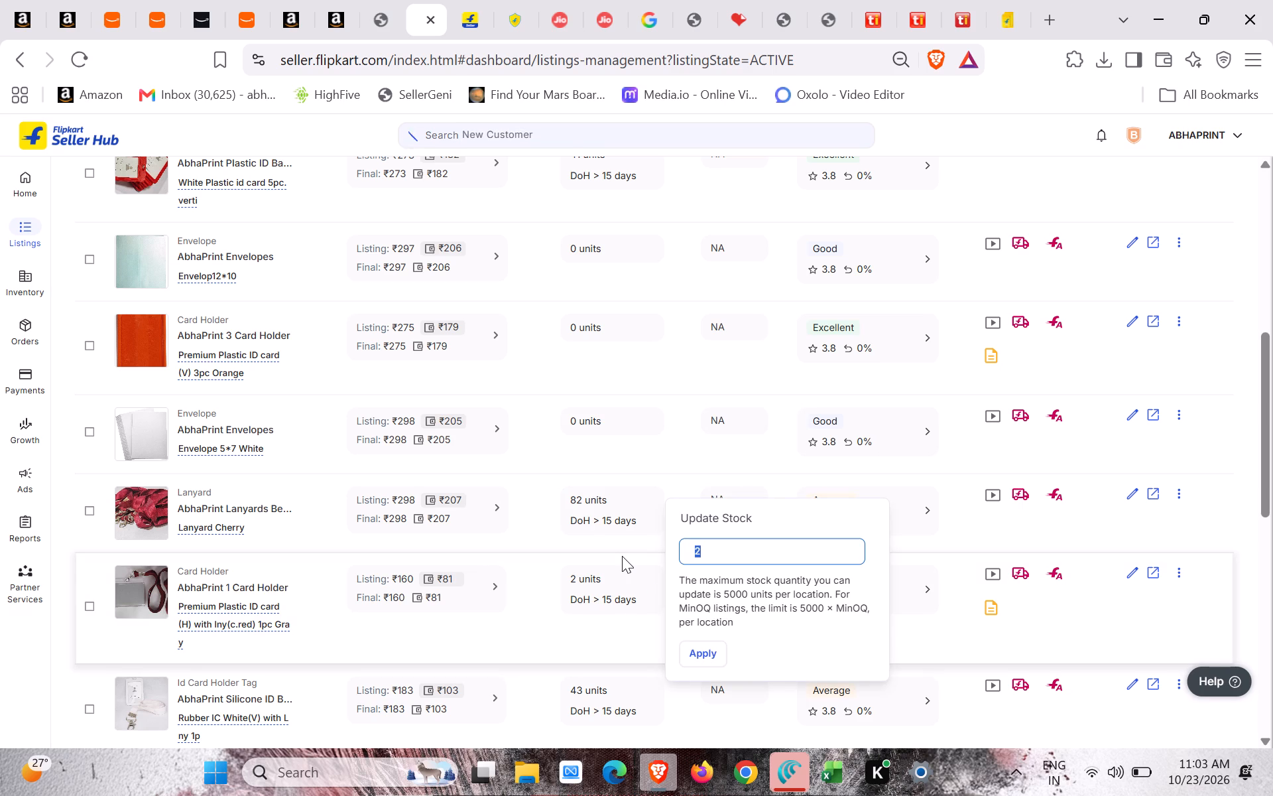
key("0")
left_click(713, 651)
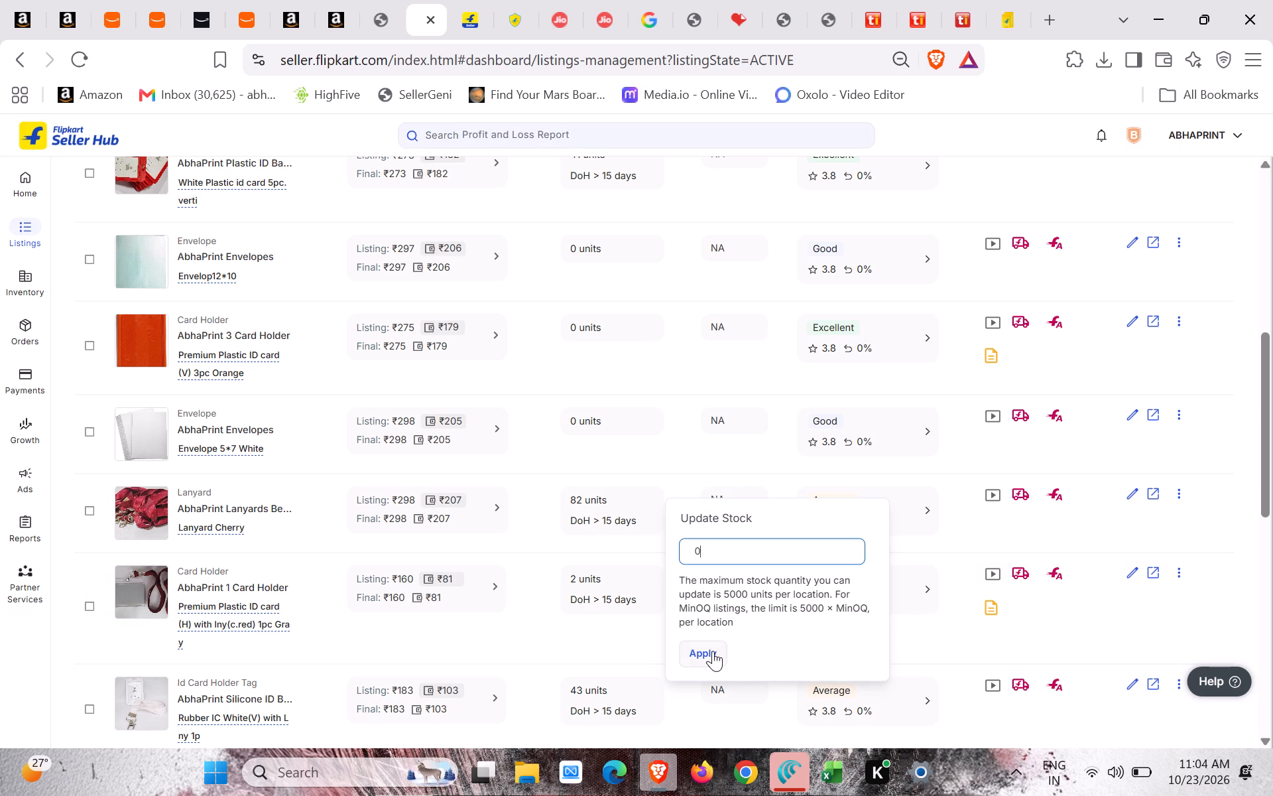
Set the stock of the Rubber IC White(V) with Lny 1p listing to 0 and apply it.
scroll(596, 576, "down", 3)
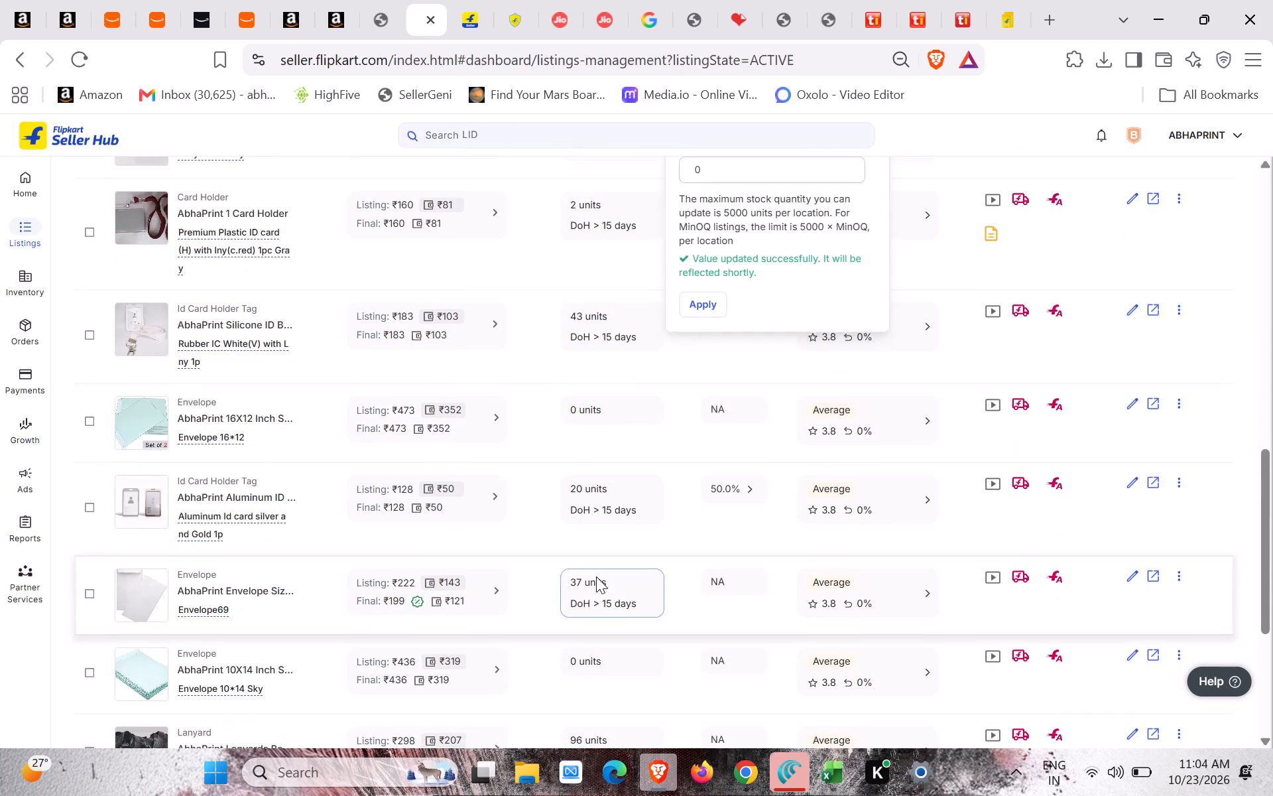
left_click(648, 325)
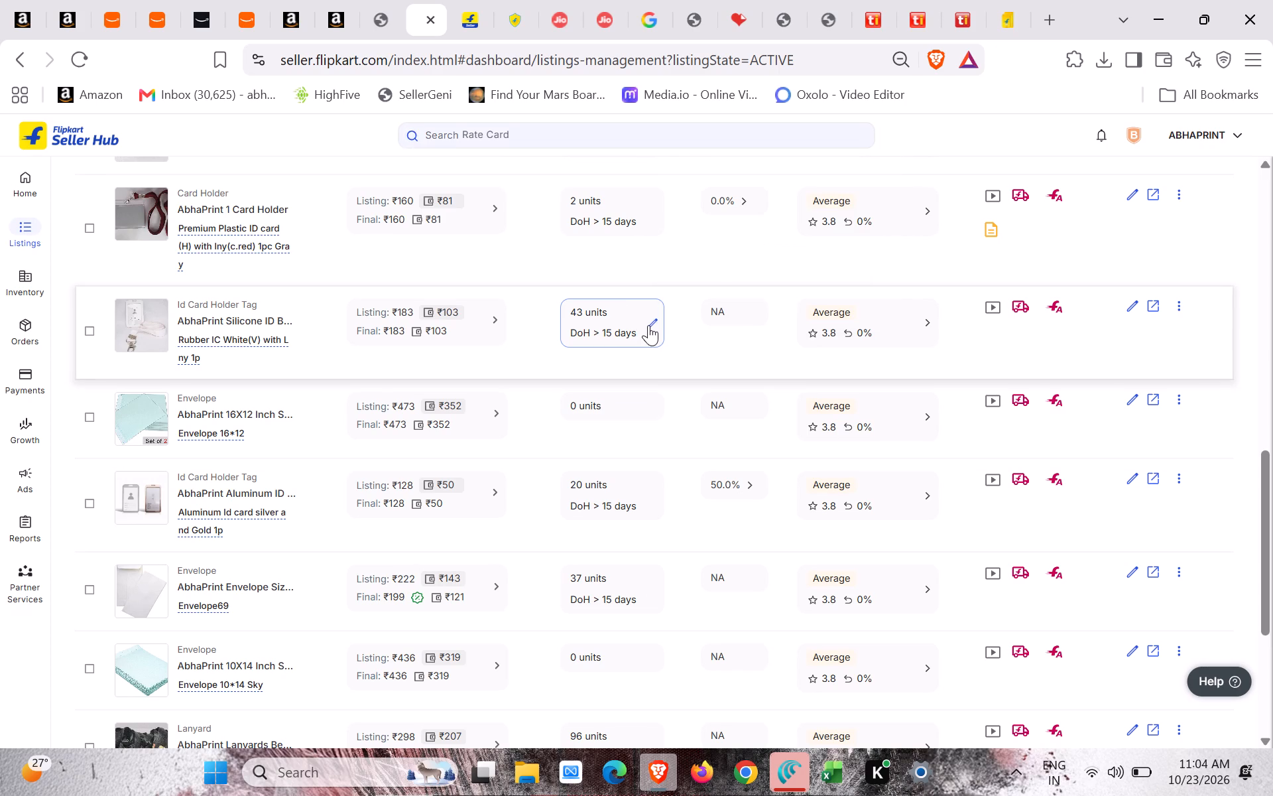
left_click(648, 325)
left_click_drag(717, 291, 664, 290)
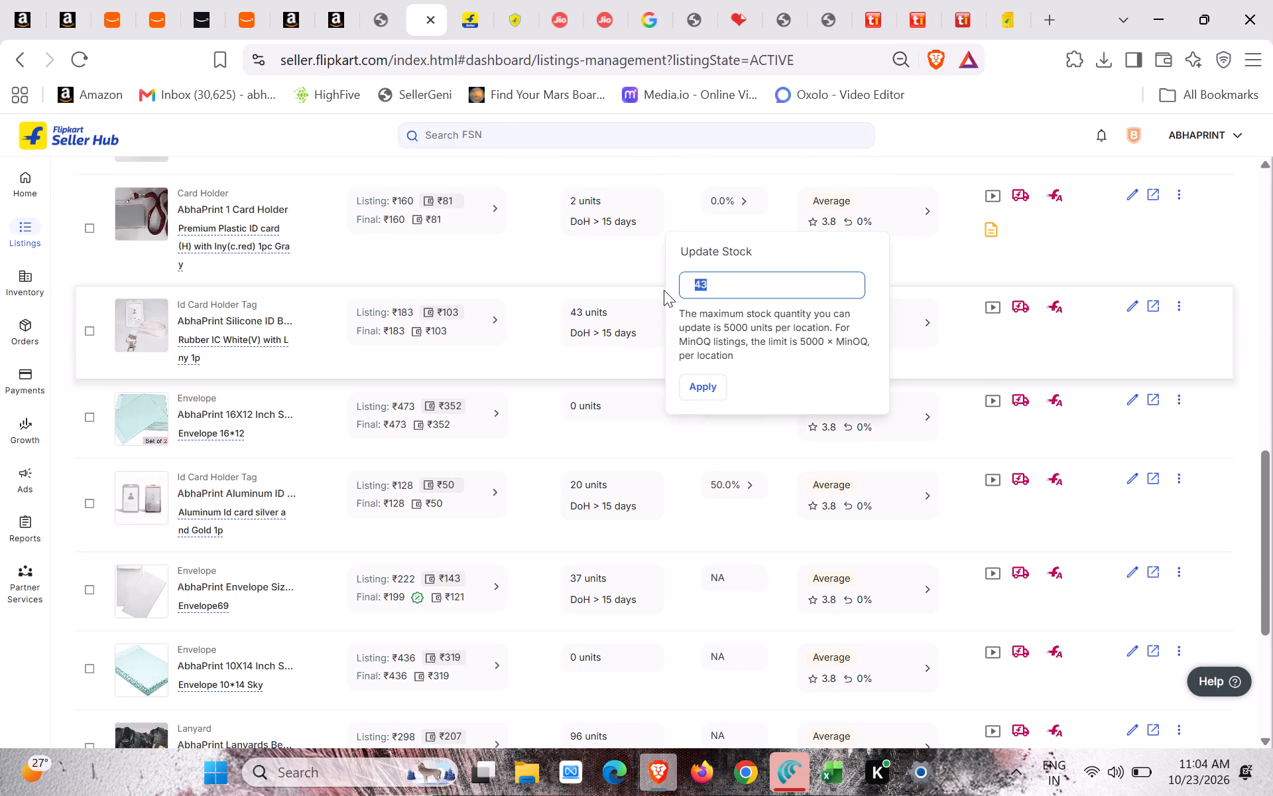
key("0")
left_click(716, 383)
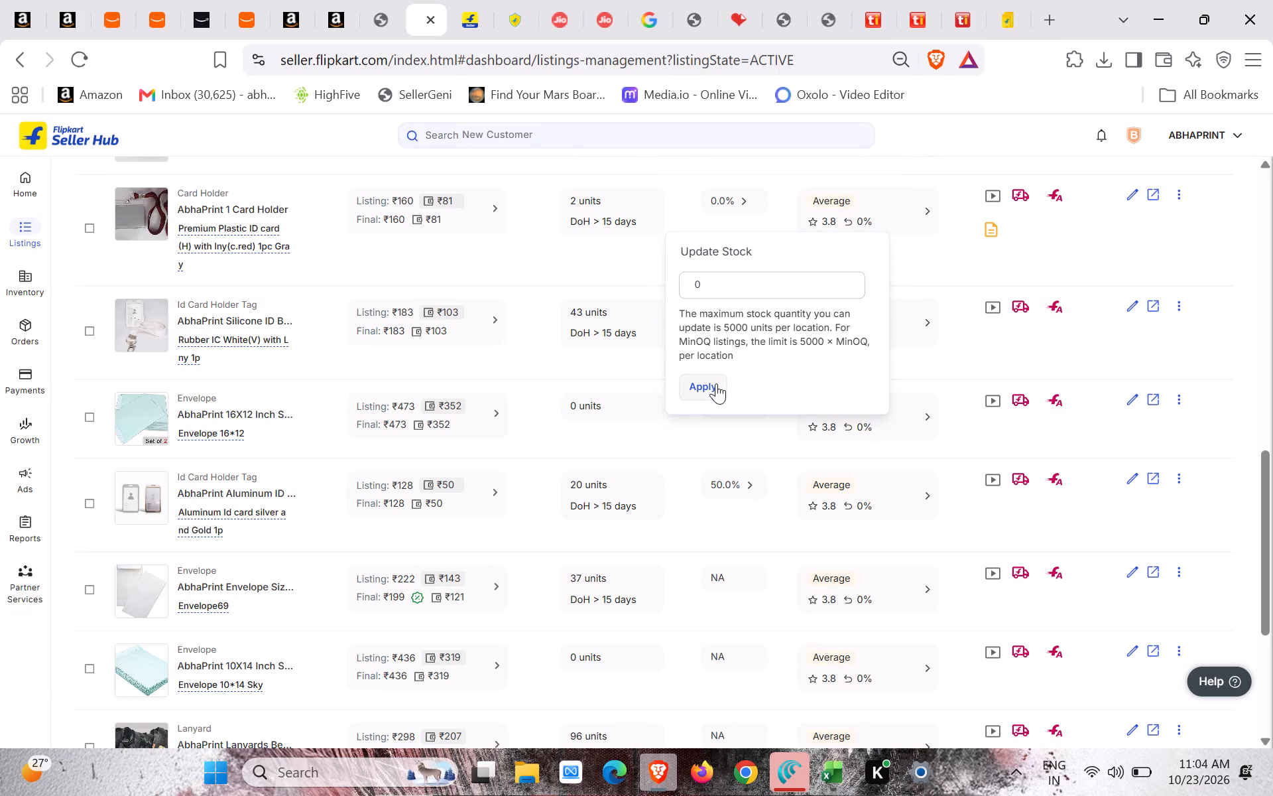
Set the stock of the Aluminum Id card silver and Gold 1p listing to 0 and apply it.
left_click(655, 498)
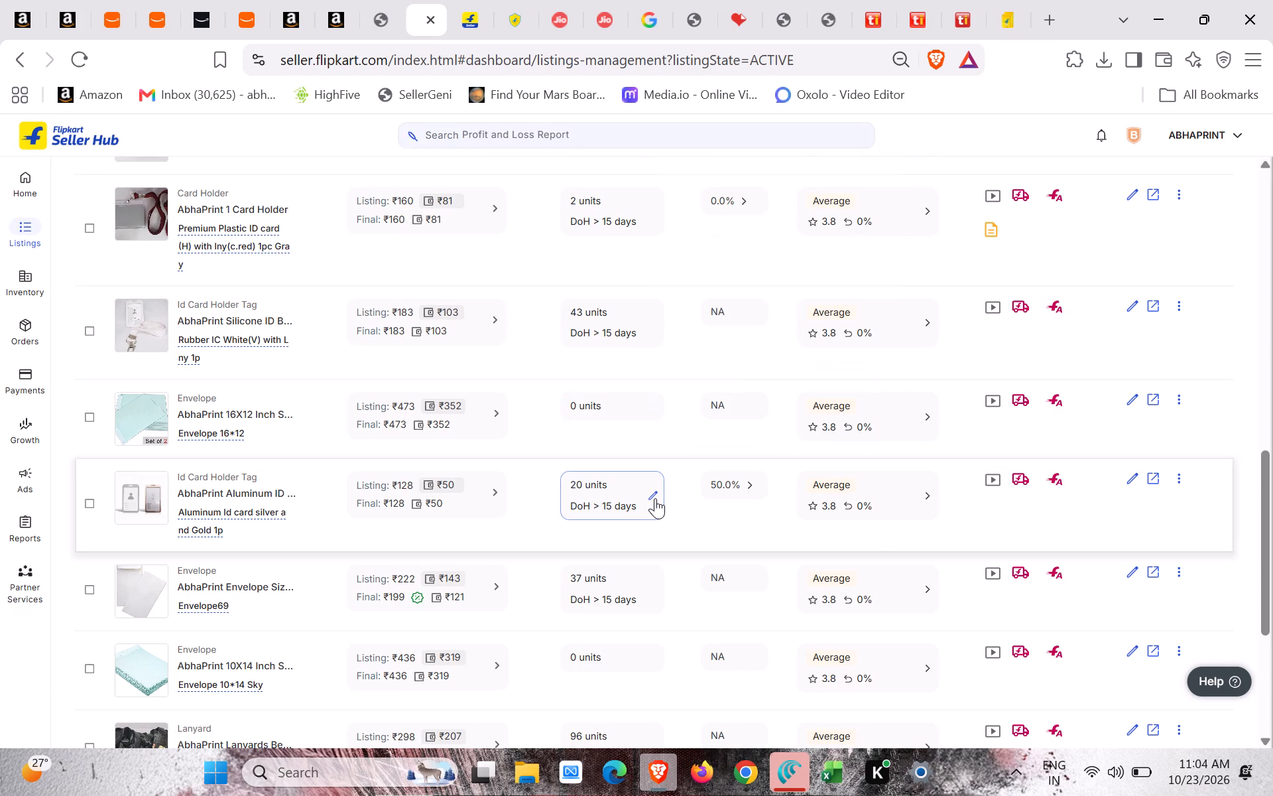
left_click(655, 498)
left_click_drag(723, 457, 653, 462)
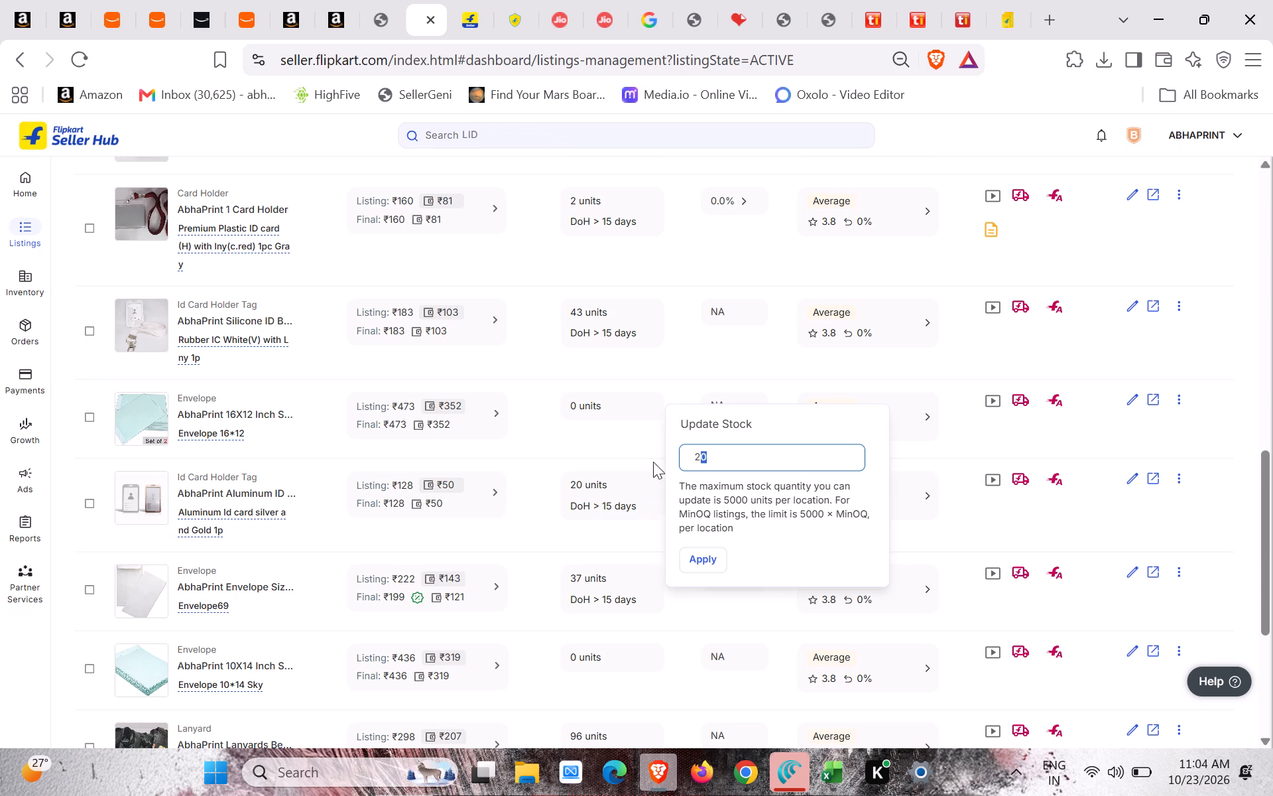
left_click_drag(653, 462, 648, 463)
type("0-")
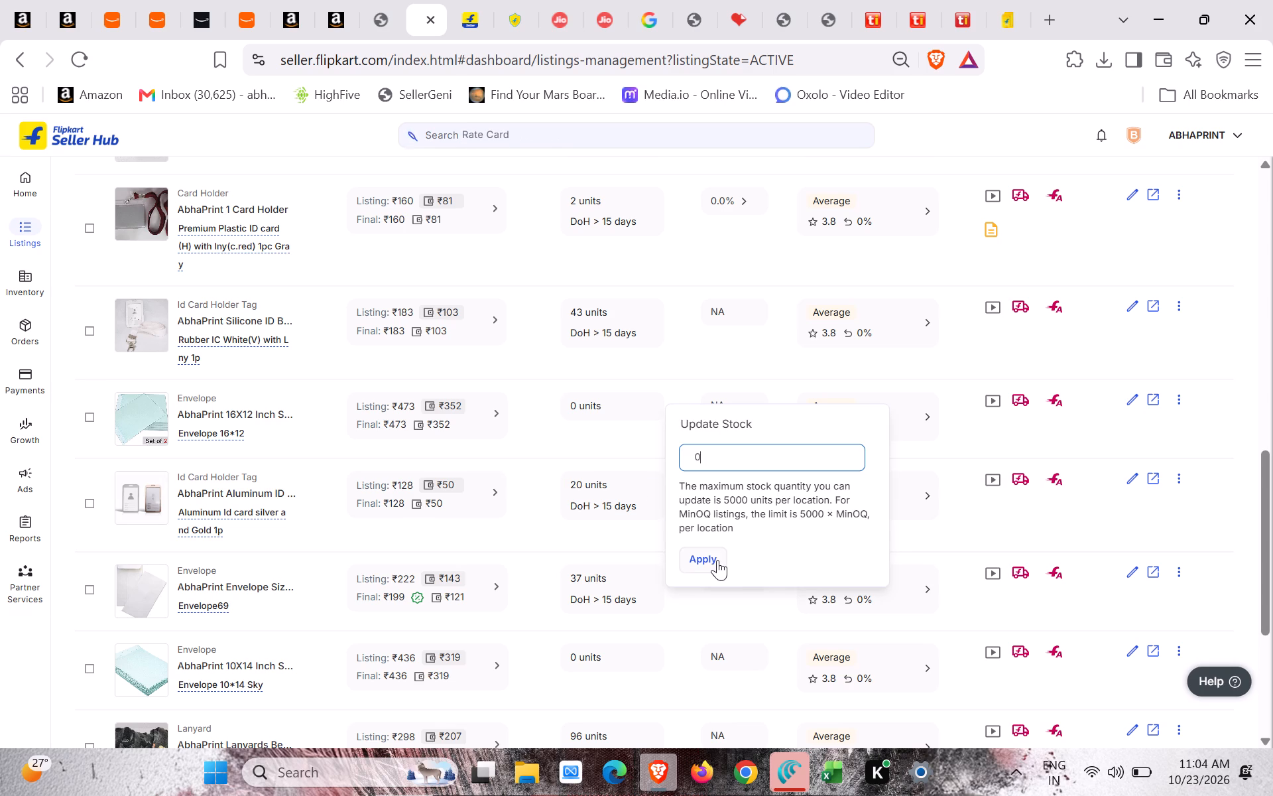
left_click(717, 560)
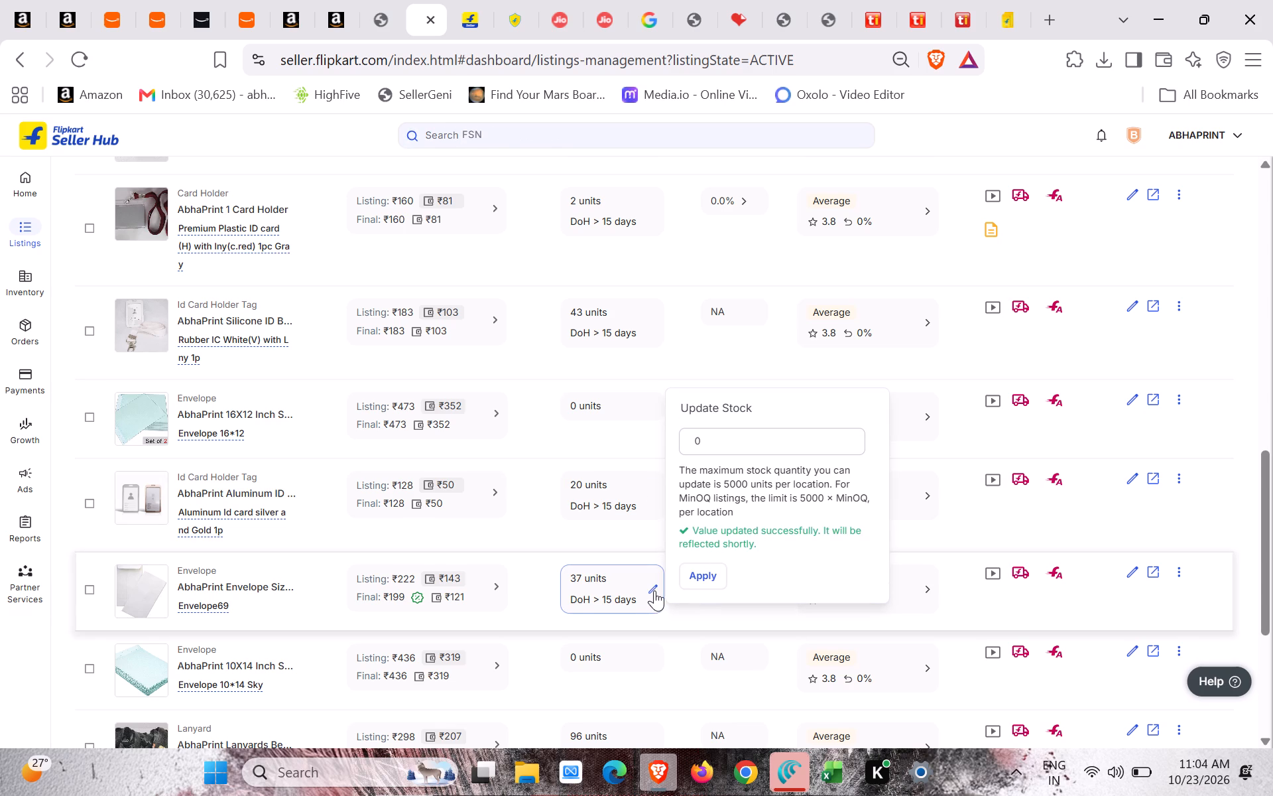
Set the stock of the Envelope69 listing to 0 and apply it.
left_click(652, 589)
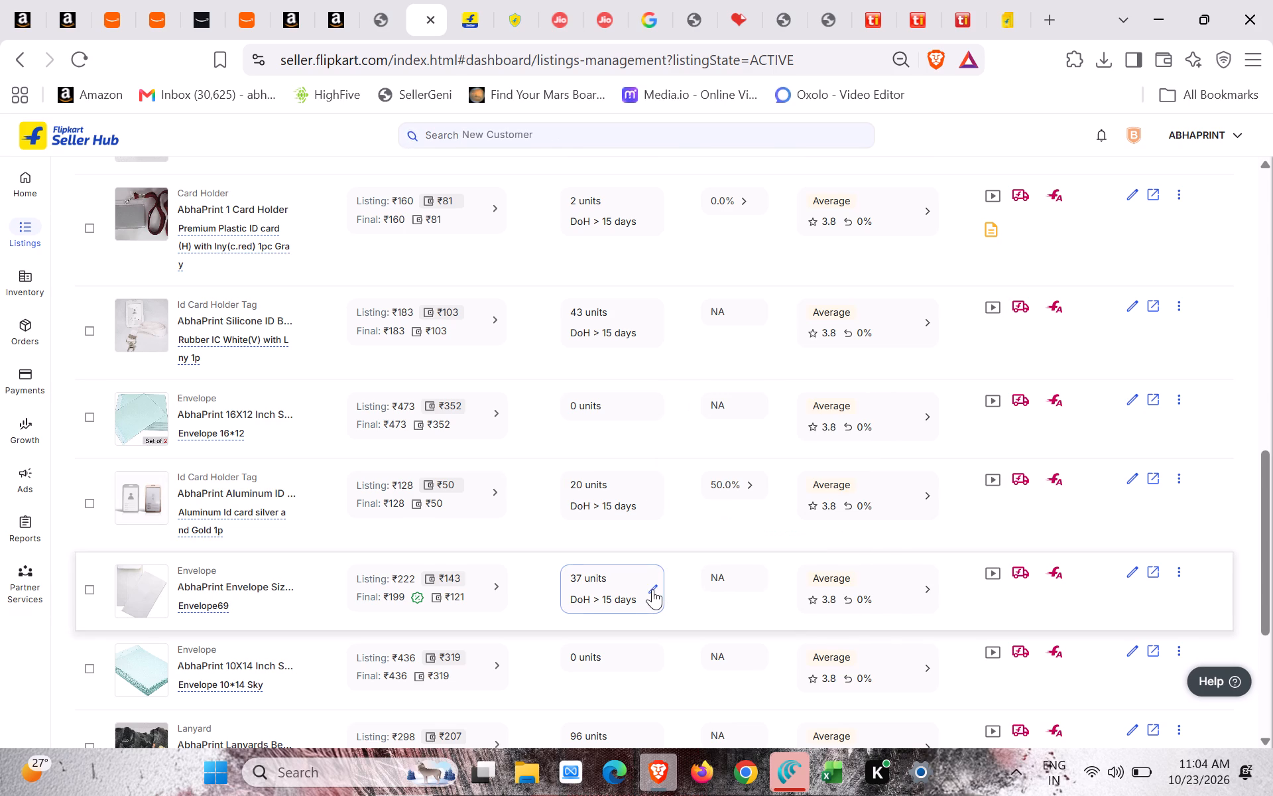
left_click(652, 589)
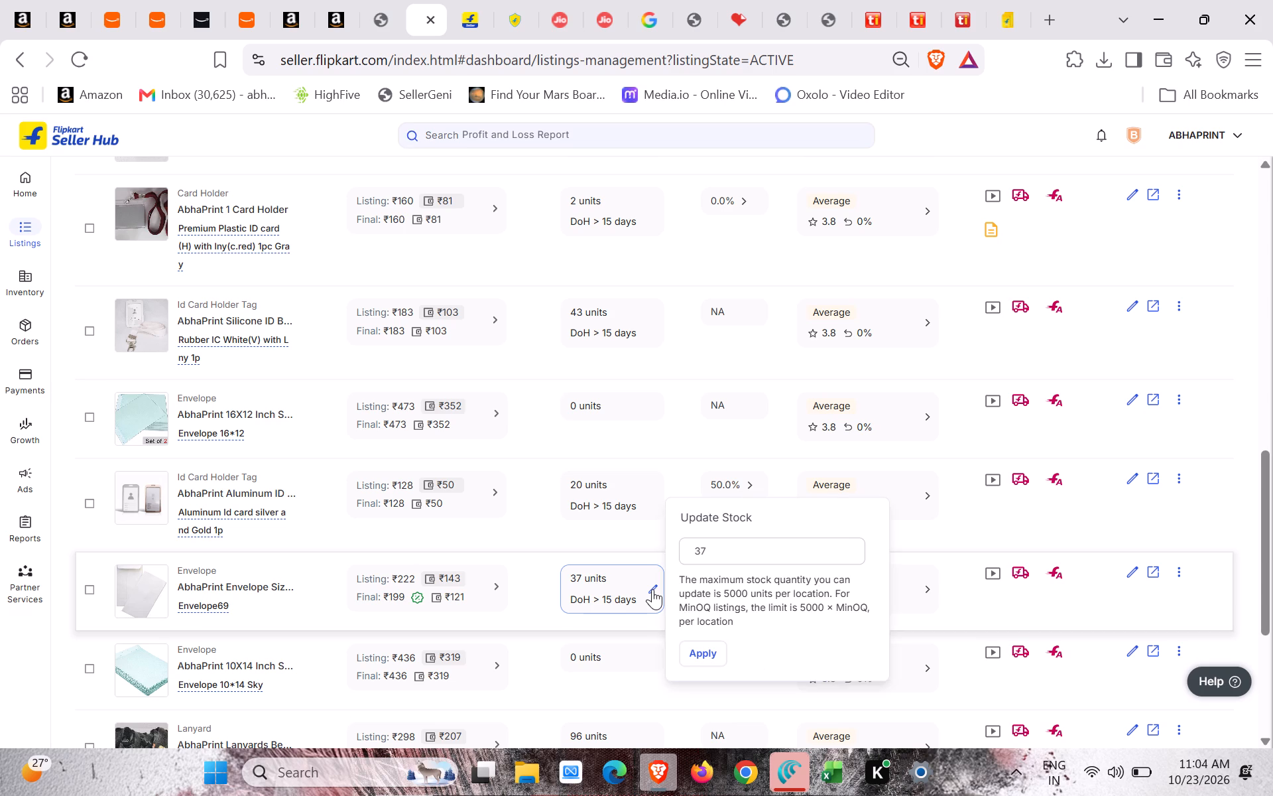
left_click_drag(718, 555, 635, 558)
key("0")
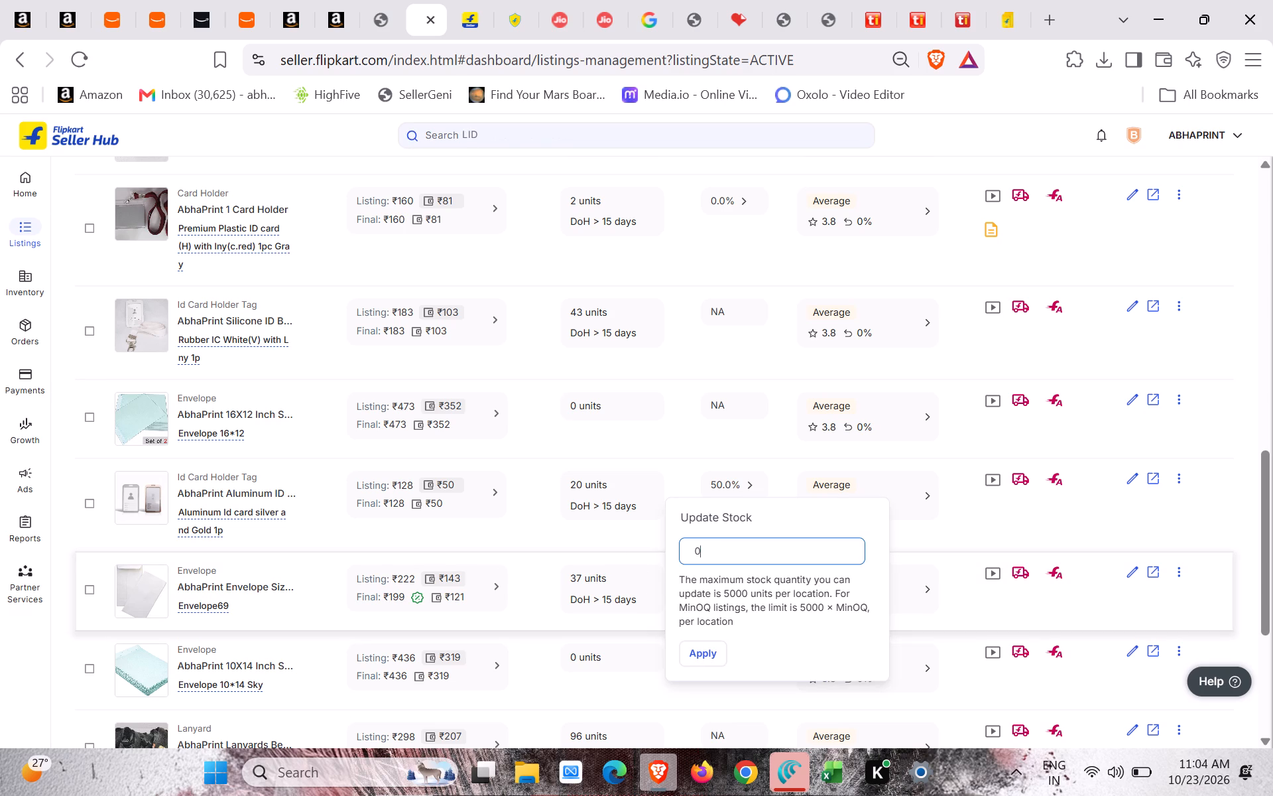
left_click(694, 648)
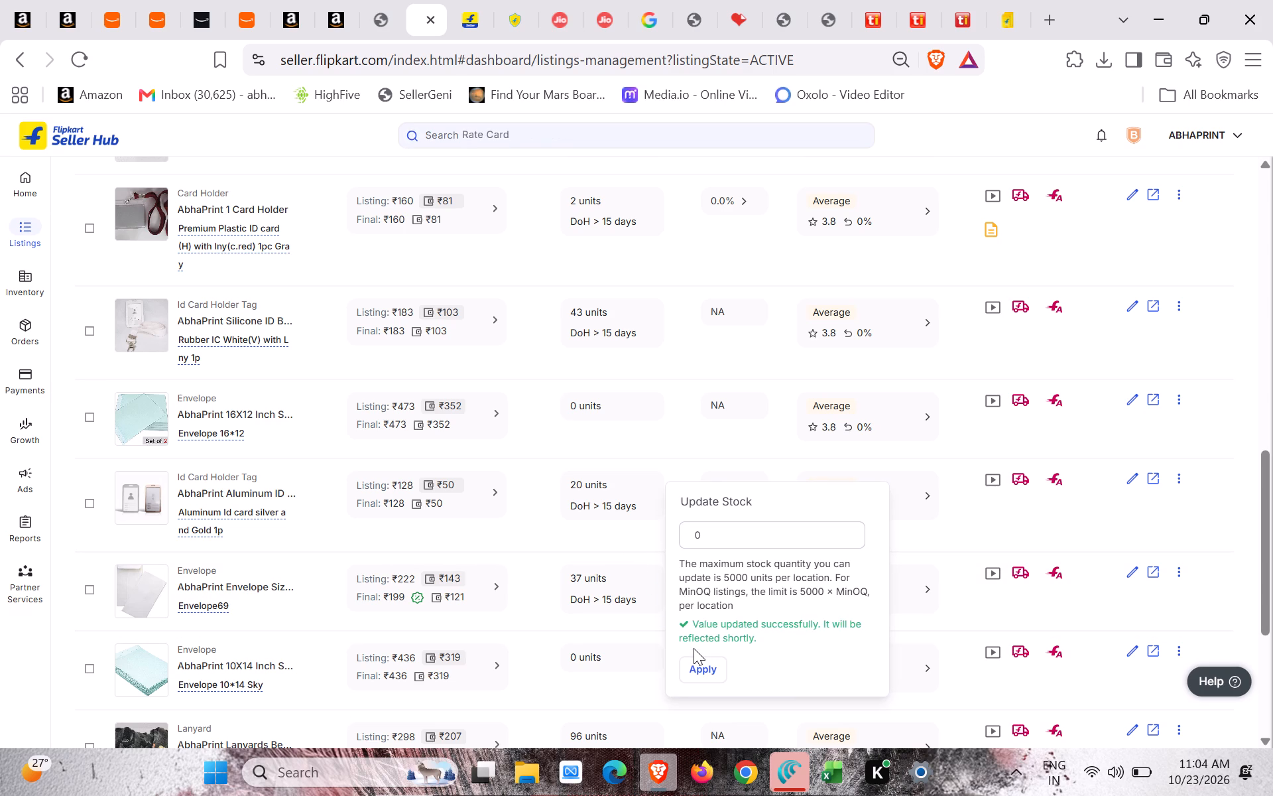
Set the stock of the Lanyard Black listing to 0 and apply it.
scroll(694, 648, "down", 3)
scroll(651, 440, "down", 3)
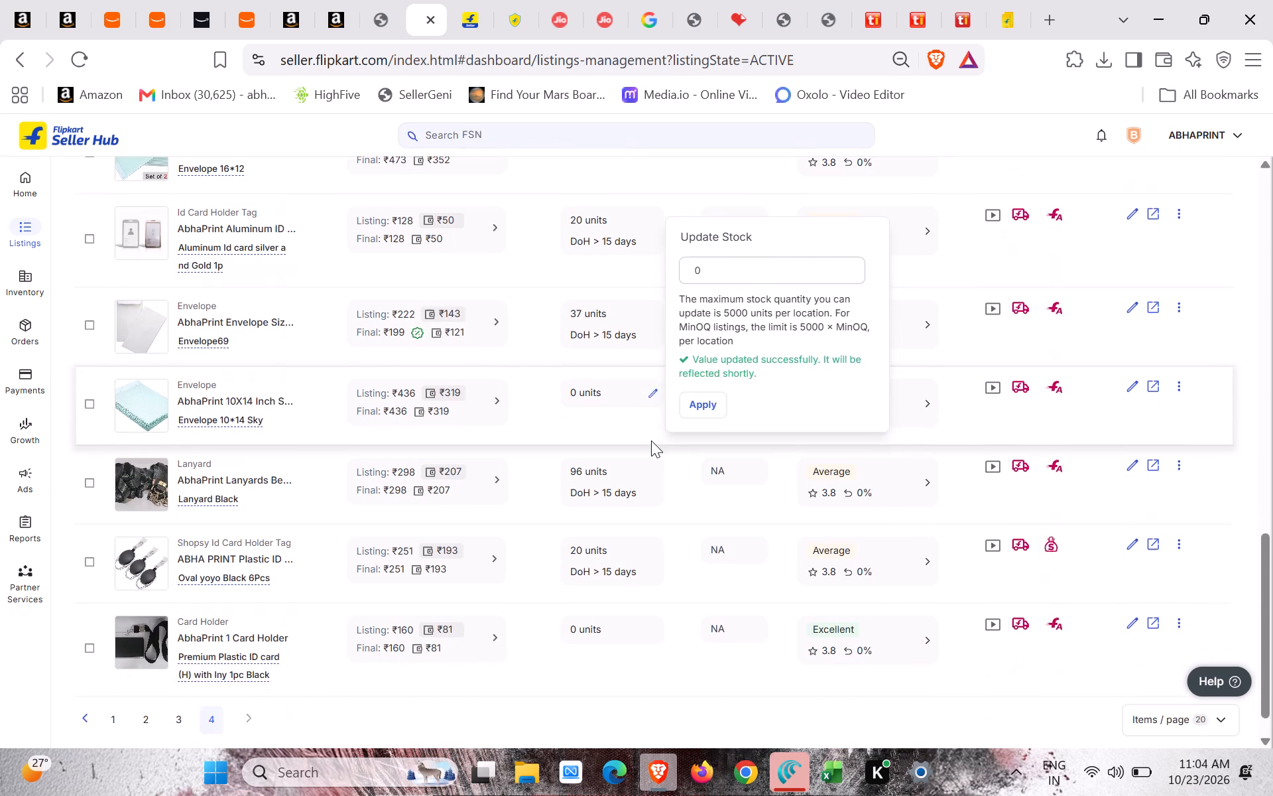
scroll(651, 440, "down", 1)
left_click(650, 441)
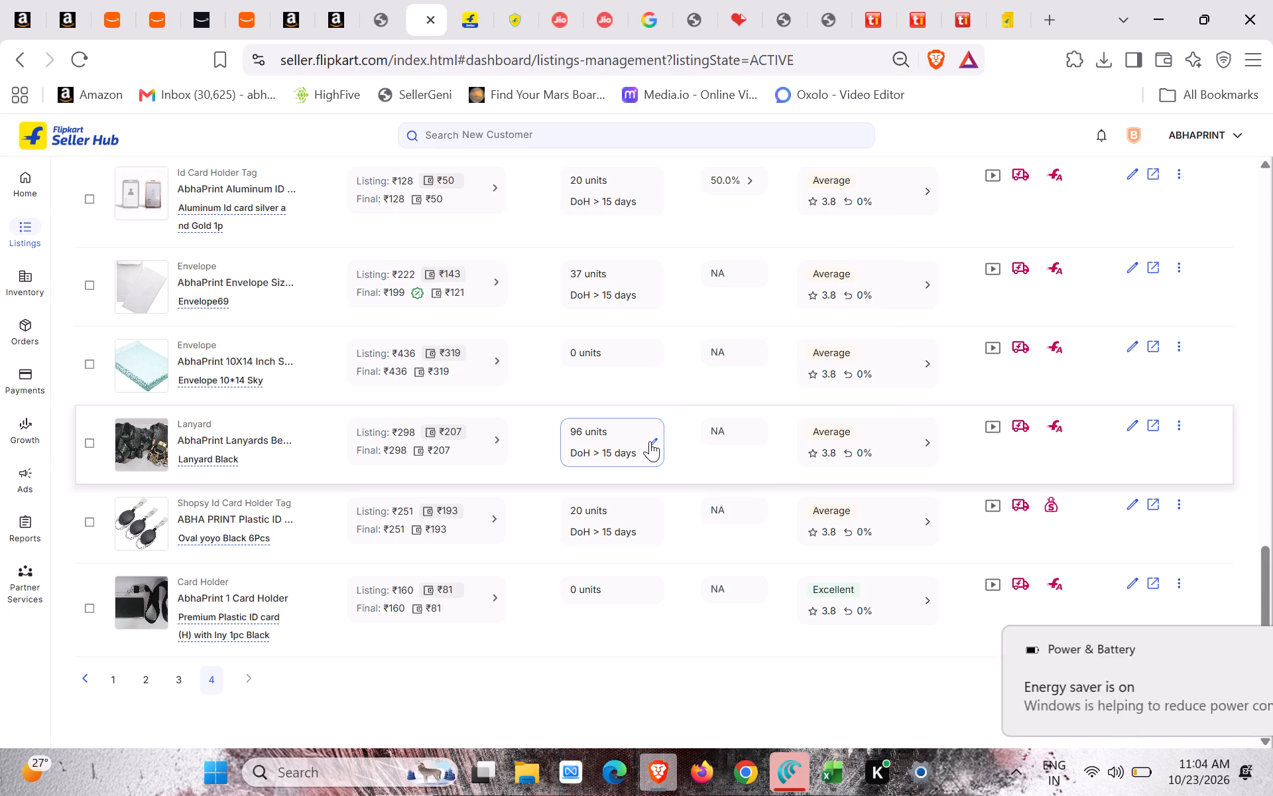
left_click(650, 441)
left_click_drag(719, 403, 673, 406)
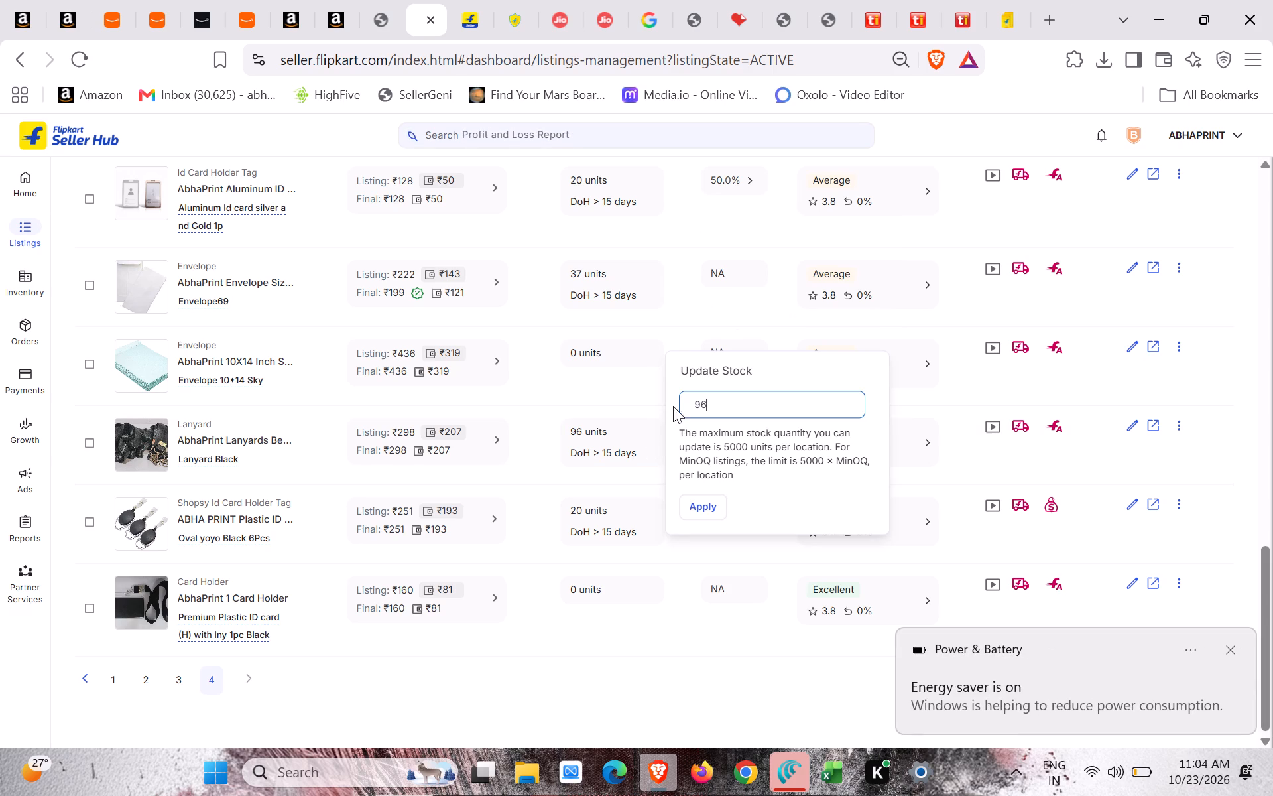
left_click_drag(673, 406, 640, 412)
key("0")
left_click(699, 511)
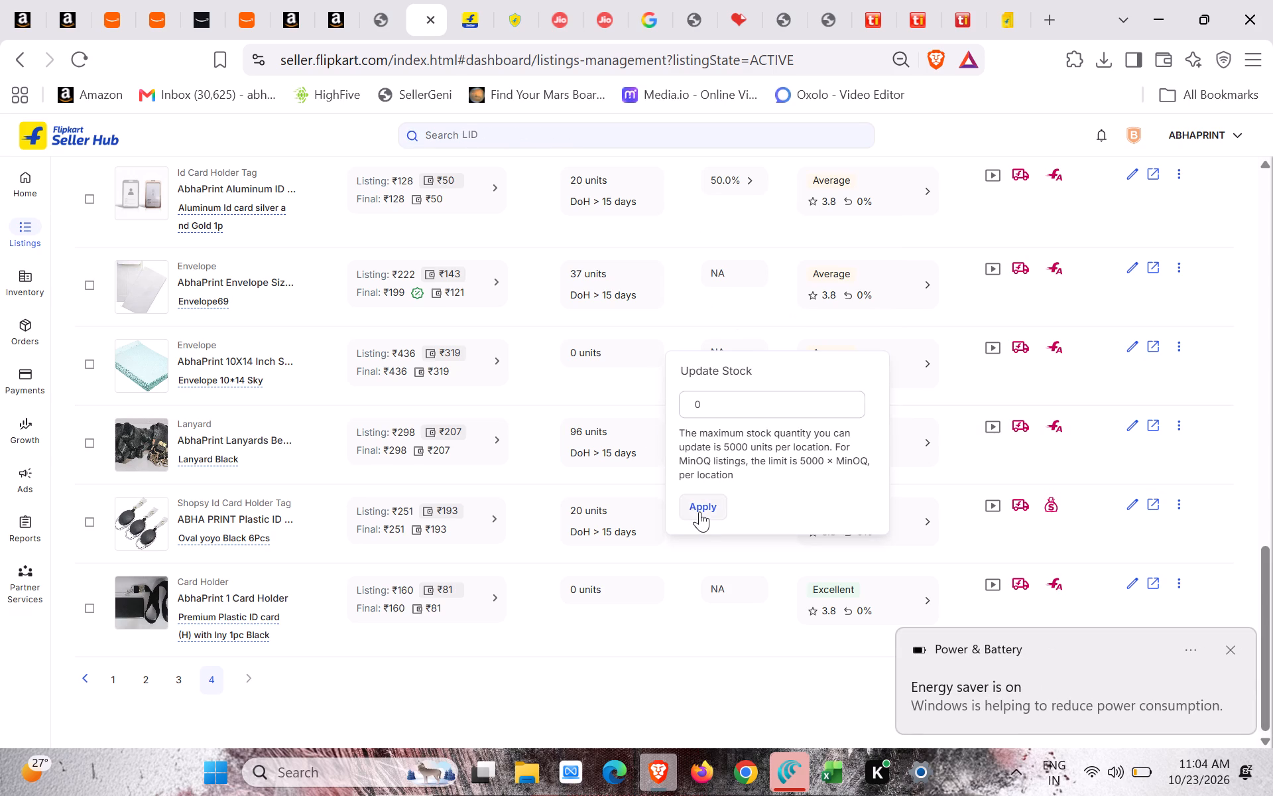
Set the stock of the Oval yoyo Black 6Pcs listing to 0 and apply it.
left_click(652, 523)
left_click(652, 523)
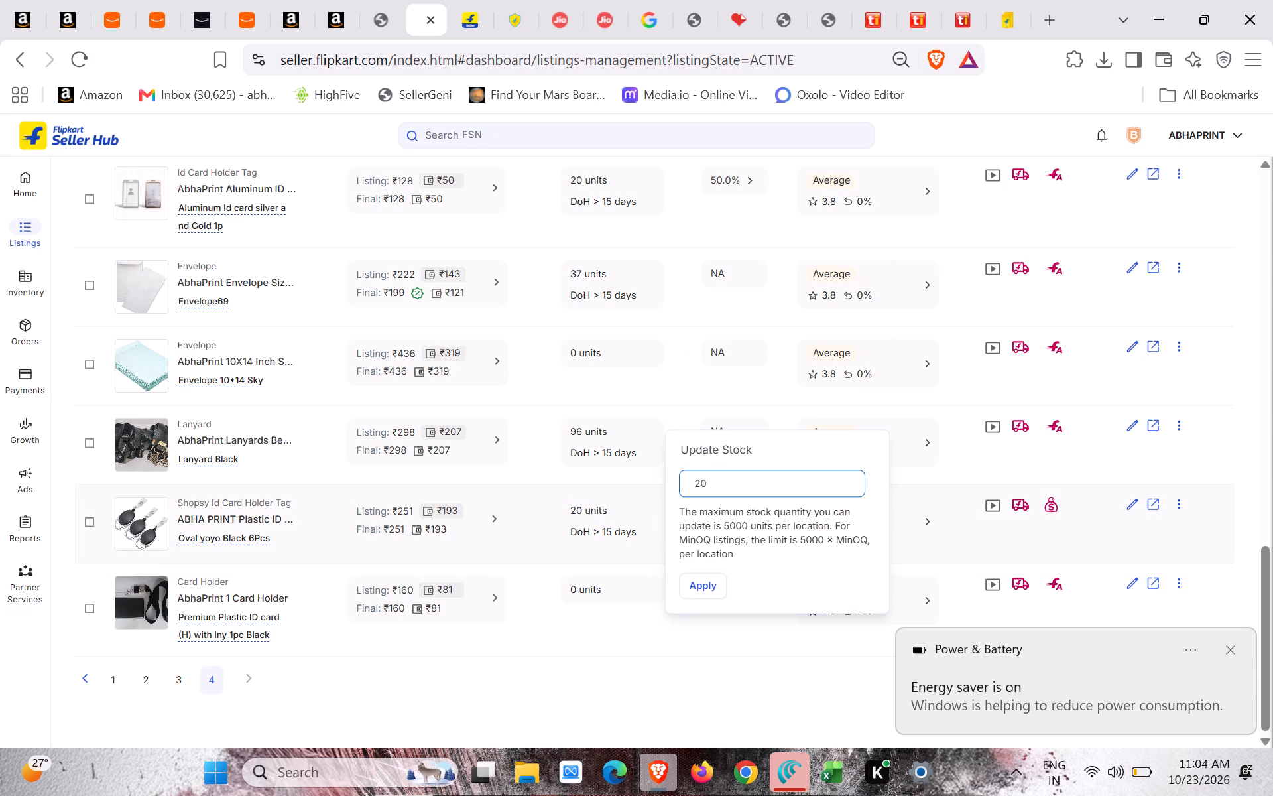
left_click_drag(730, 488, 670, 486)
key("0")
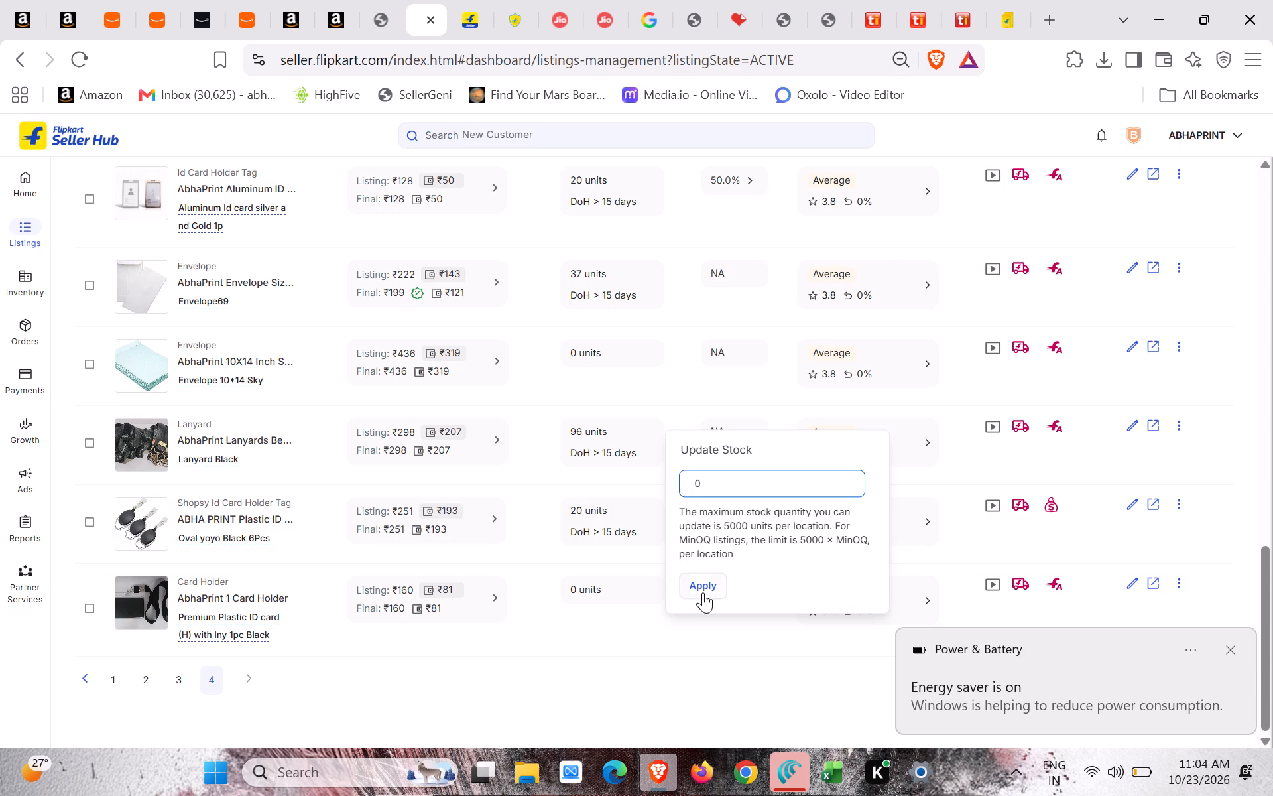
left_click(703, 592)
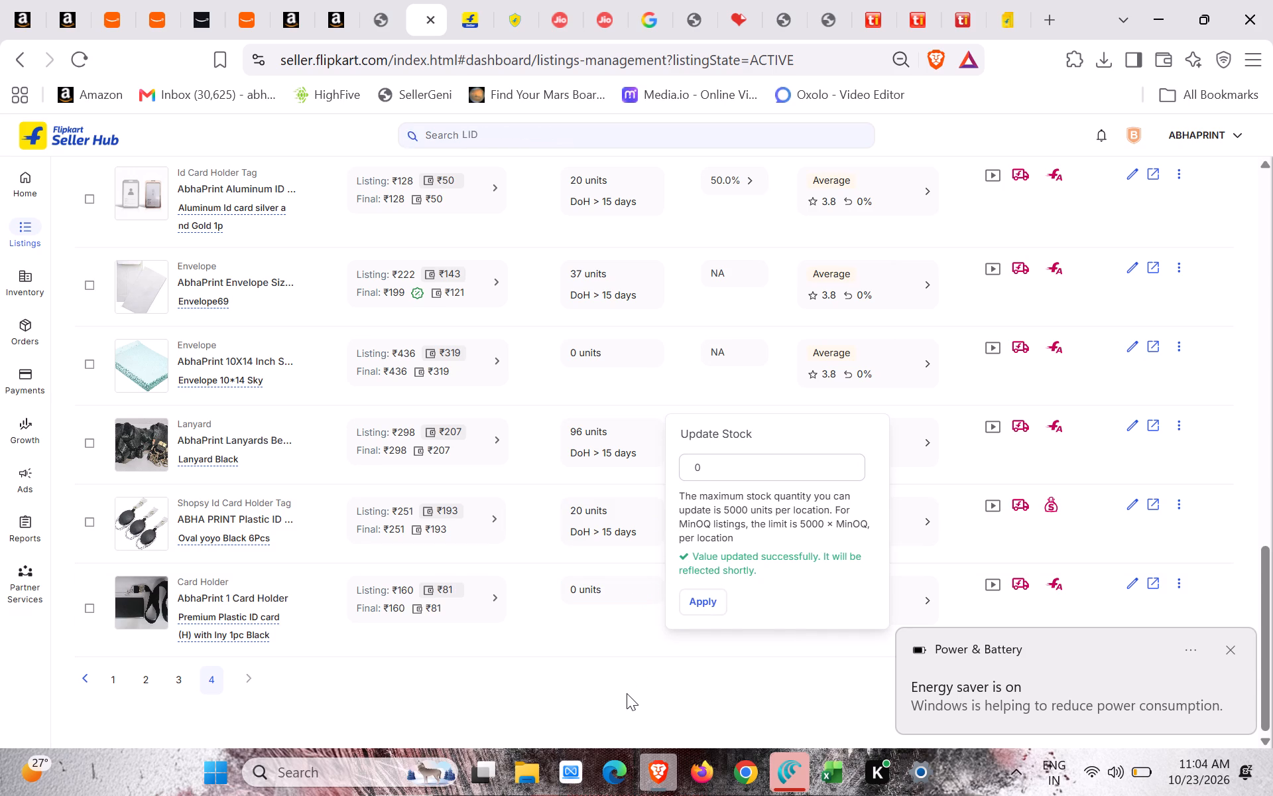
Return to the Seller Hub home page.
scroll(627, 693, "up", 9)
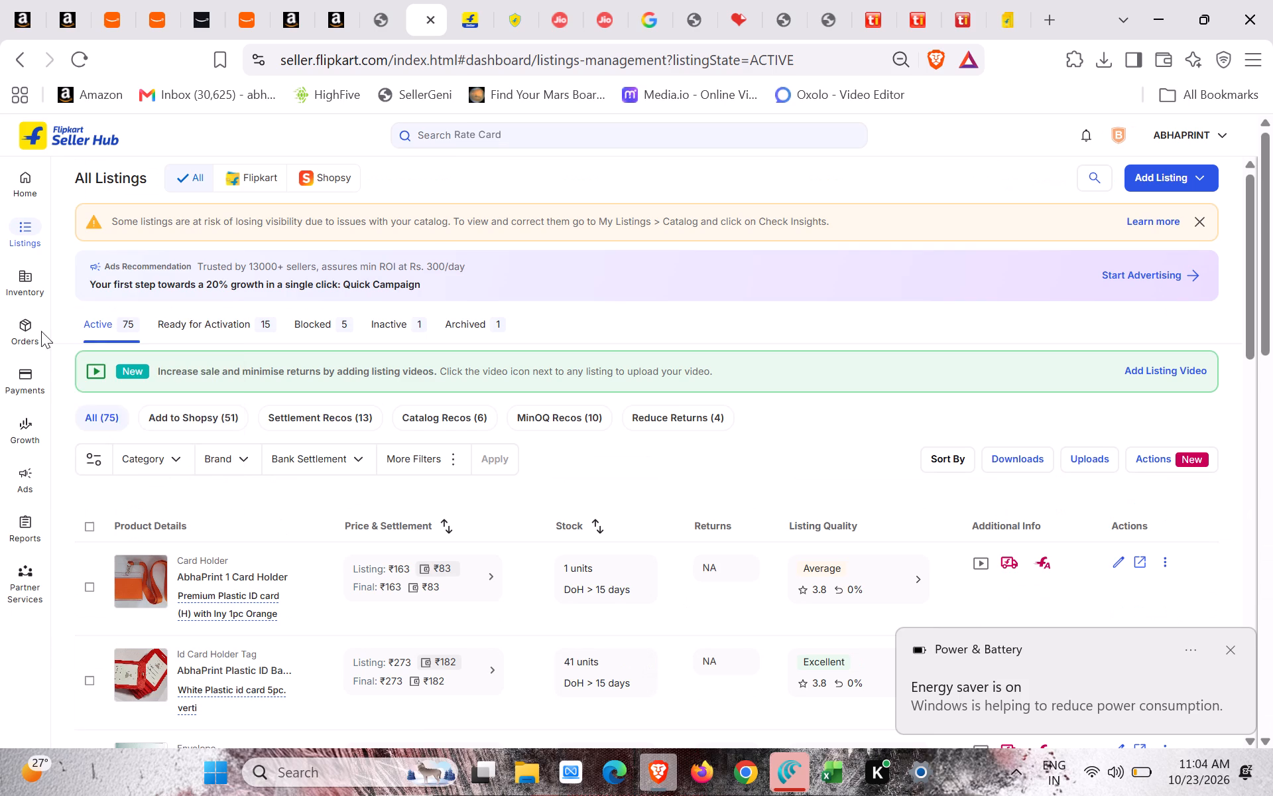
left_click(25, 175)
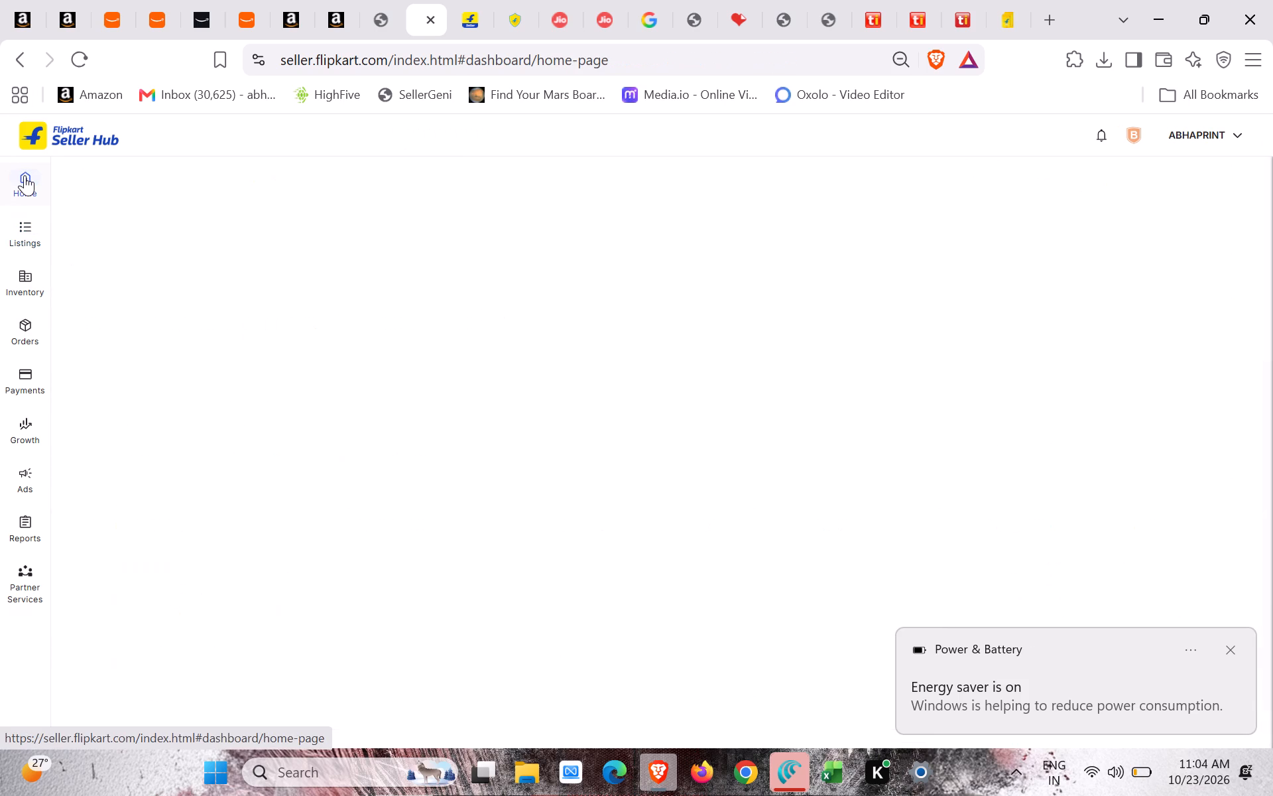
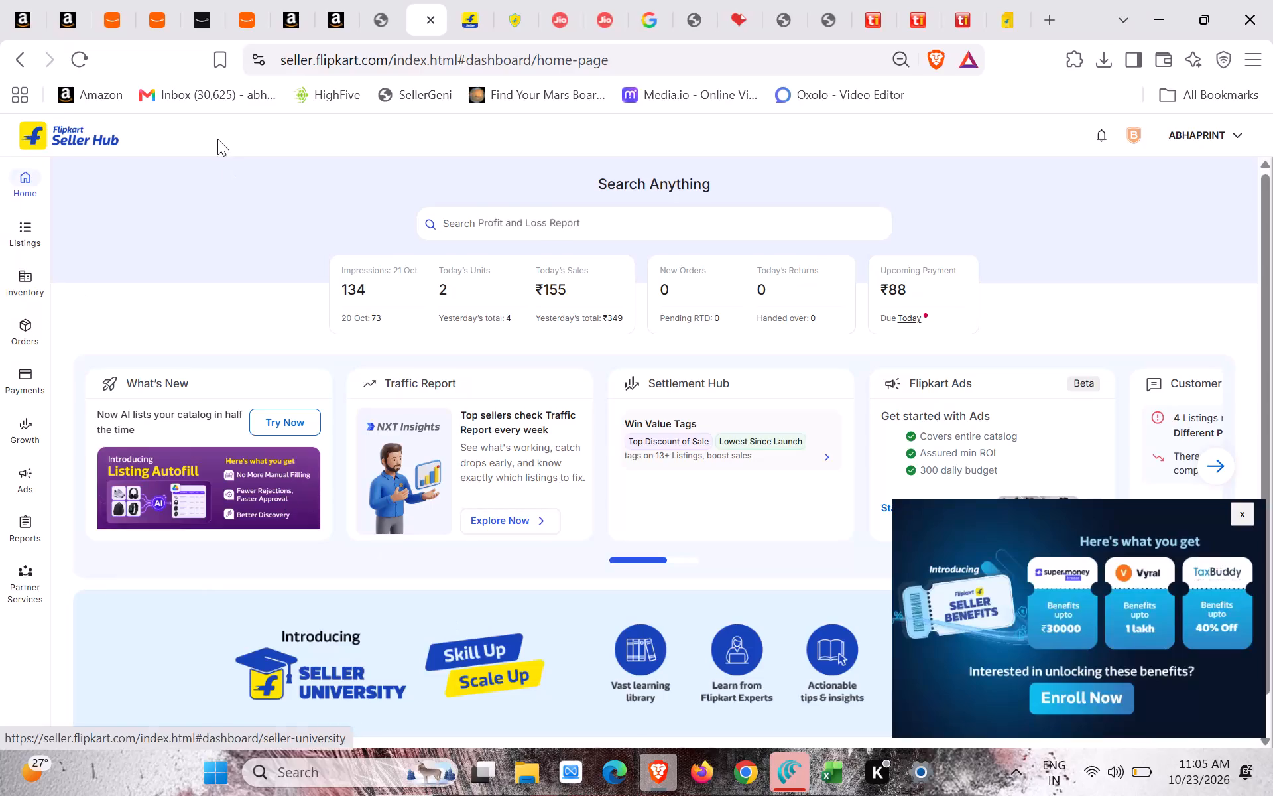
Switch to the ABHA PRINT. Amazon Seller Central account and look over its home dashboard.
left_click(70, 0)
scroll(229, 344, "up", 5)
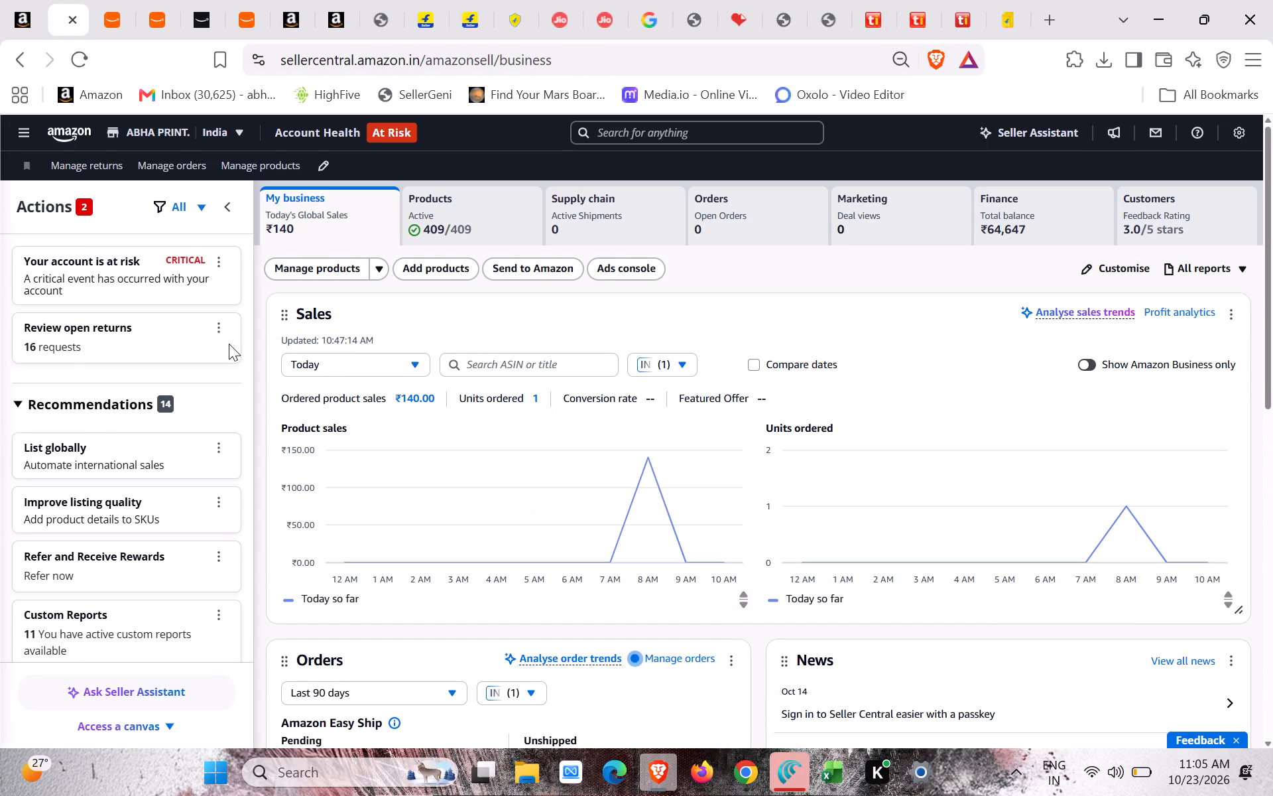
left_click(84, 141)
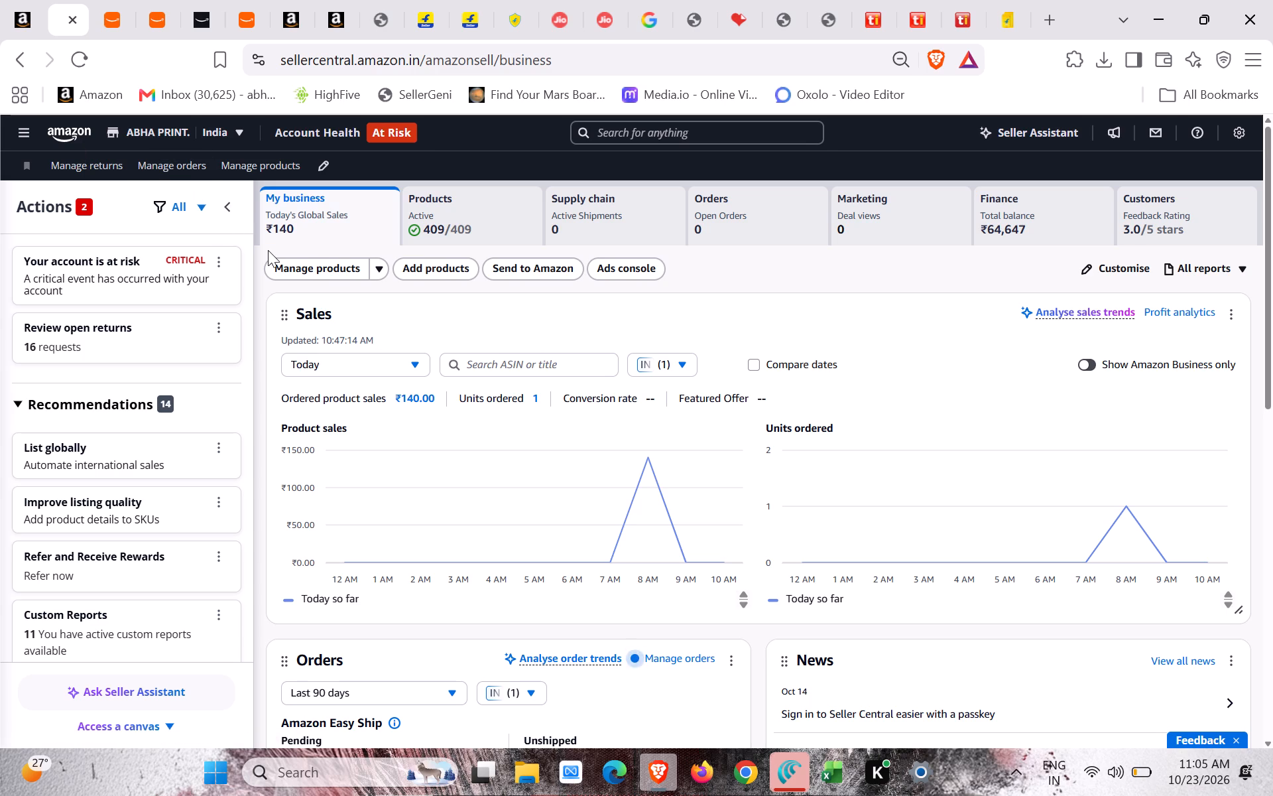
scroll(268, 250, "down", 1)
scroll(268, 250, "up", 1)
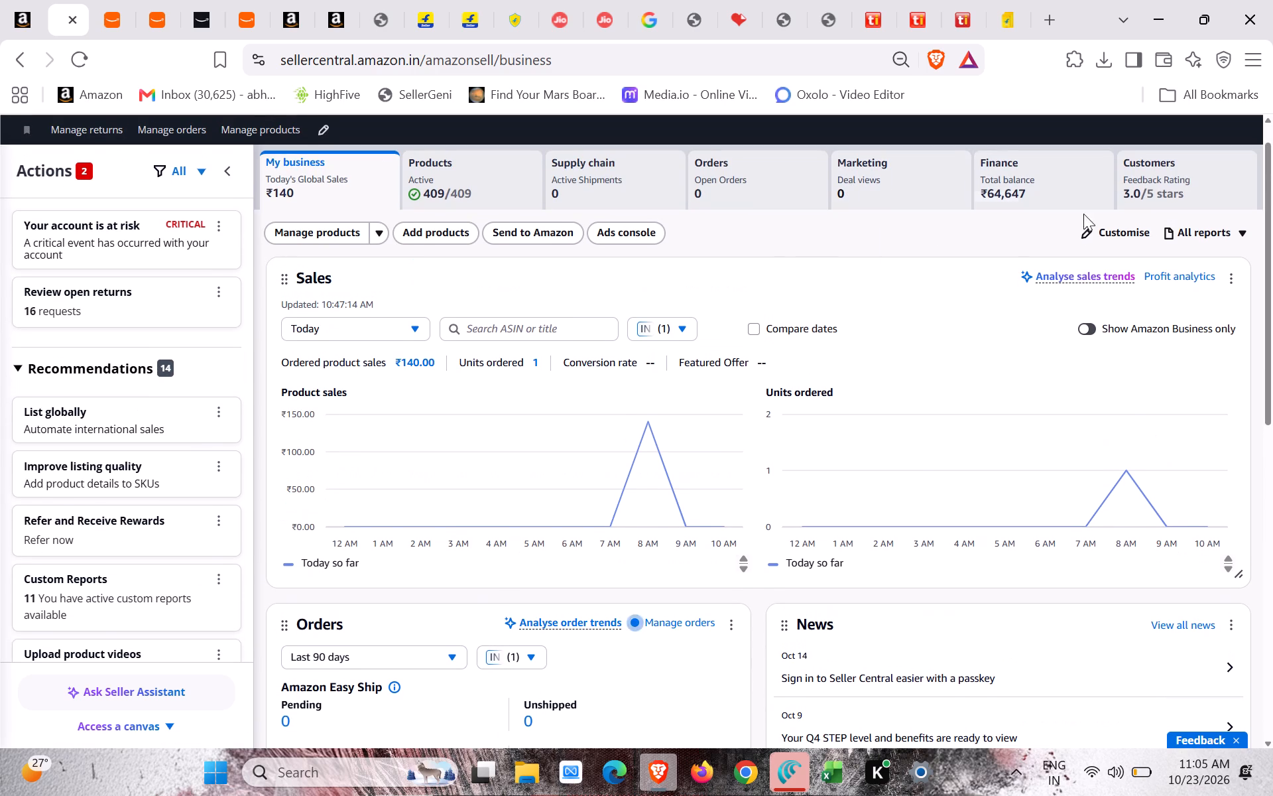
Open the account's Business reports and examine the Sales Dashboard's snapshot and sales comparison graphs.
left_click(1195, 233)
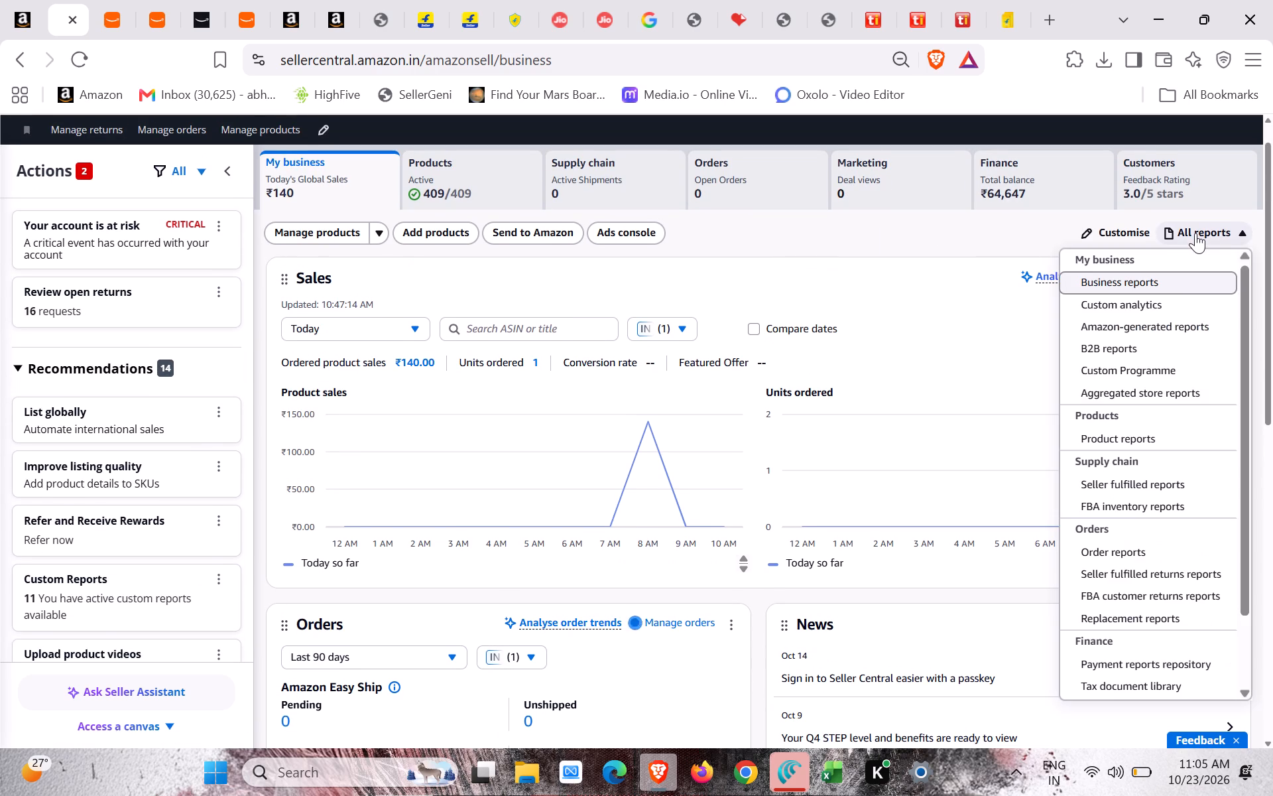
left_click(1124, 283)
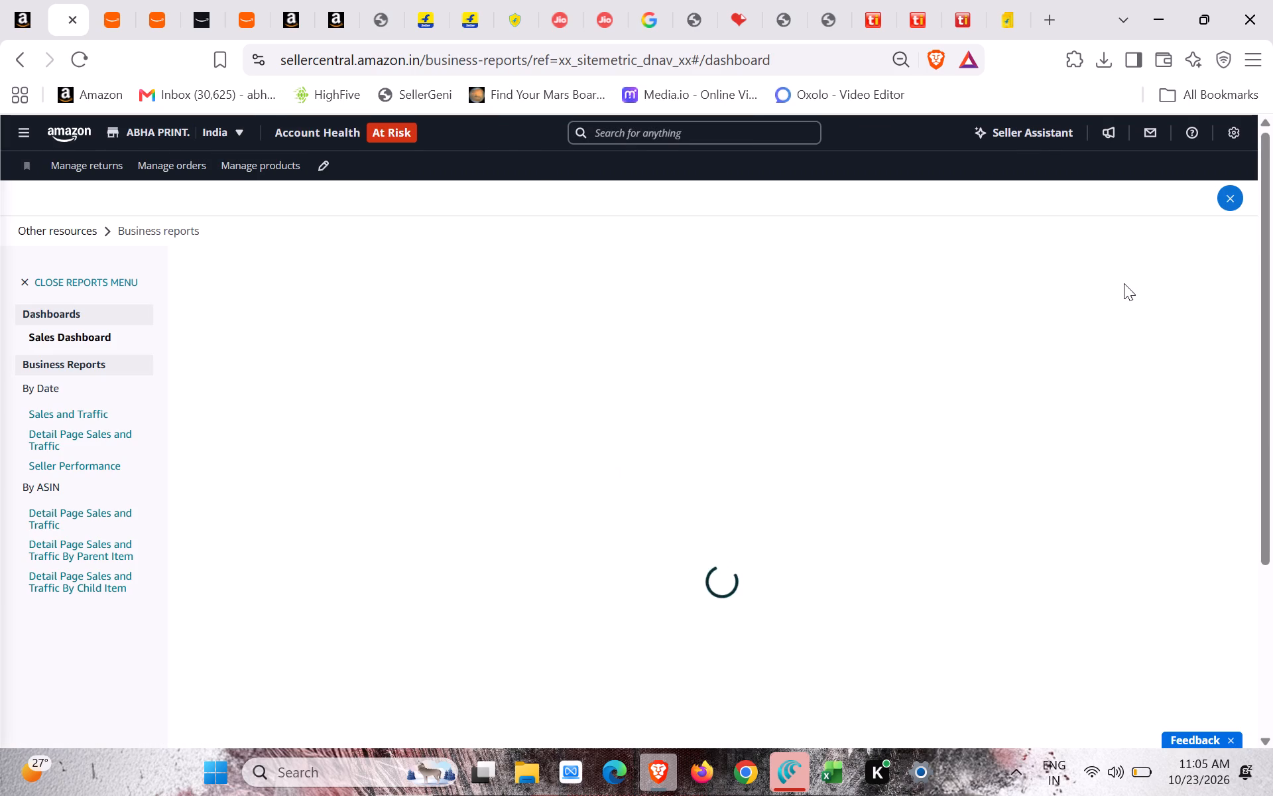
scroll(1130, 400, "down", 2)
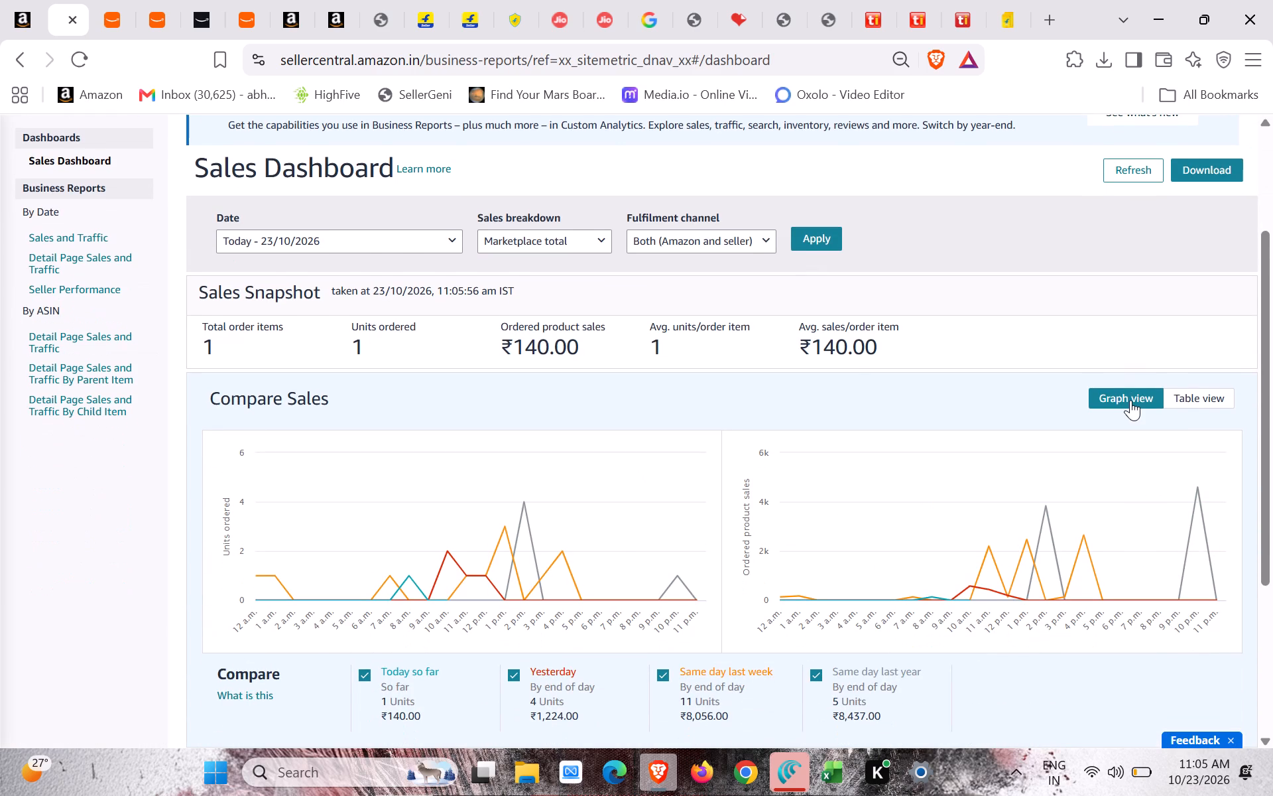
scroll(947, 505, "down", 1)
scroll(947, 505, "up", 1)
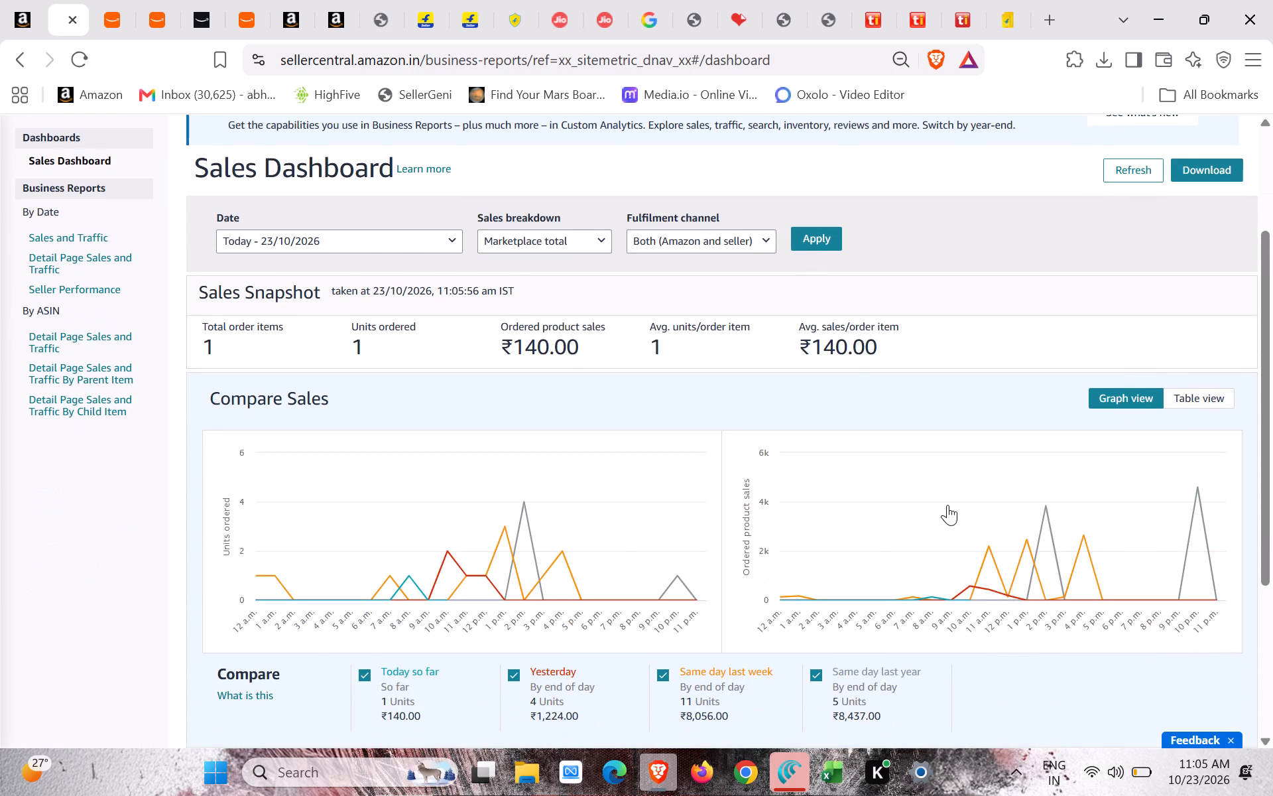